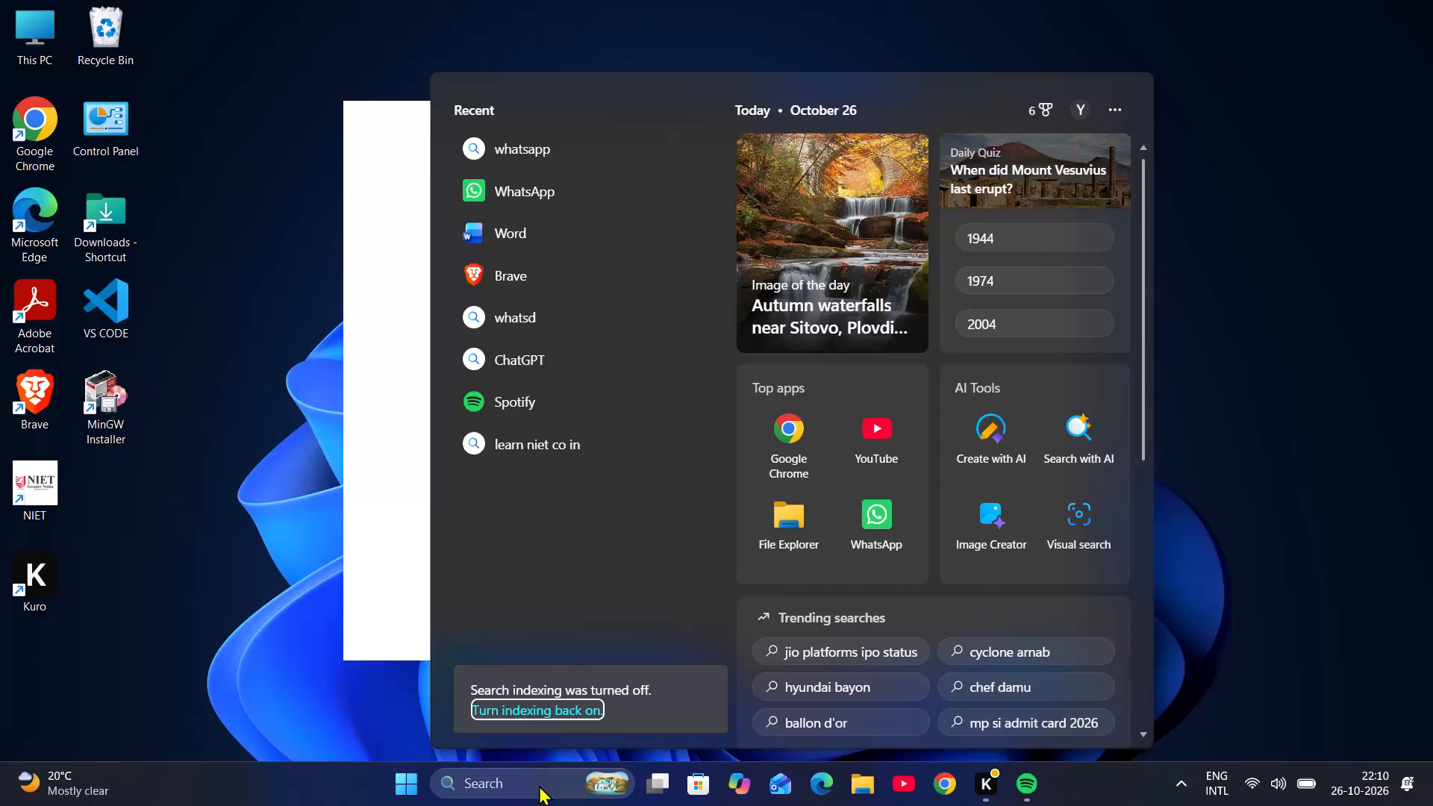
Launch WhatsApp from the recent items in Windows search.
{"action": "key", "text": "Up"}
{"action": "key", "text": "Up"}
{"action": "left_click", "coordinate": [531, 187]}
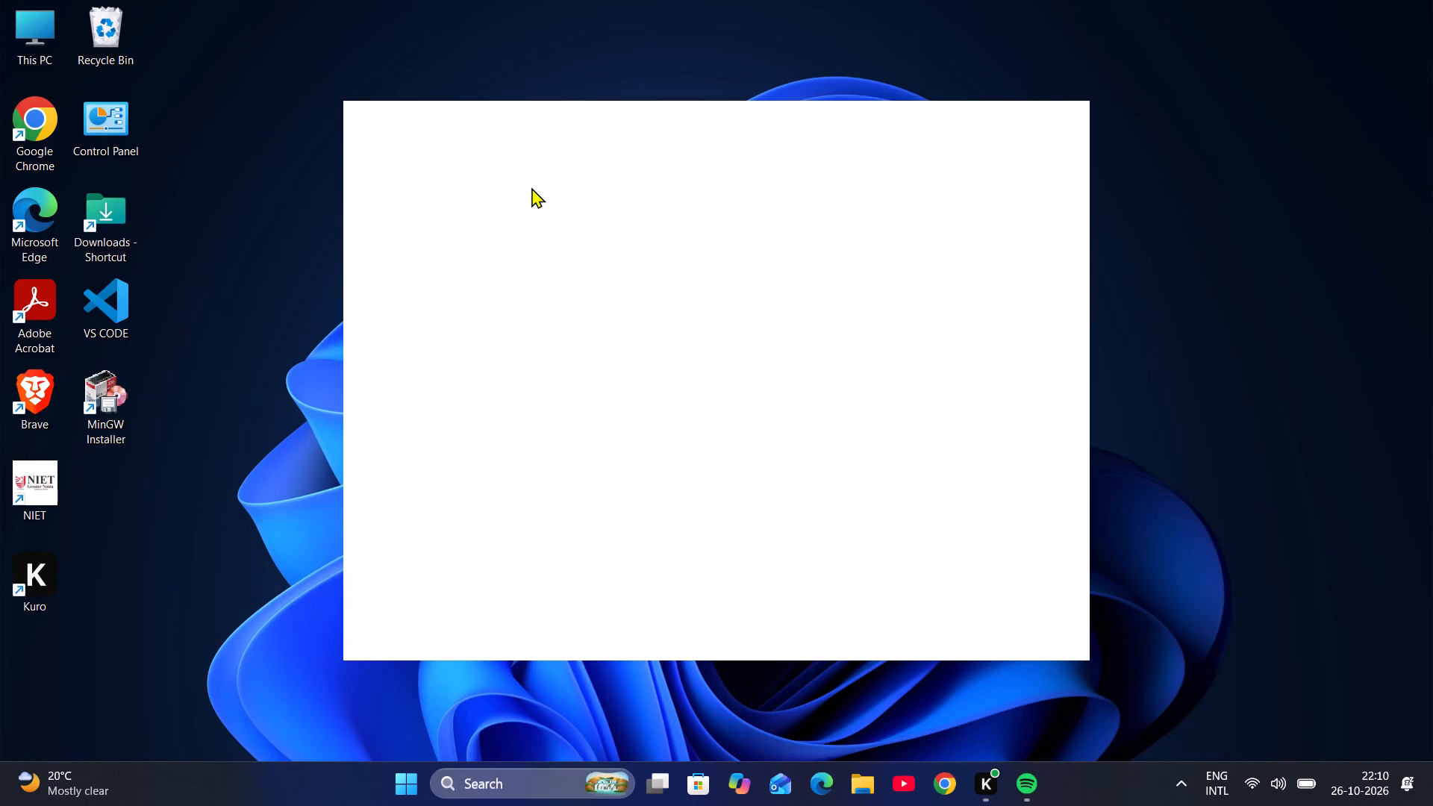
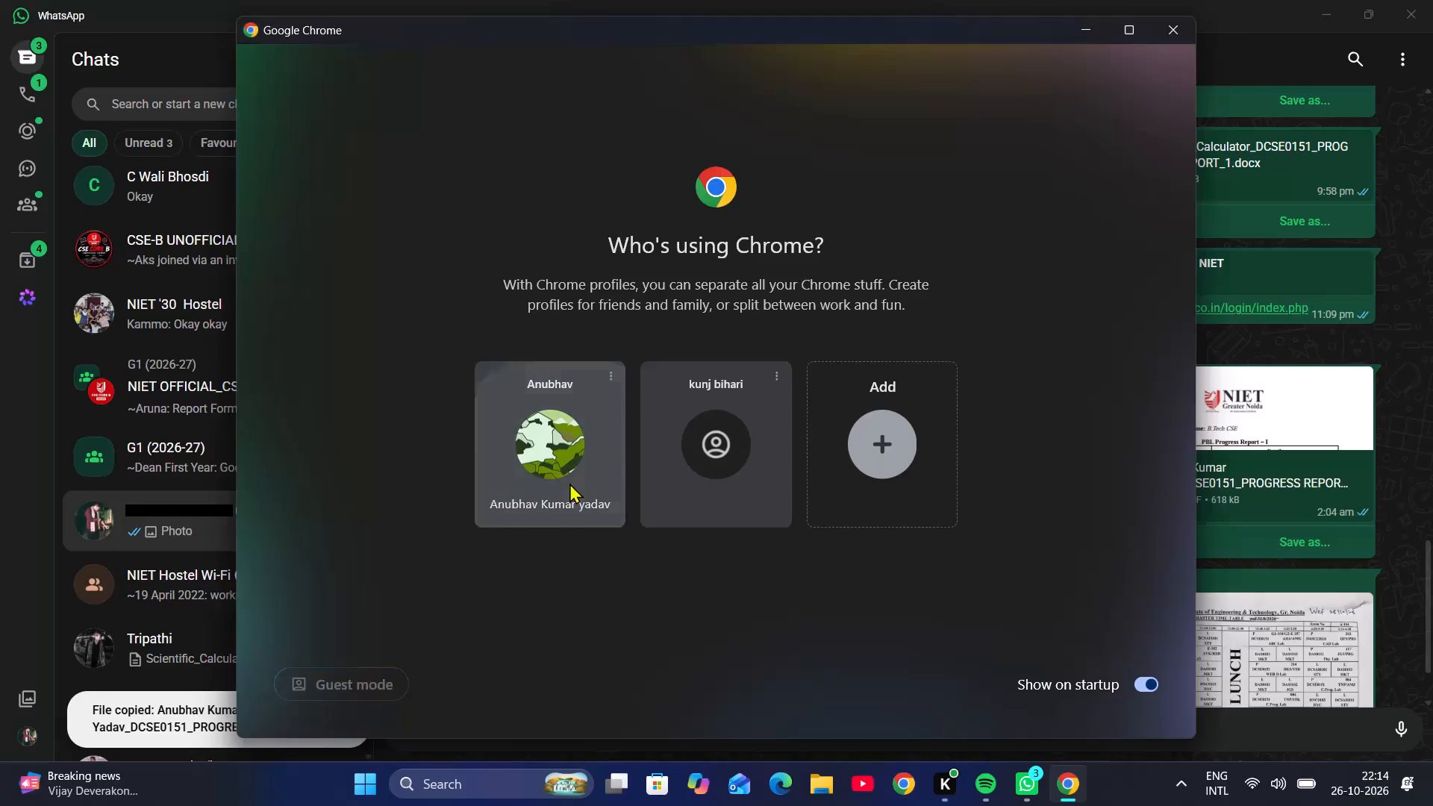
Start Google Chrome with the first listed user profile.
{"action": "left_click", "coordinate": [569, 483]}
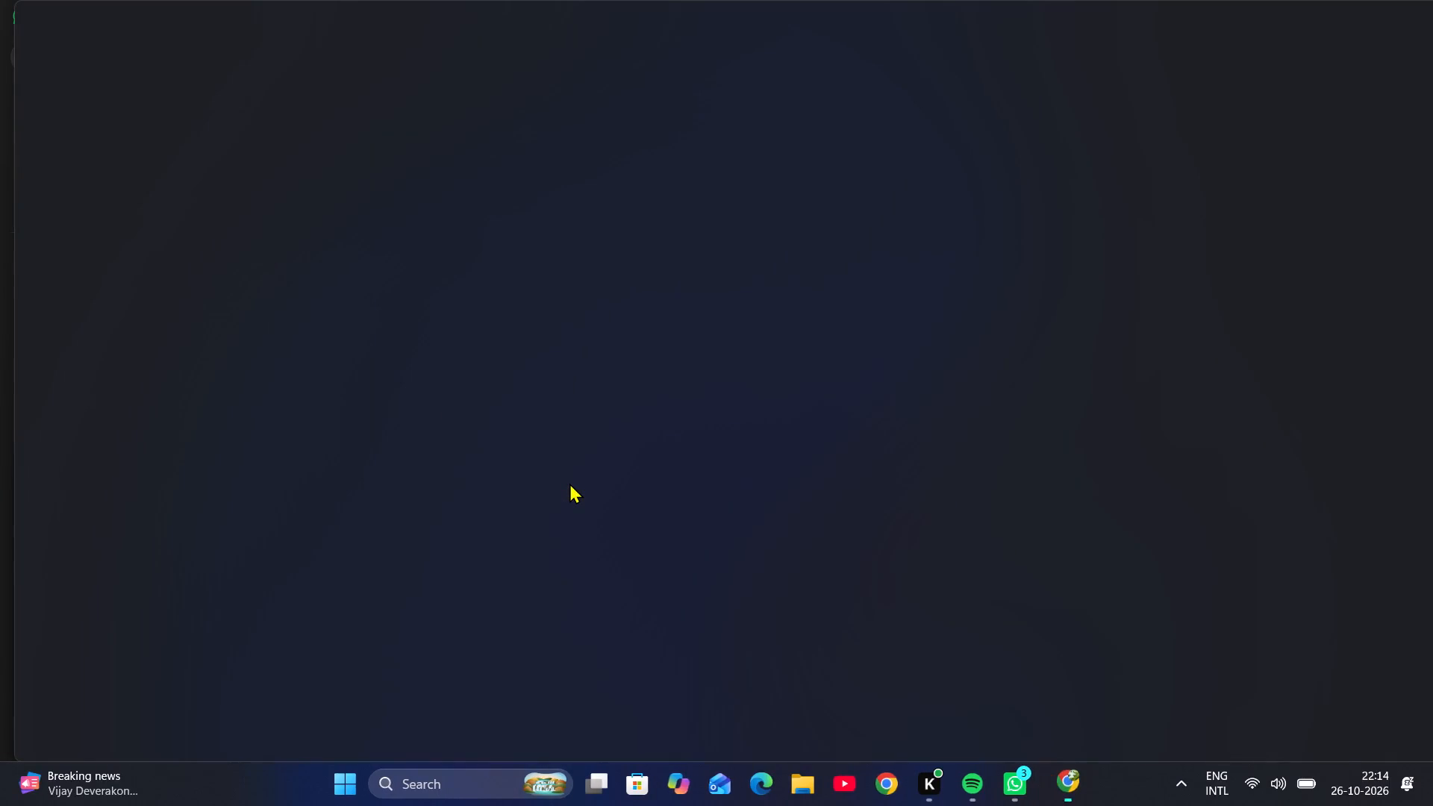
Search Google for "edit pdf".
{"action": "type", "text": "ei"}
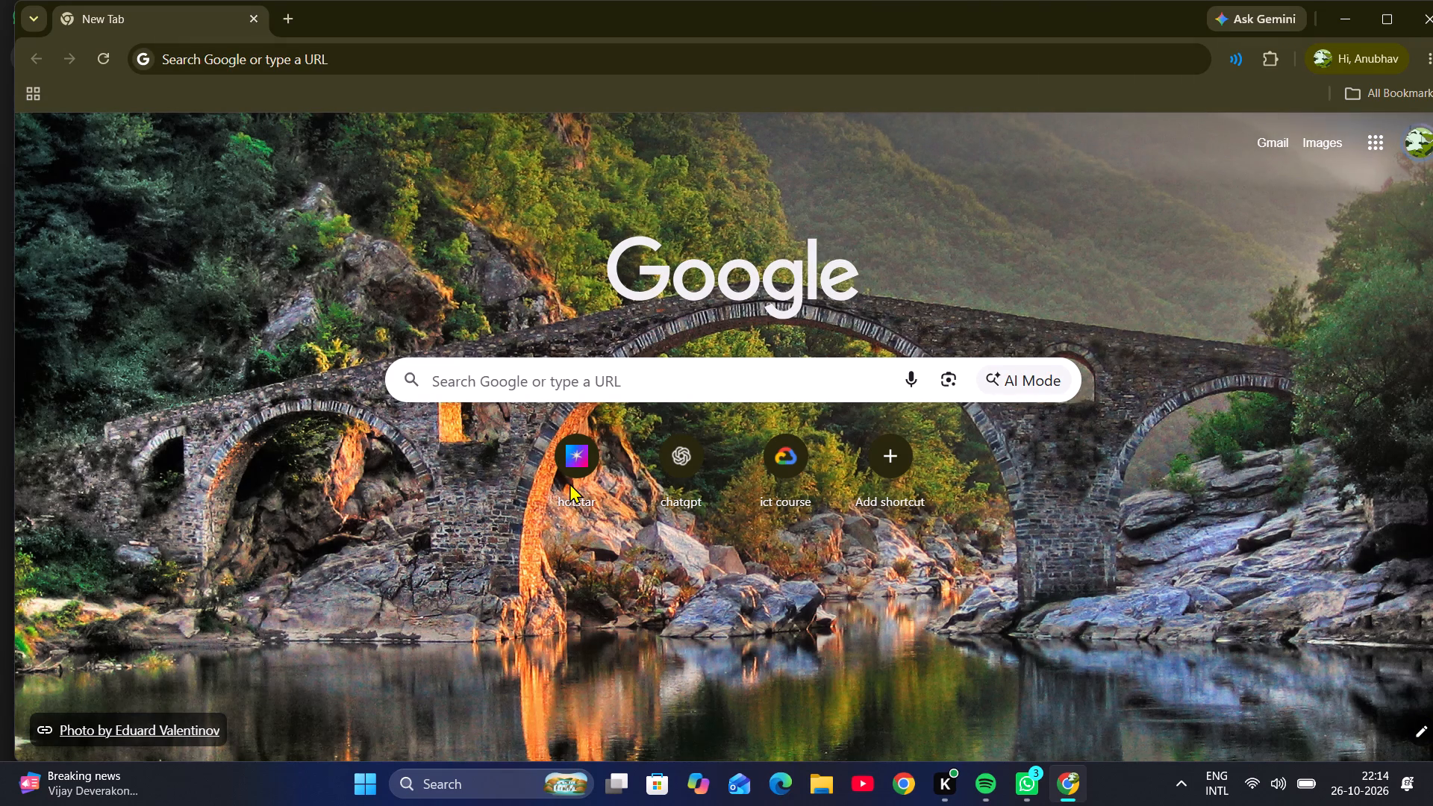
{"action": "left_click", "coordinate": [499, 381]}
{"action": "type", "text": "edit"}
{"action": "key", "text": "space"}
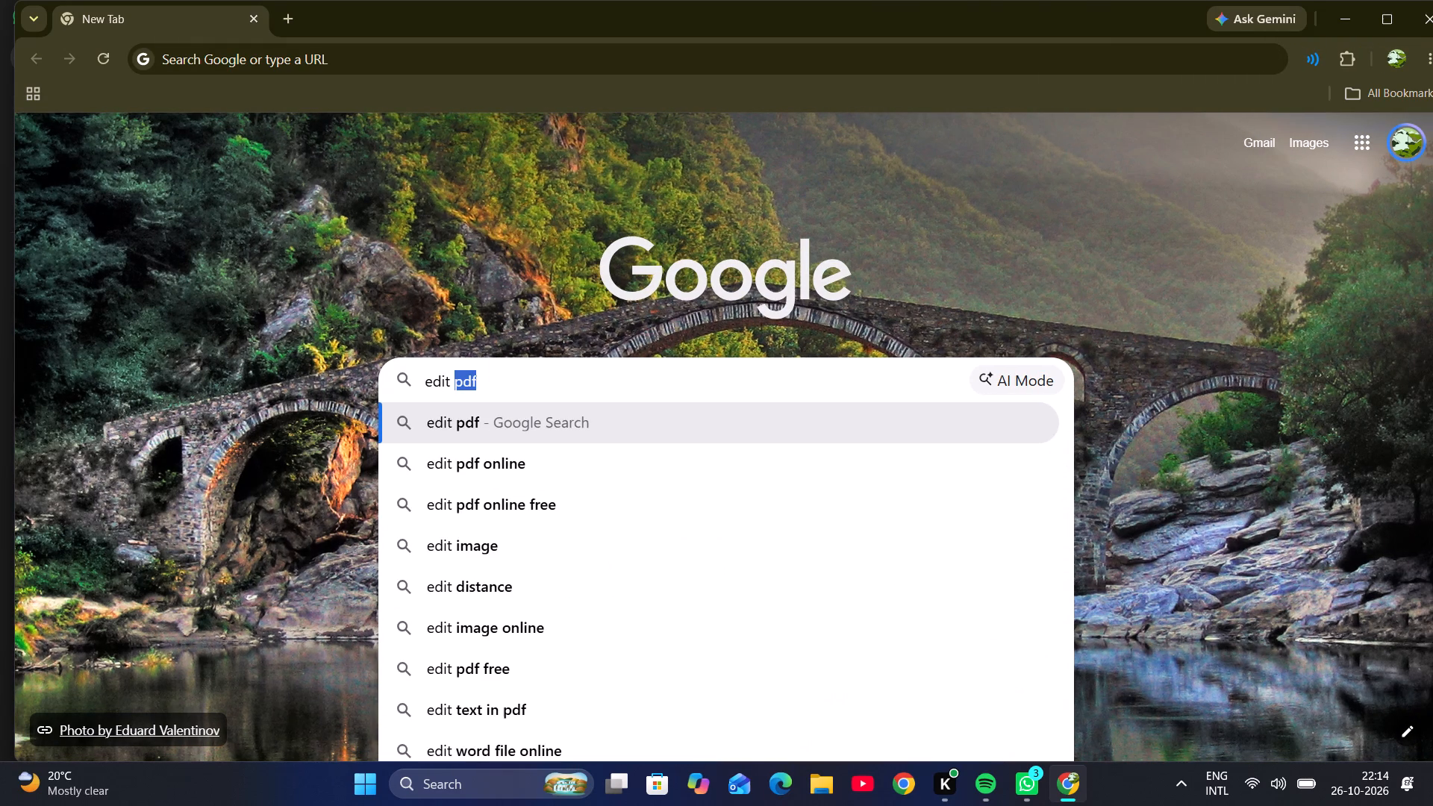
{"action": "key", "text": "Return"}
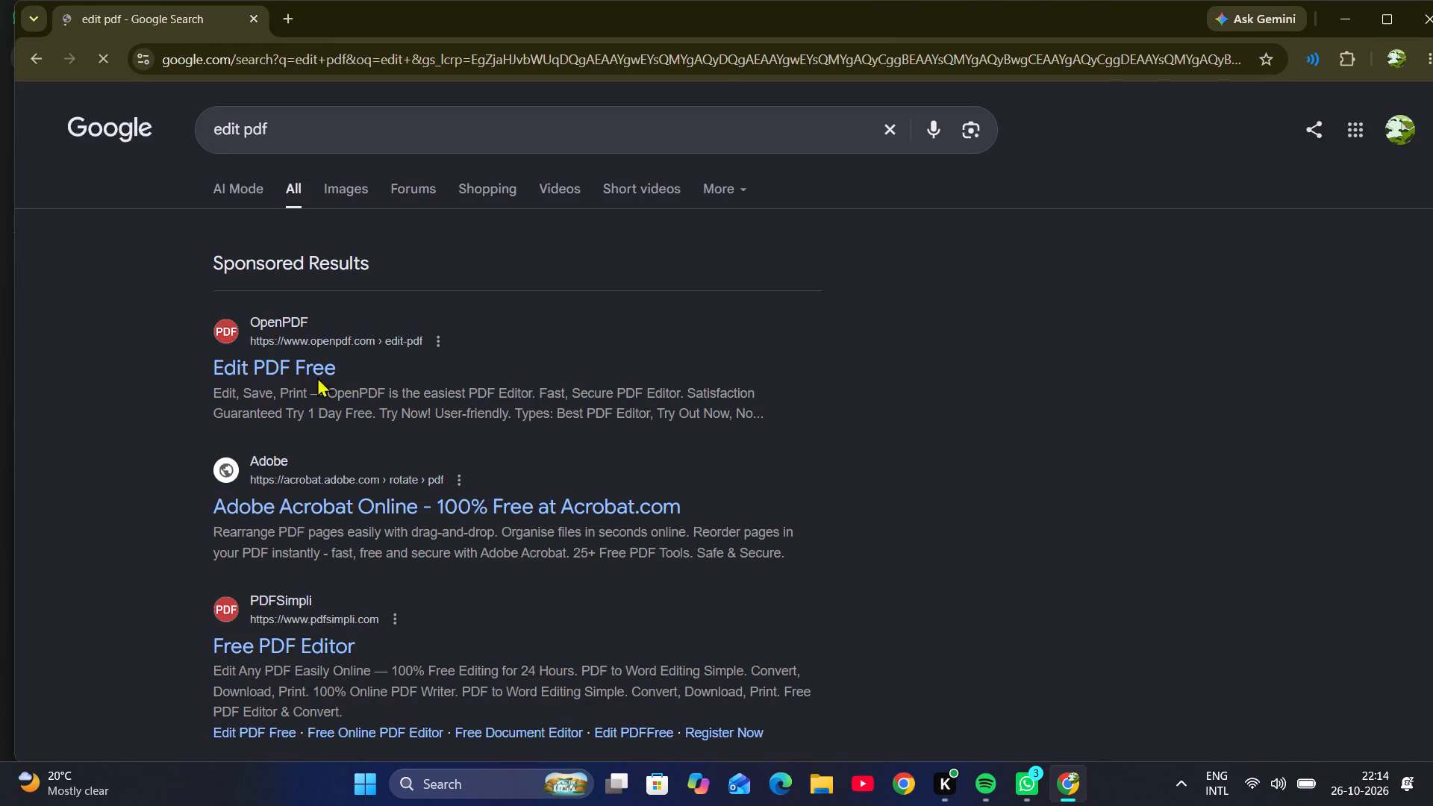
Open the sponsored OpenPDF result "Edit PDF Free".
{"action": "left_click", "coordinate": [284, 362]}
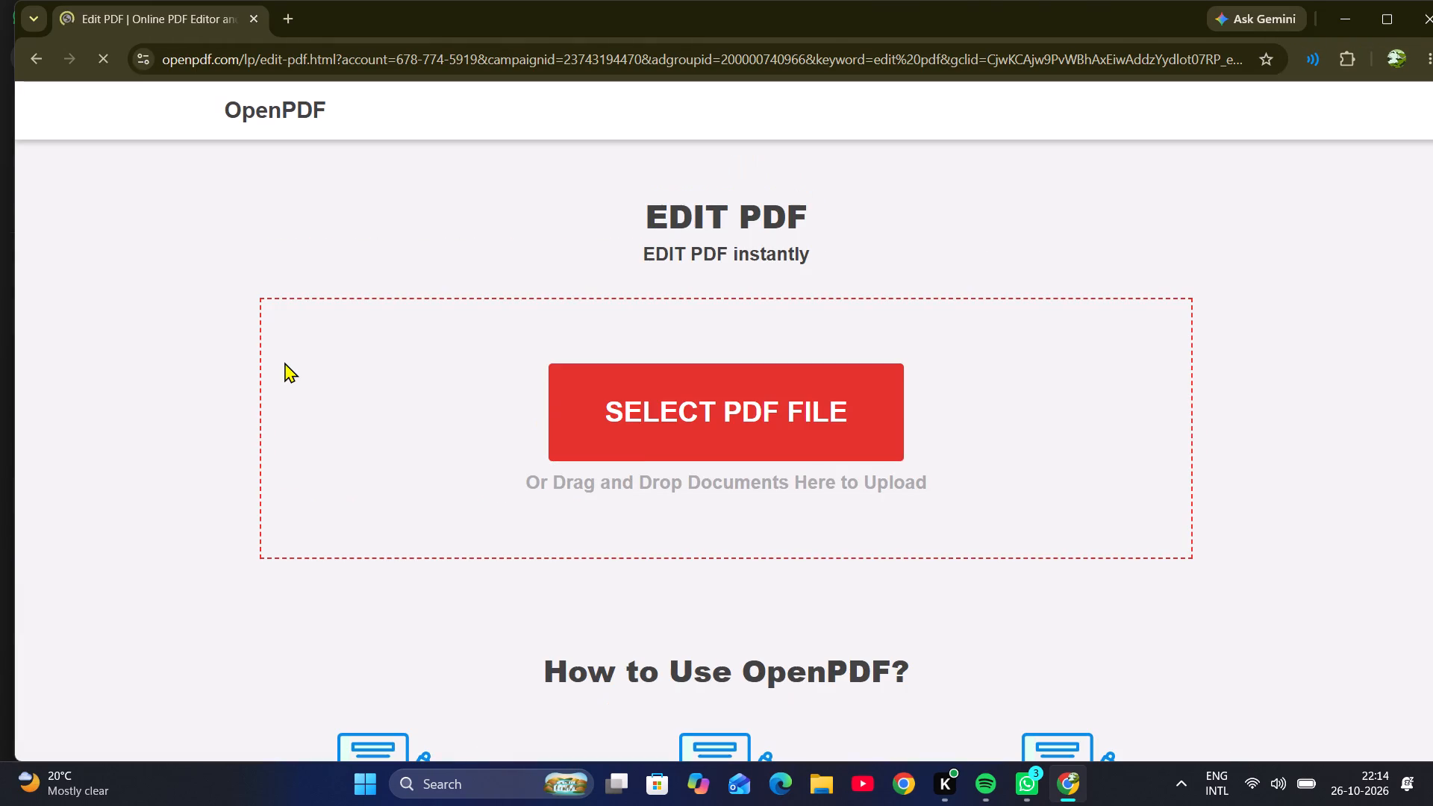
Bring up the file chooser for selecting a PDF to upload to OpenPDF.
{"action": "right_click", "coordinate": [643, 435]}
{"action": "left_click", "coordinate": [564, 448]}
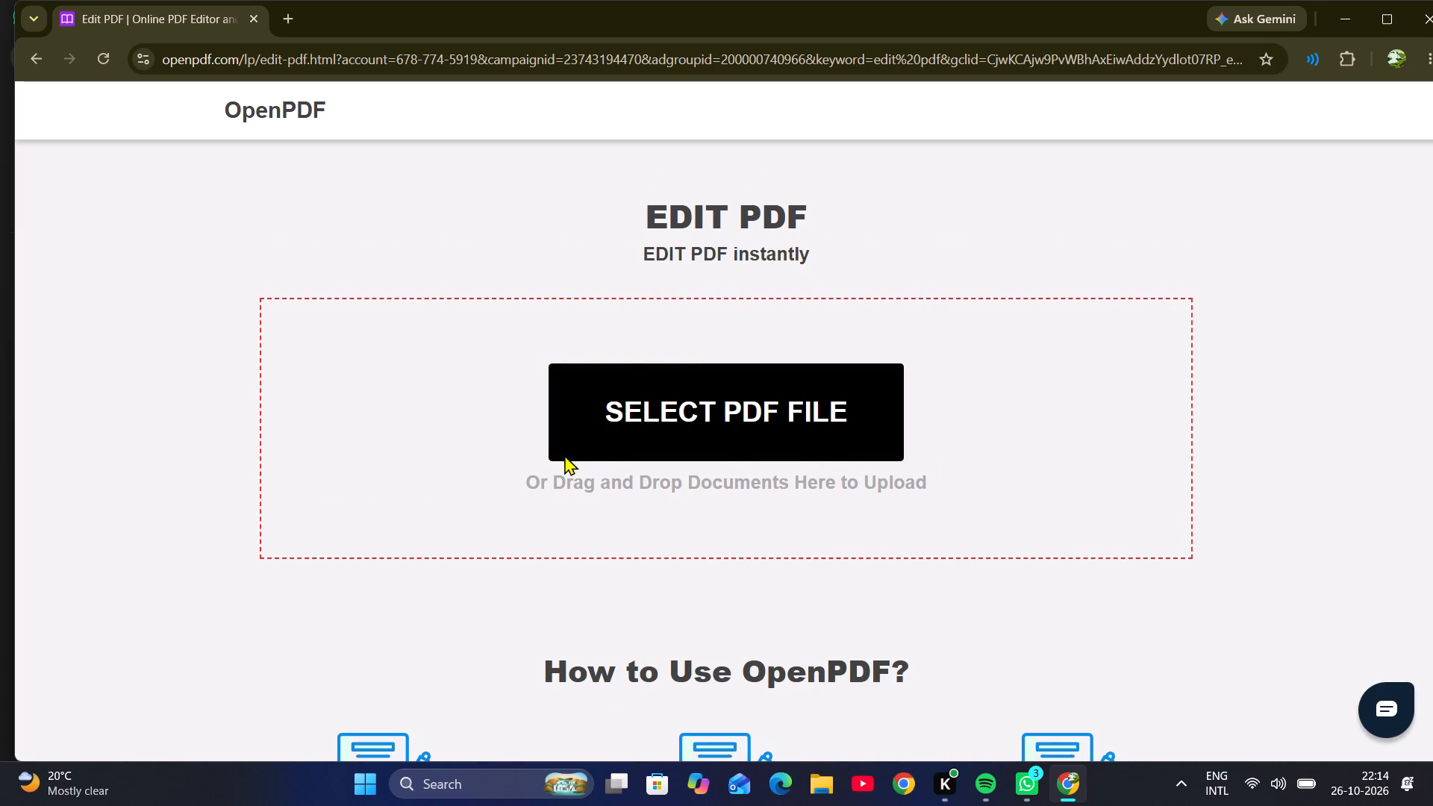
{"action": "left_click", "coordinate": [553, 484]}
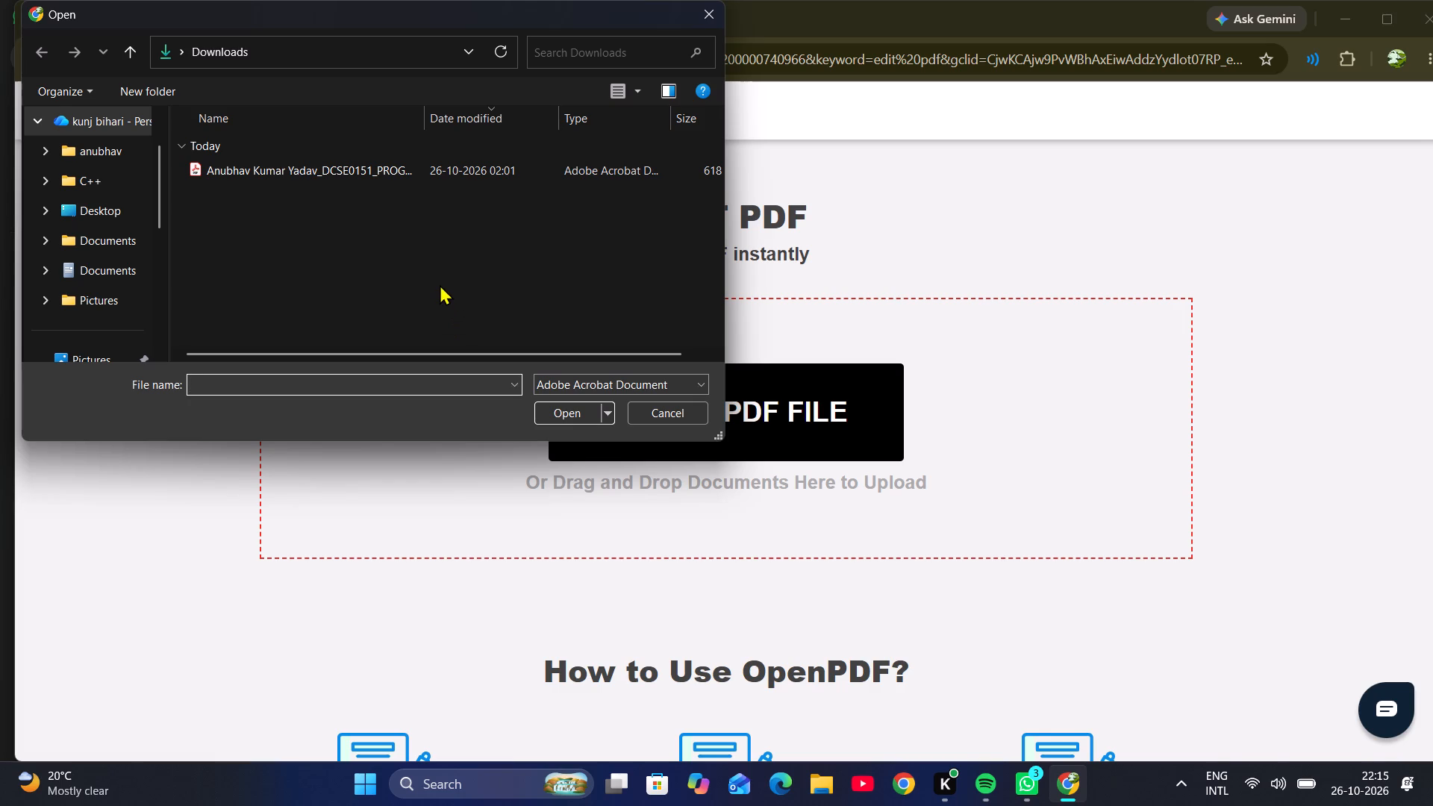
Upload the PROGRESS REPORT 2 PDF from the Downloads folder and dismiss the introduction to start editing it.
{"action": "left_click", "coordinate": [478, 173]}
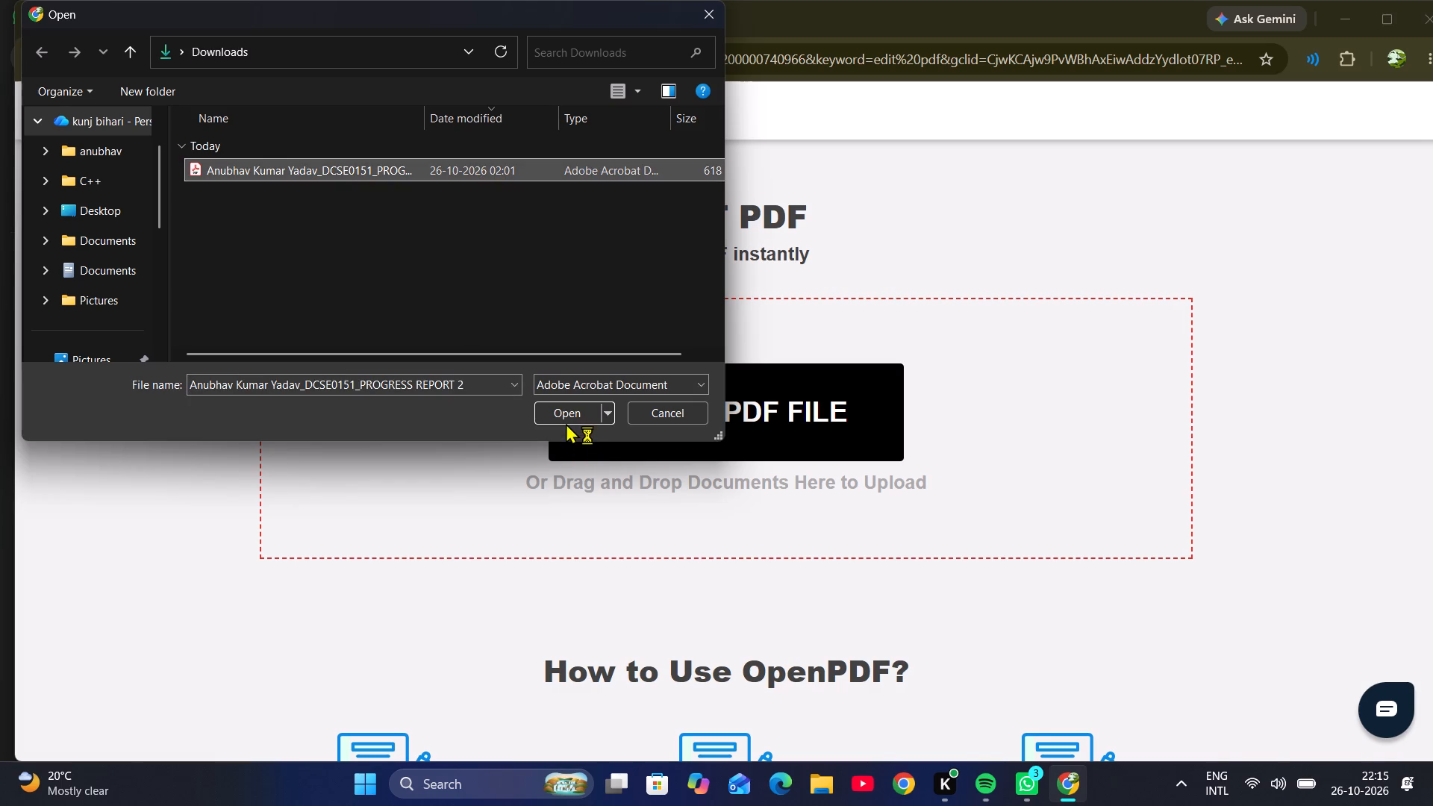
{"action": "left_click", "coordinate": [566, 420]}
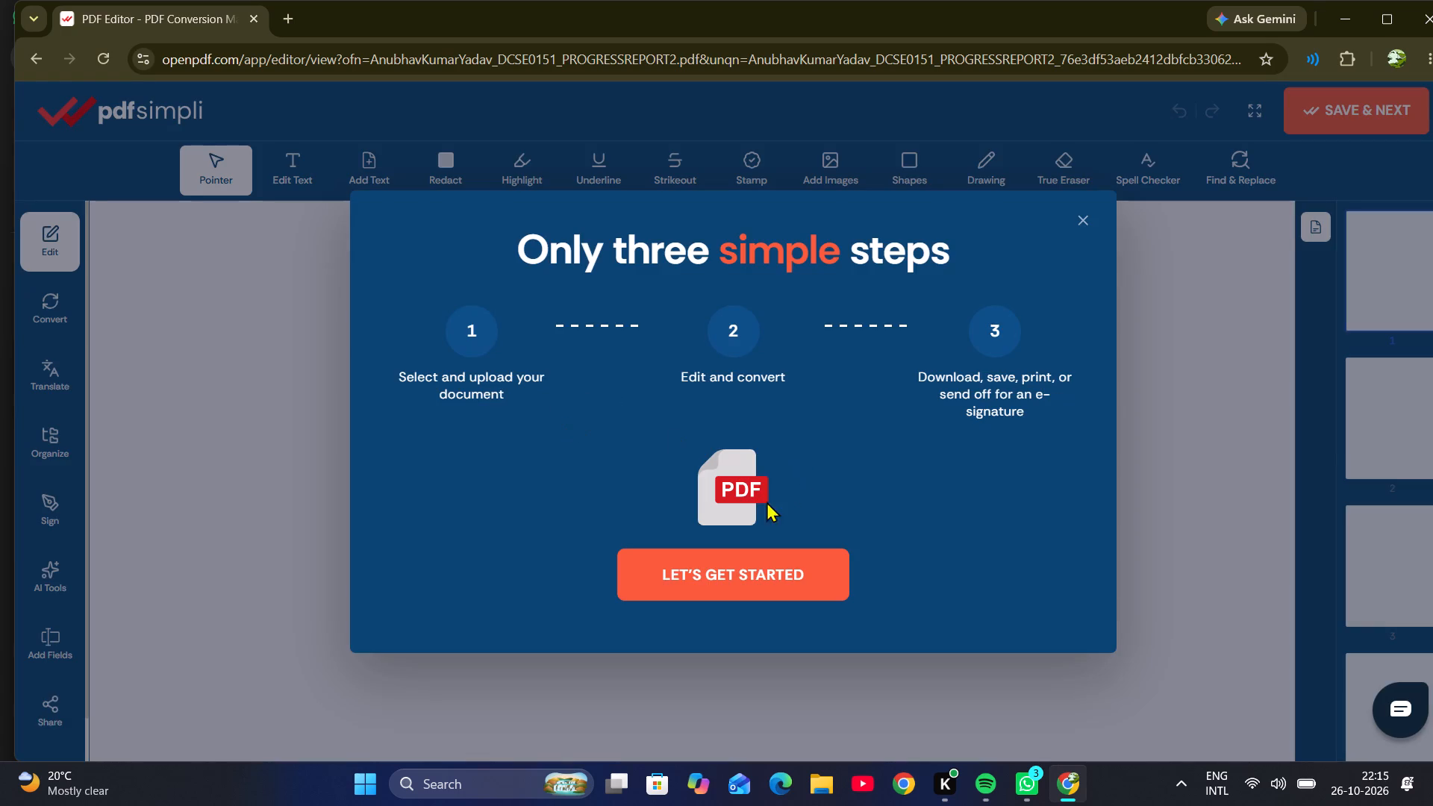
{"action": "left_click", "coordinate": [763, 567]}
Look through the progress report's opening pages, from the assignment details table to the text after the Executive Summary.
{"action": "scroll", "coordinate": [651, 443], "scroll_direction": "down", "scroll_amount": 7}
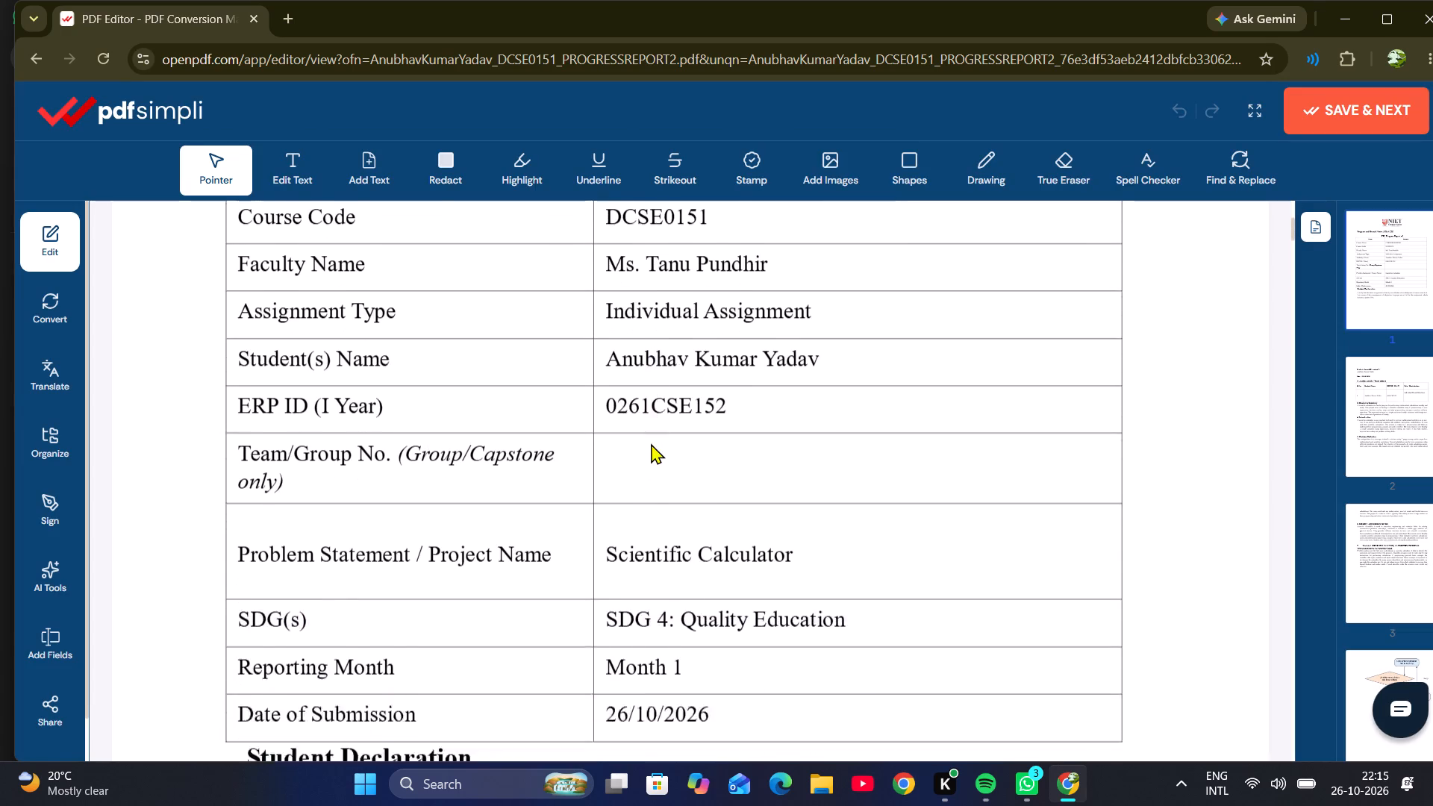
{"action": "scroll", "coordinate": [651, 443], "scroll_direction": "down", "scroll_amount": 3}
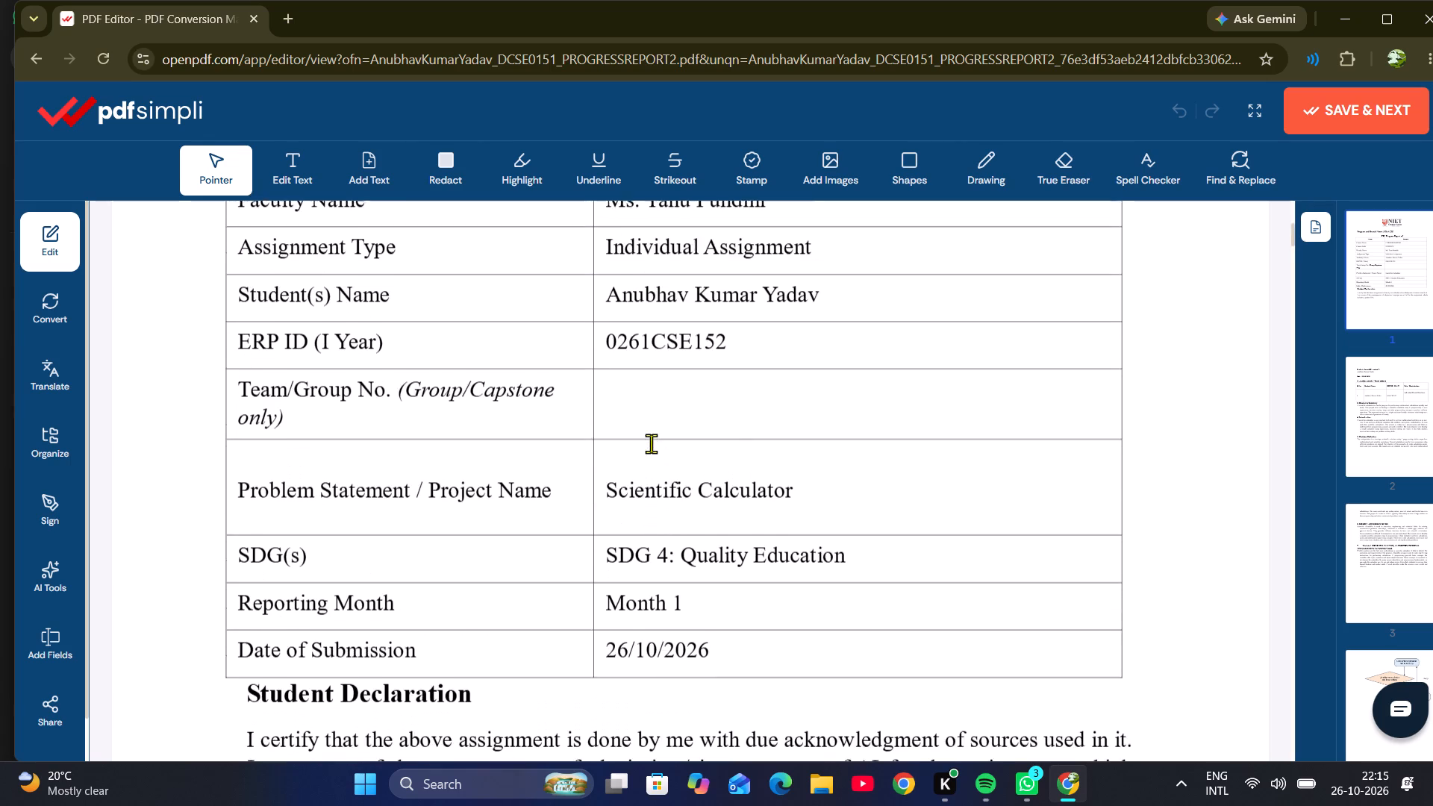
{"action": "scroll", "coordinate": [651, 443], "scroll_direction": "down", "scroll_amount": 4}
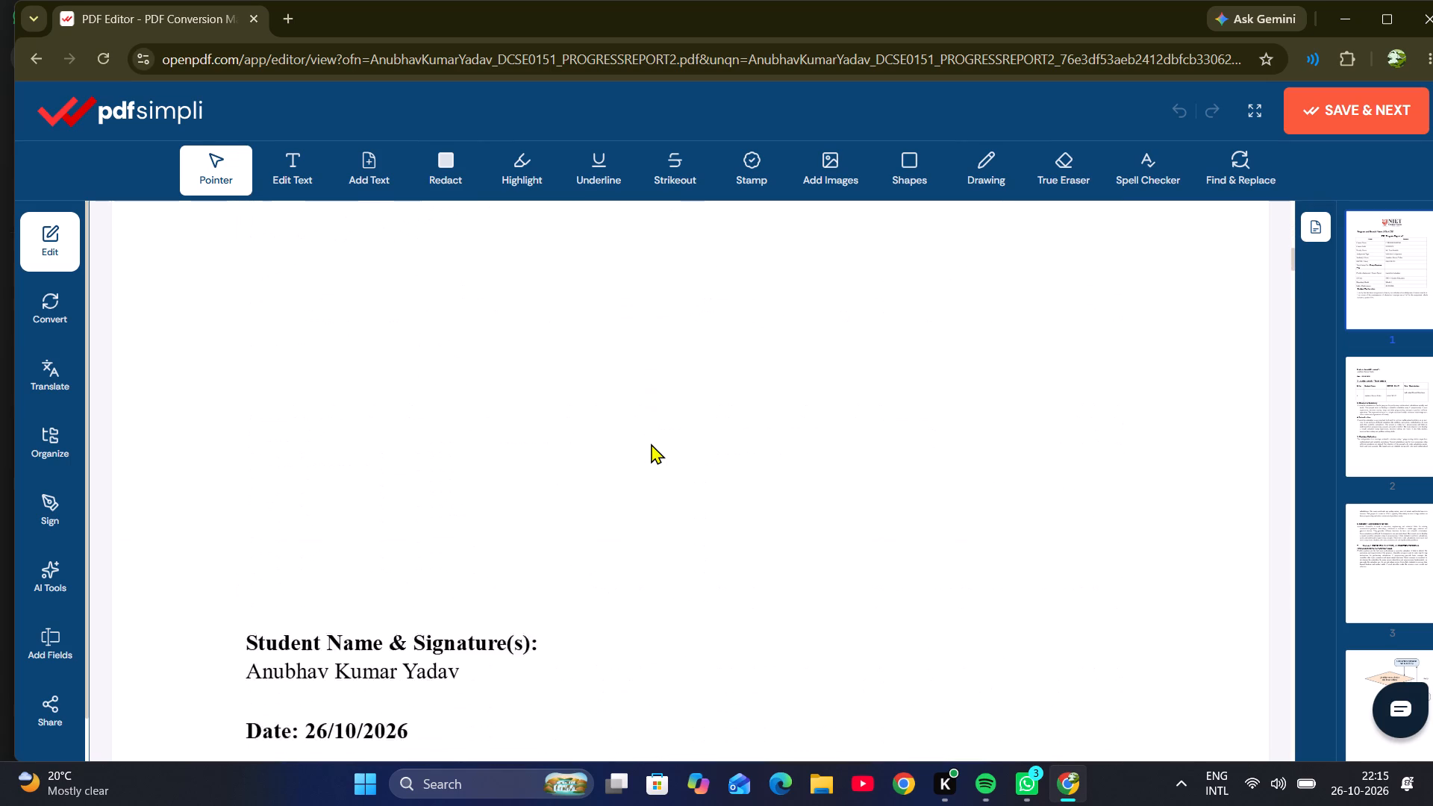
{"action": "scroll", "coordinate": [651, 443], "scroll_direction": "down", "scroll_amount": 4}
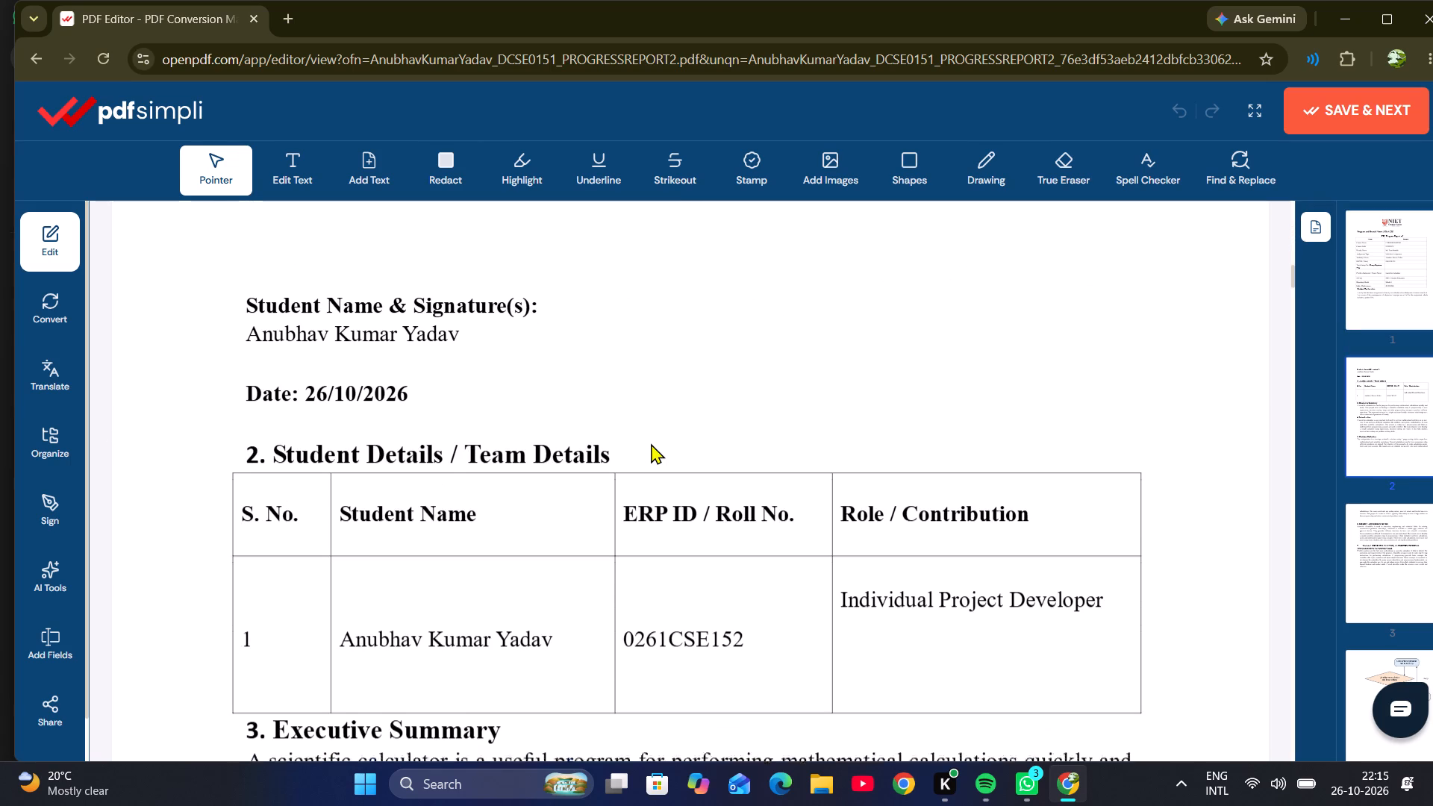
{"action": "scroll", "coordinate": [651, 443], "scroll_direction": "down", "scroll_amount": 7}
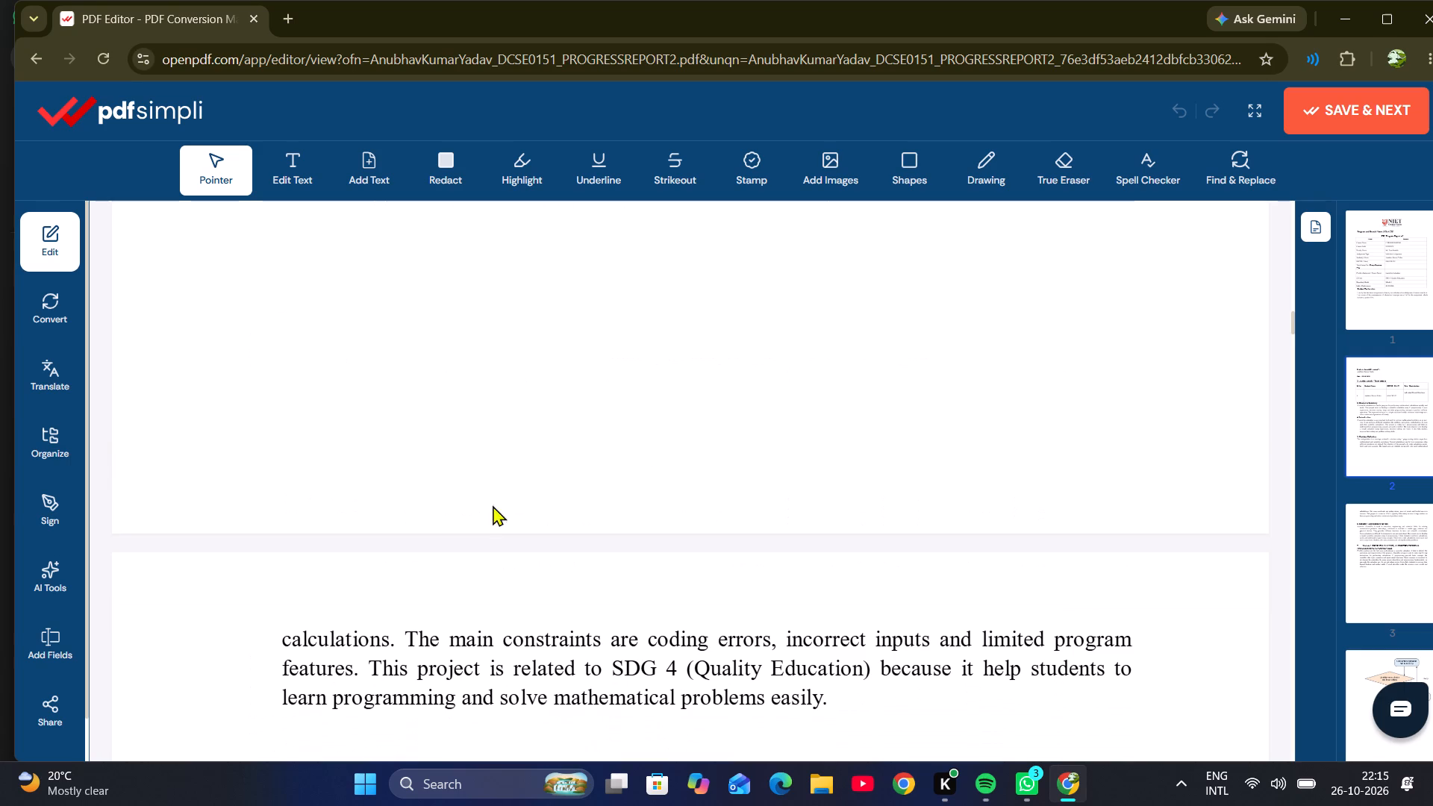
Activate Edit Text for the paragraph beginning "calculations. The main constraints" at the top of page 3.
{"action": "left_click", "coordinate": [282, 635]}
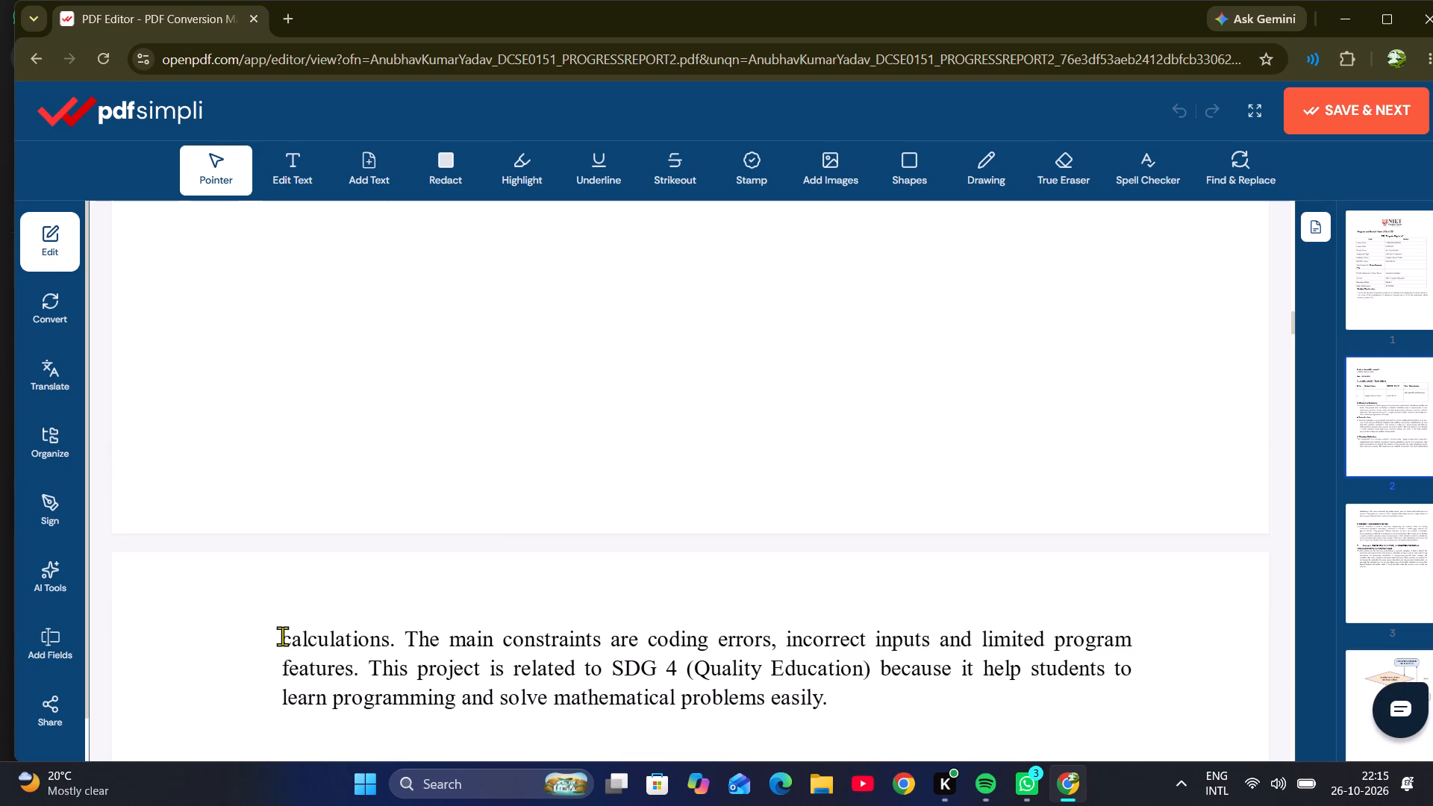
{"action": "left_click", "coordinate": [282, 636]}
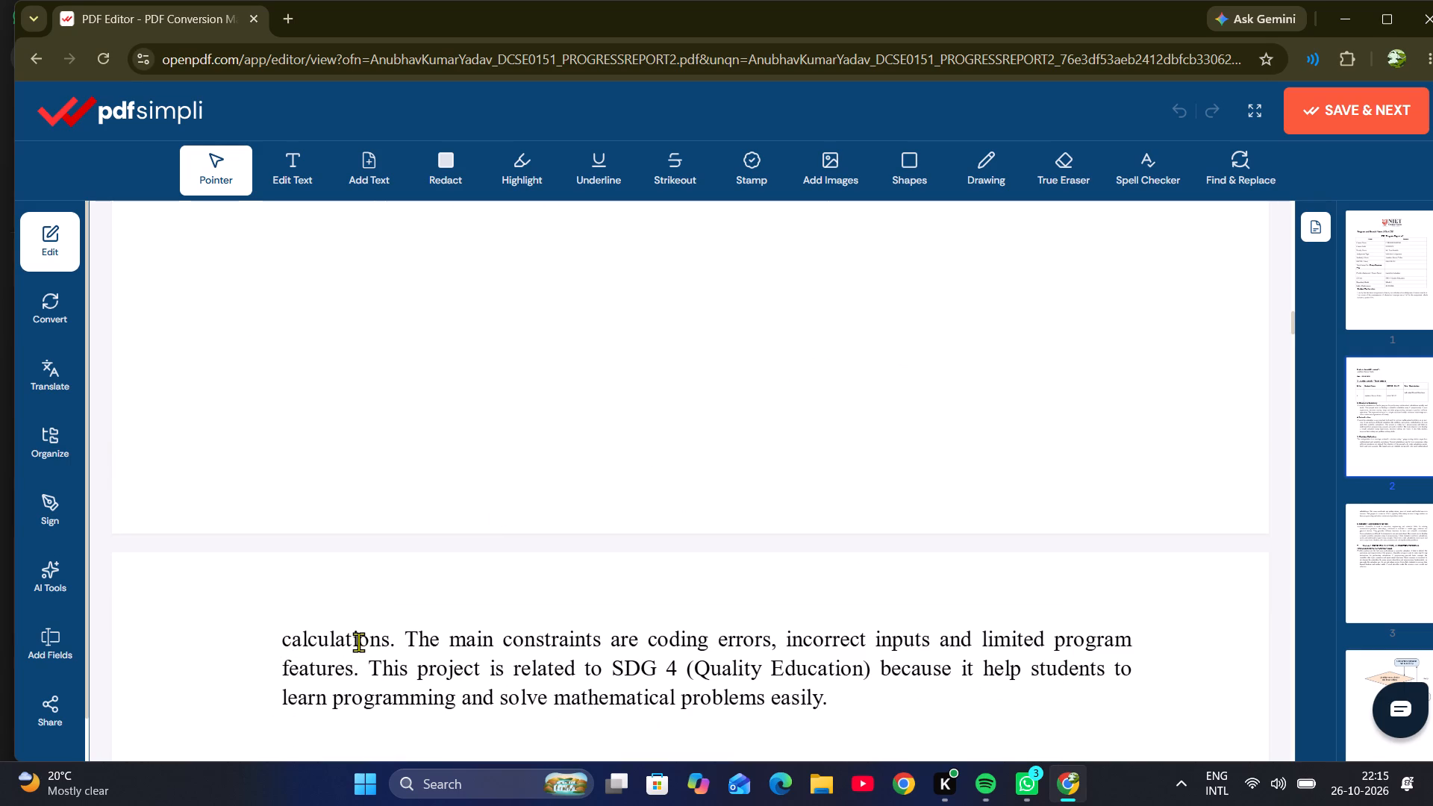
{"action": "left_click", "coordinate": [358, 642]}
{"action": "left_click", "coordinate": [301, 179]}
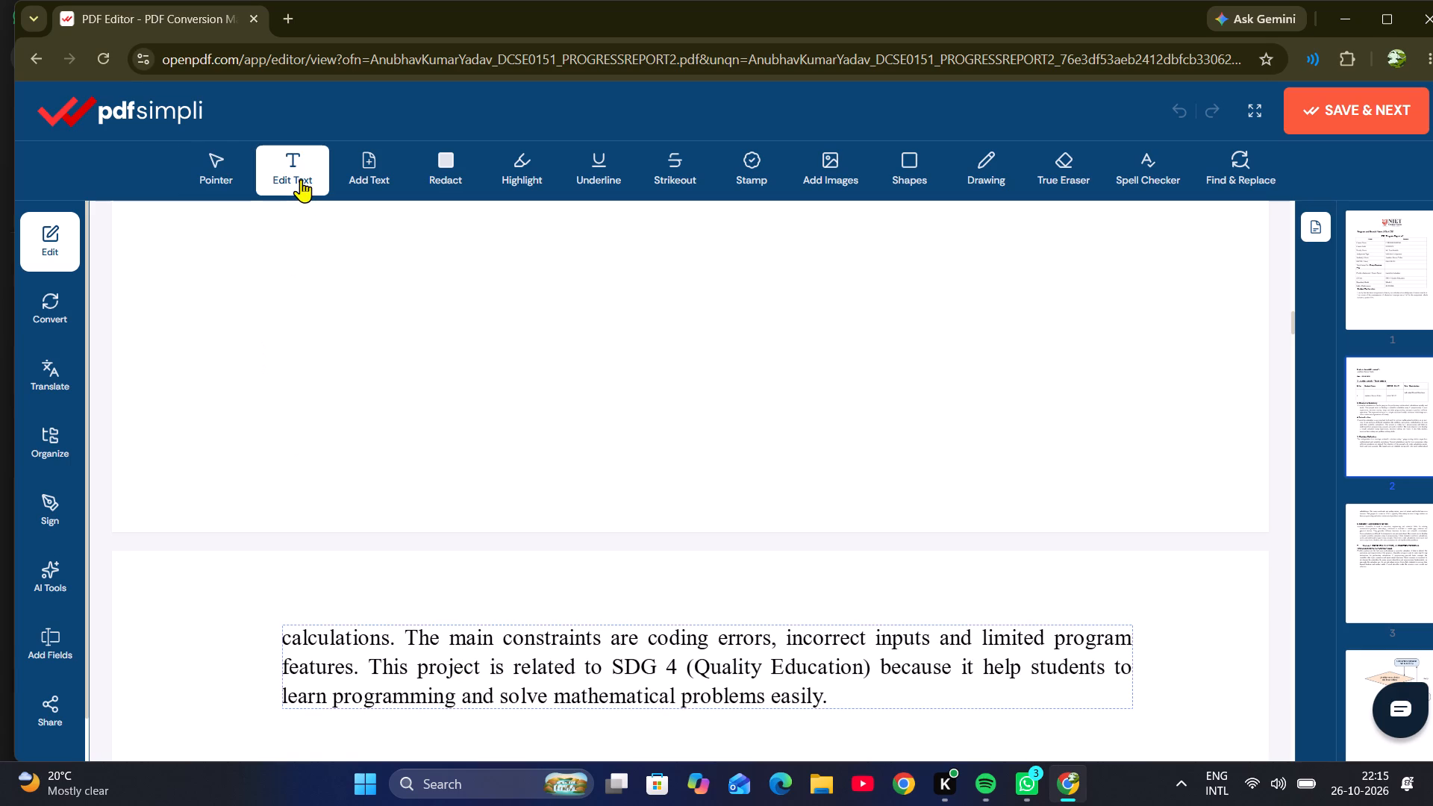
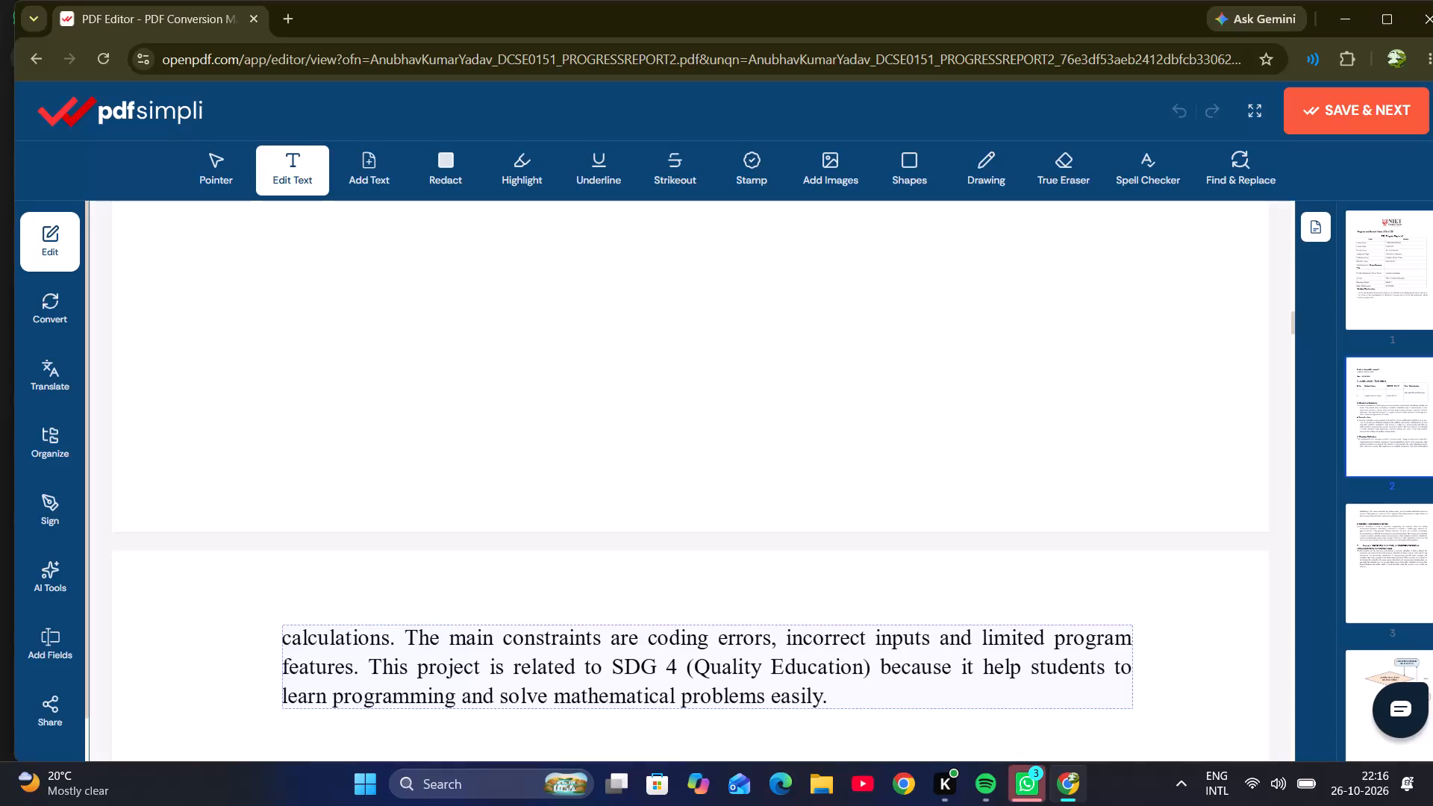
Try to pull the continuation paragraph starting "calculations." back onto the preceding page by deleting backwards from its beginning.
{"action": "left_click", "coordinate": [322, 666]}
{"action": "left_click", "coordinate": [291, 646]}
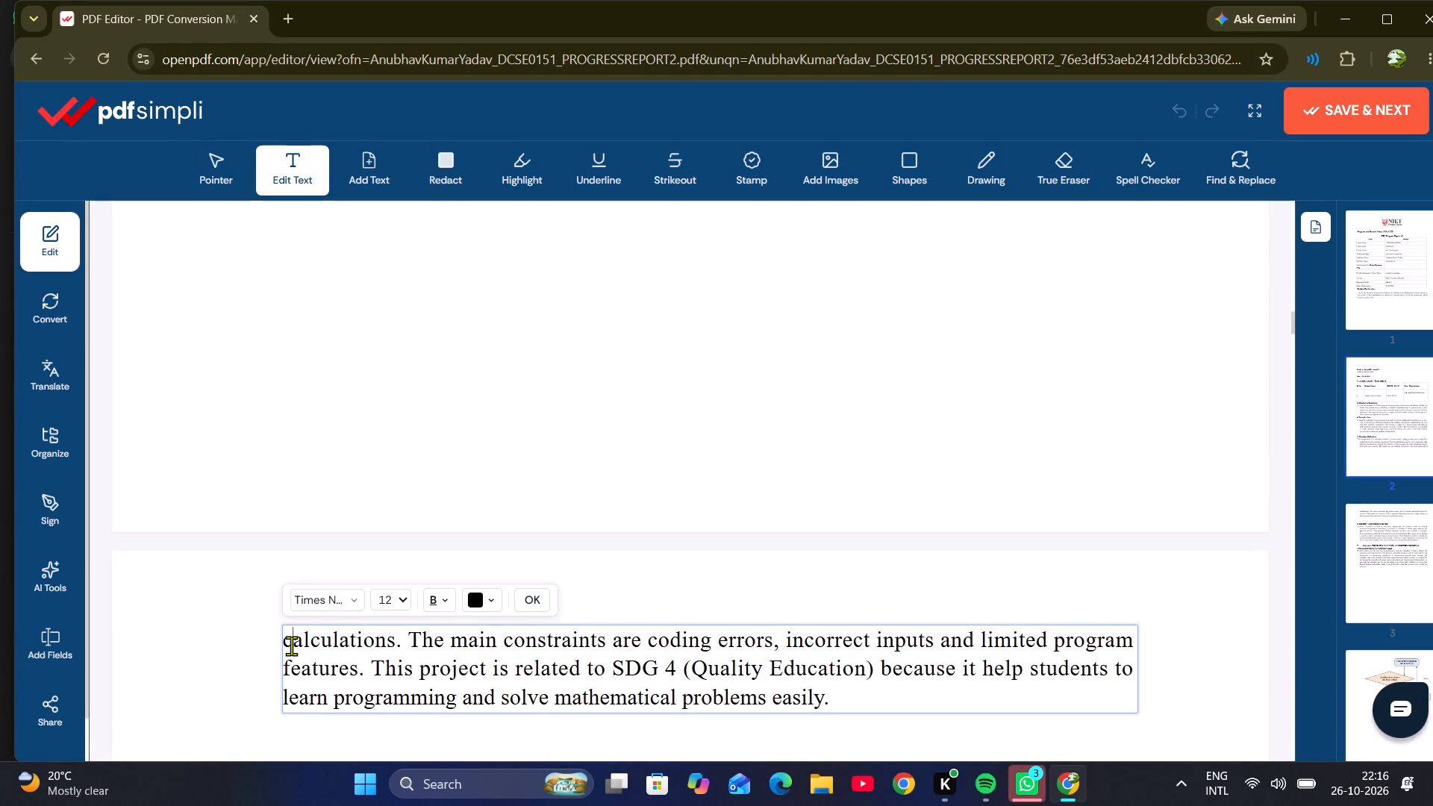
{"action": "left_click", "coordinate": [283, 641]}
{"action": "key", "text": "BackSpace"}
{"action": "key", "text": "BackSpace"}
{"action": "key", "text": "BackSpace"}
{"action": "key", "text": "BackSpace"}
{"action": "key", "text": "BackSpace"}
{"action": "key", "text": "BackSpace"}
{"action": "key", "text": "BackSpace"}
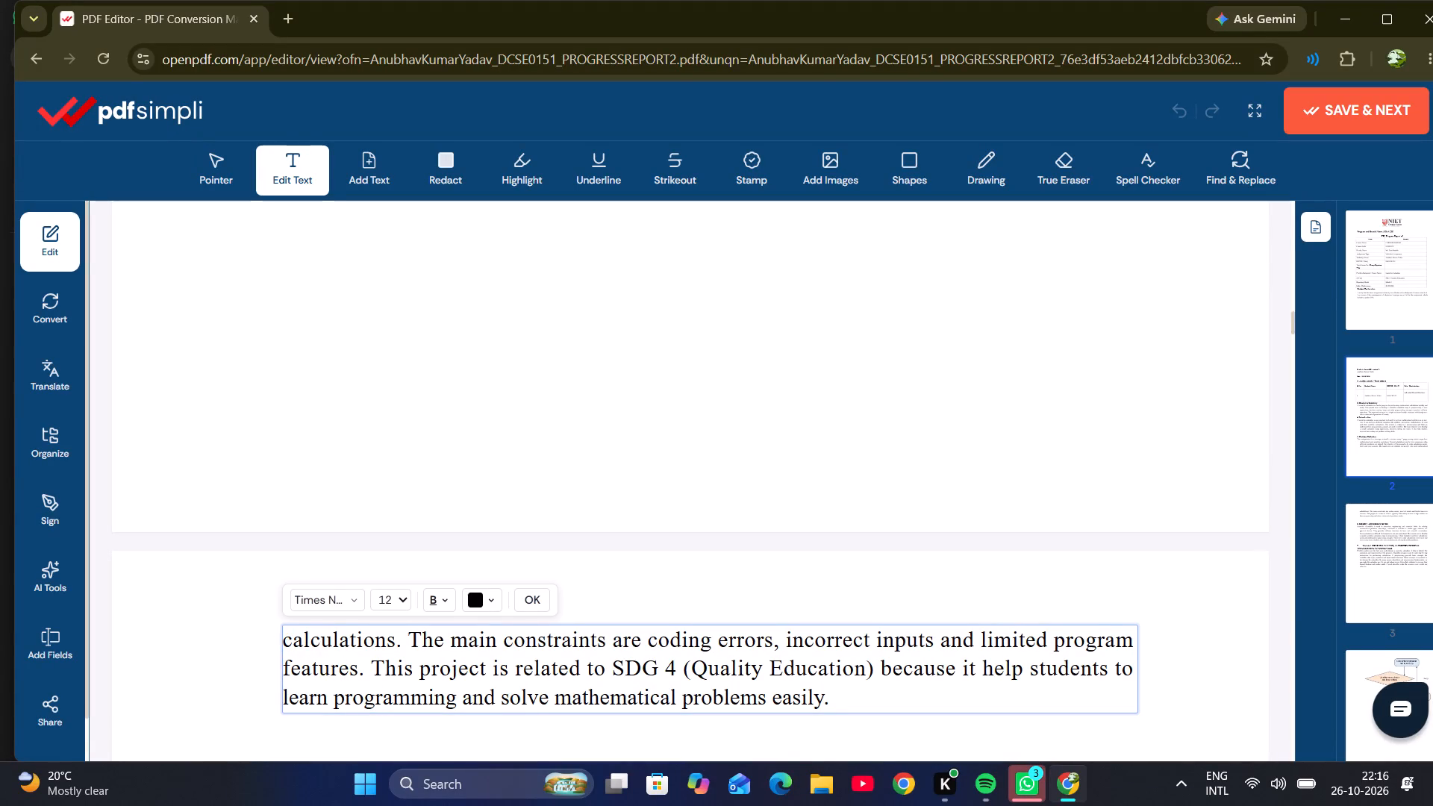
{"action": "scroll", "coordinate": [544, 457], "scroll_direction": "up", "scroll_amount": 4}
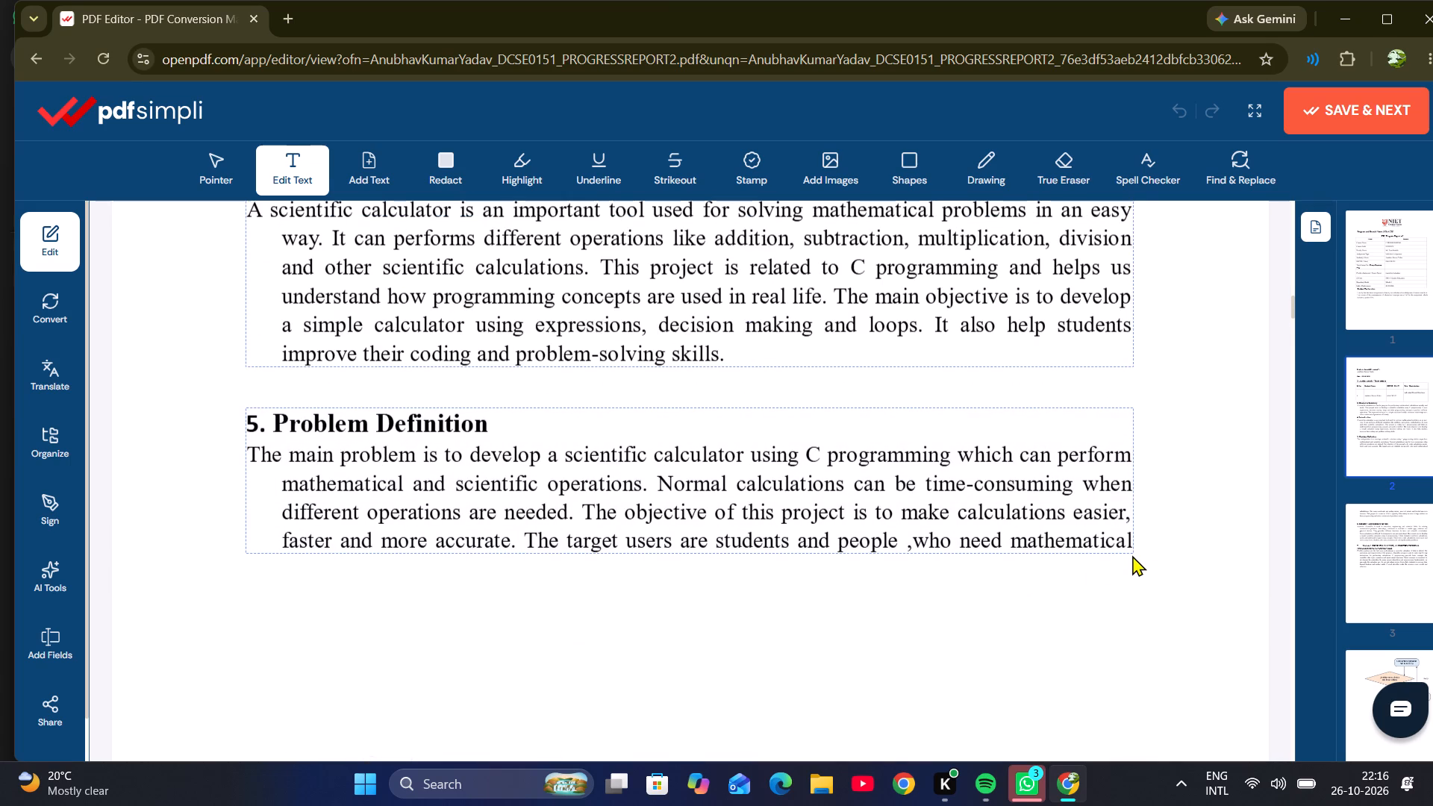
Review the report from the Problem Definition section through Module 1 to the flowchart on page 4.
{"action": "left_click_drag", "start_coordinate": [1133, 555], "coordinate": [1146, 596]}
{"action": "left_click_drag", "start_coordinate": [1146, 596], "coordinate": [716, 566]}
{"action": "scroll", "coordinate": [716, 566], "scroll_direction": "down", "scroll_amount": 3}
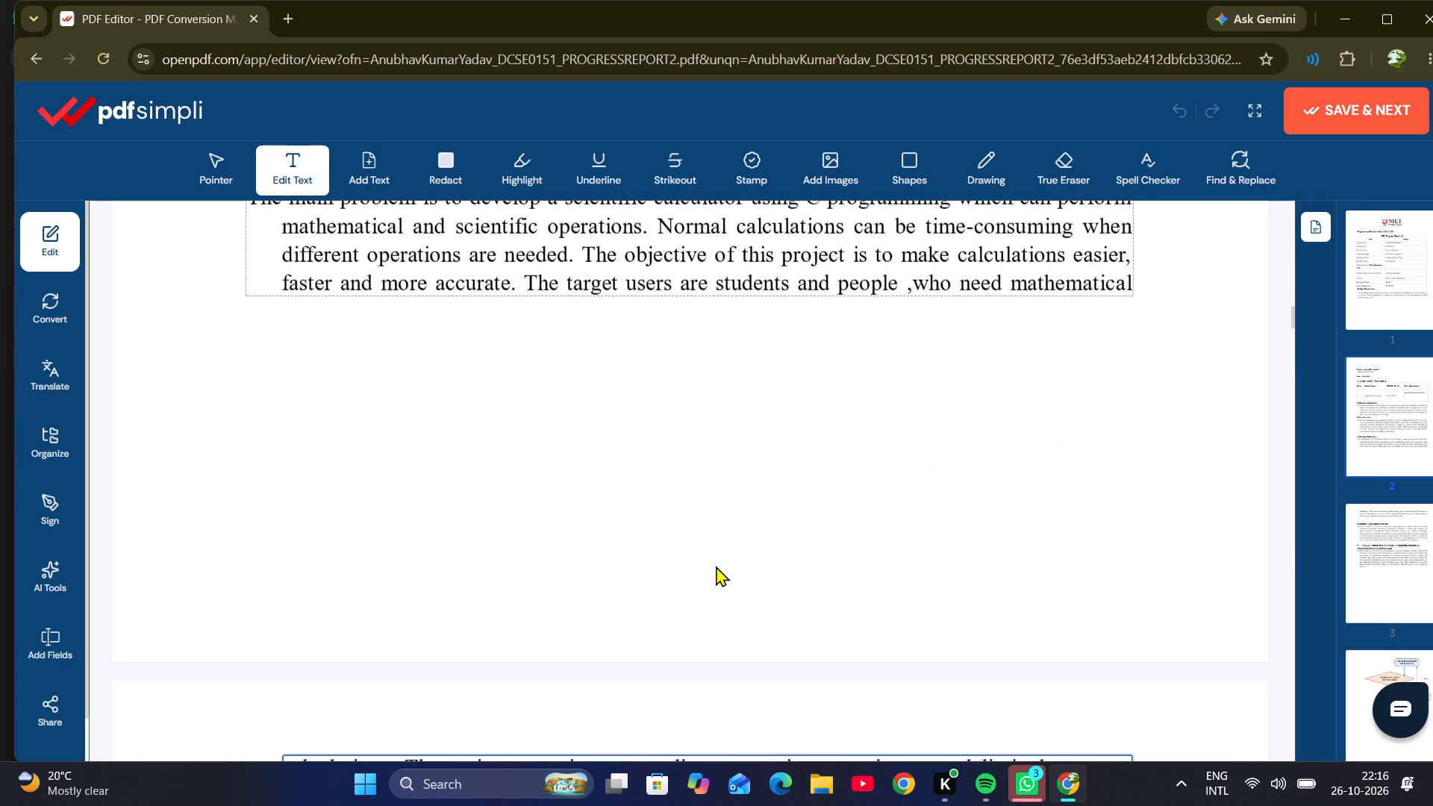
{"action": "scroll", "coordinate": [716, 566], "scroll_direction": "down", "scroll_amount": 2}
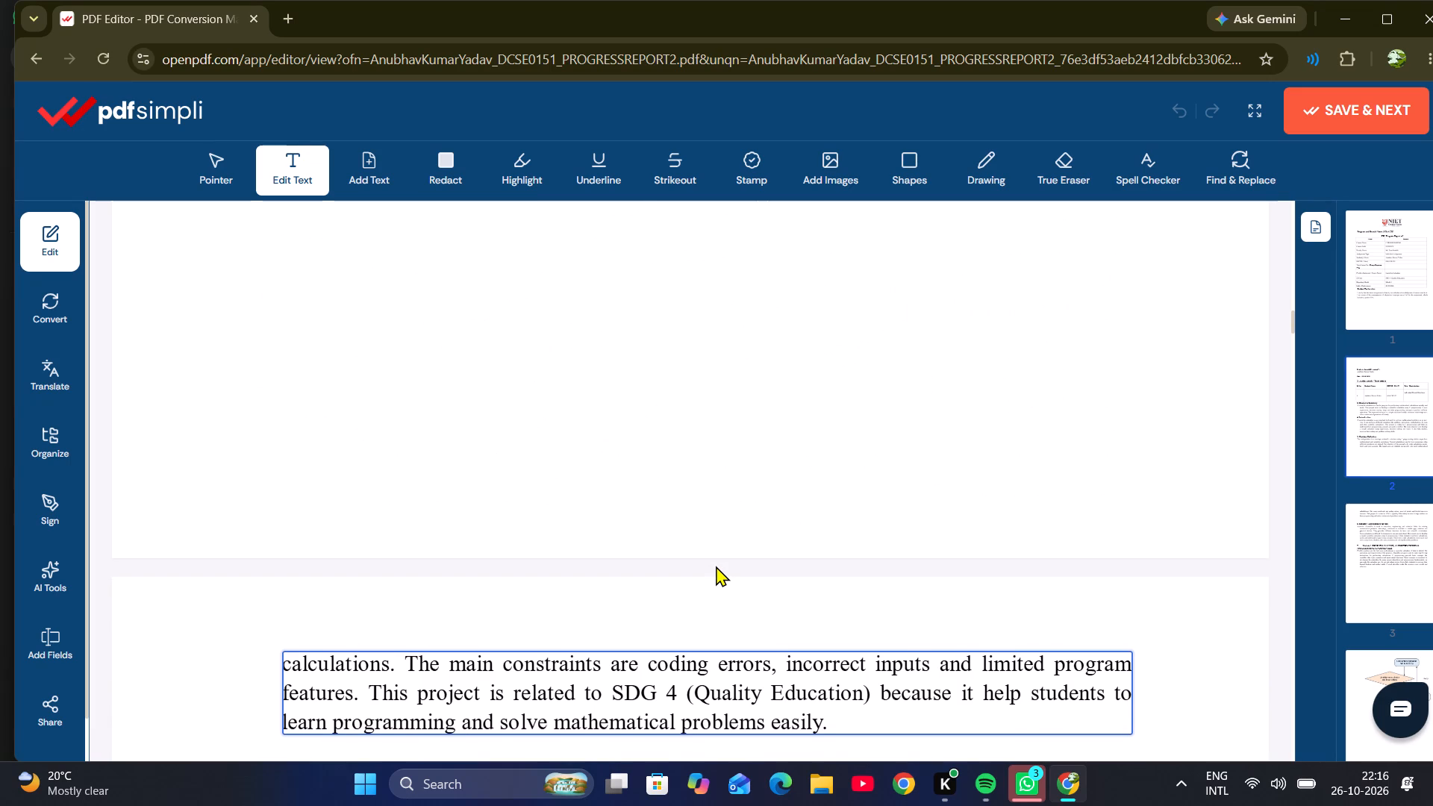
{"action": "scroll", "coordinate": [716, 566], "scroll_direction": "down", "scroll_amount": 9}
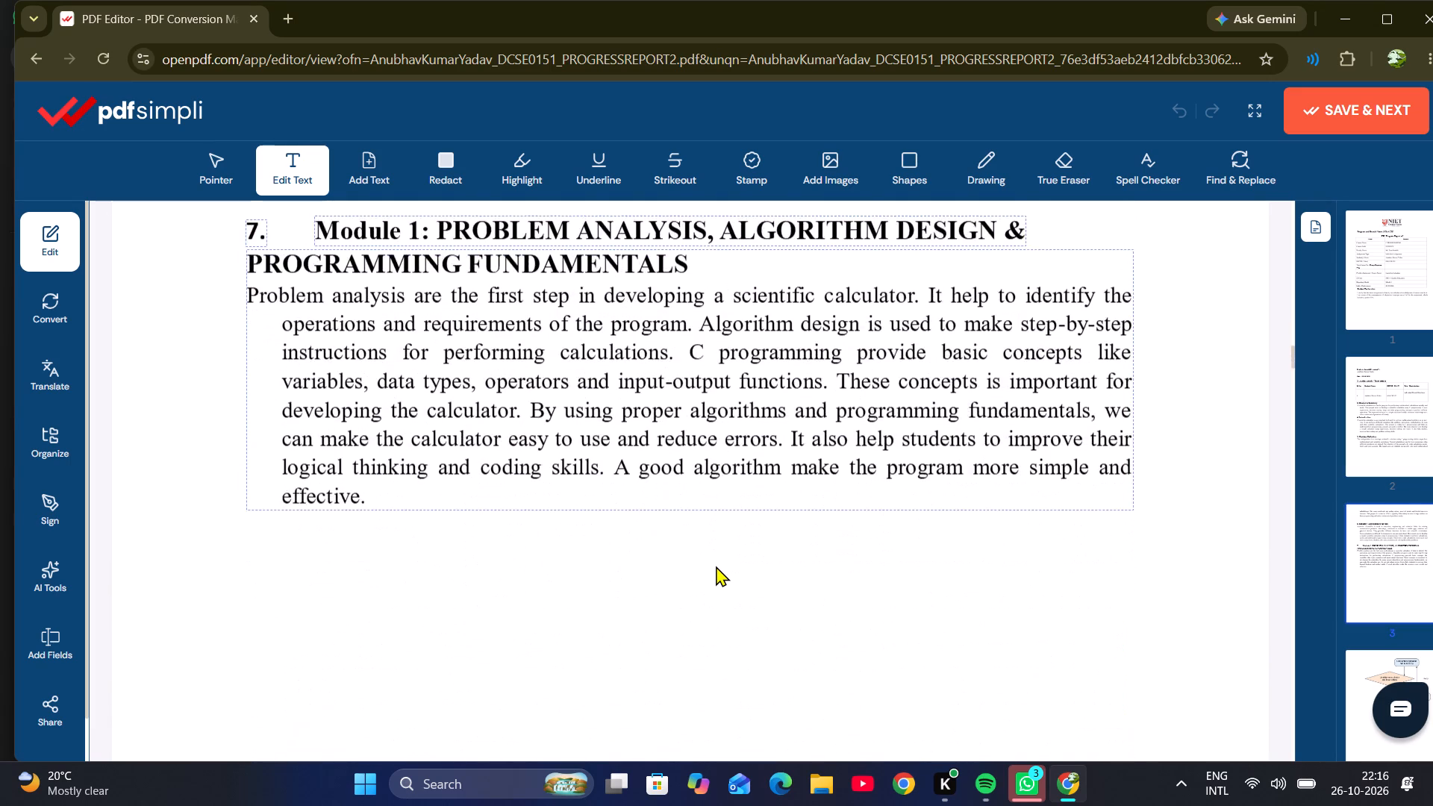
{"action": "scroll", "coordinate": [716, 566], "scroll_direction": "down", "scroll_amount": 7}
{"action": "scroll", "coordinate": [716, 566], "scroll_direction": "up", "scroll_amount": 1}
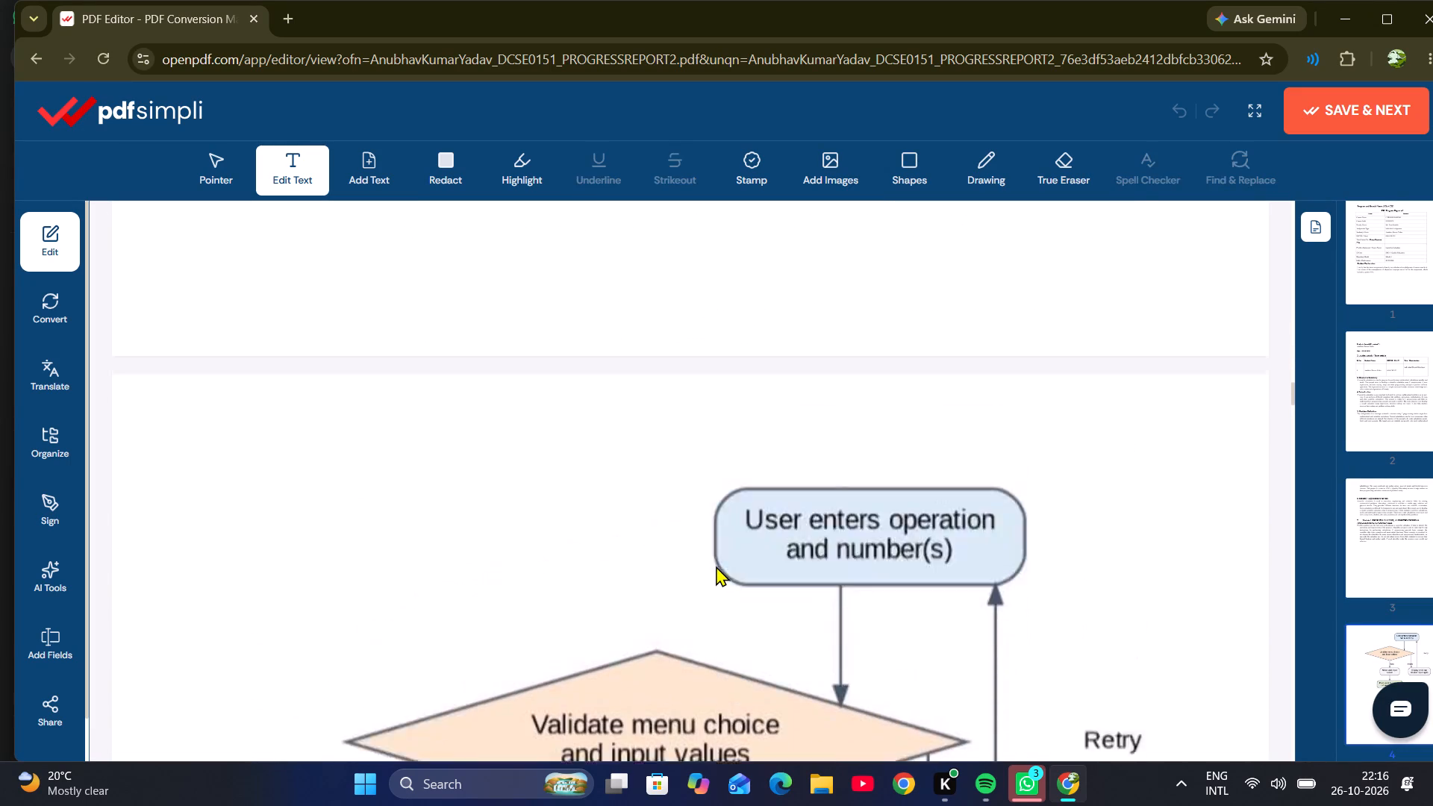
{"action": "scroll", "coordinate": [716, 566], "scroll_direction": "up", "scroll_amount": 1}
{"action": "scroll", "coordinate": [716, 566], "scroll_direction": "down", "scroll_amount": 6}
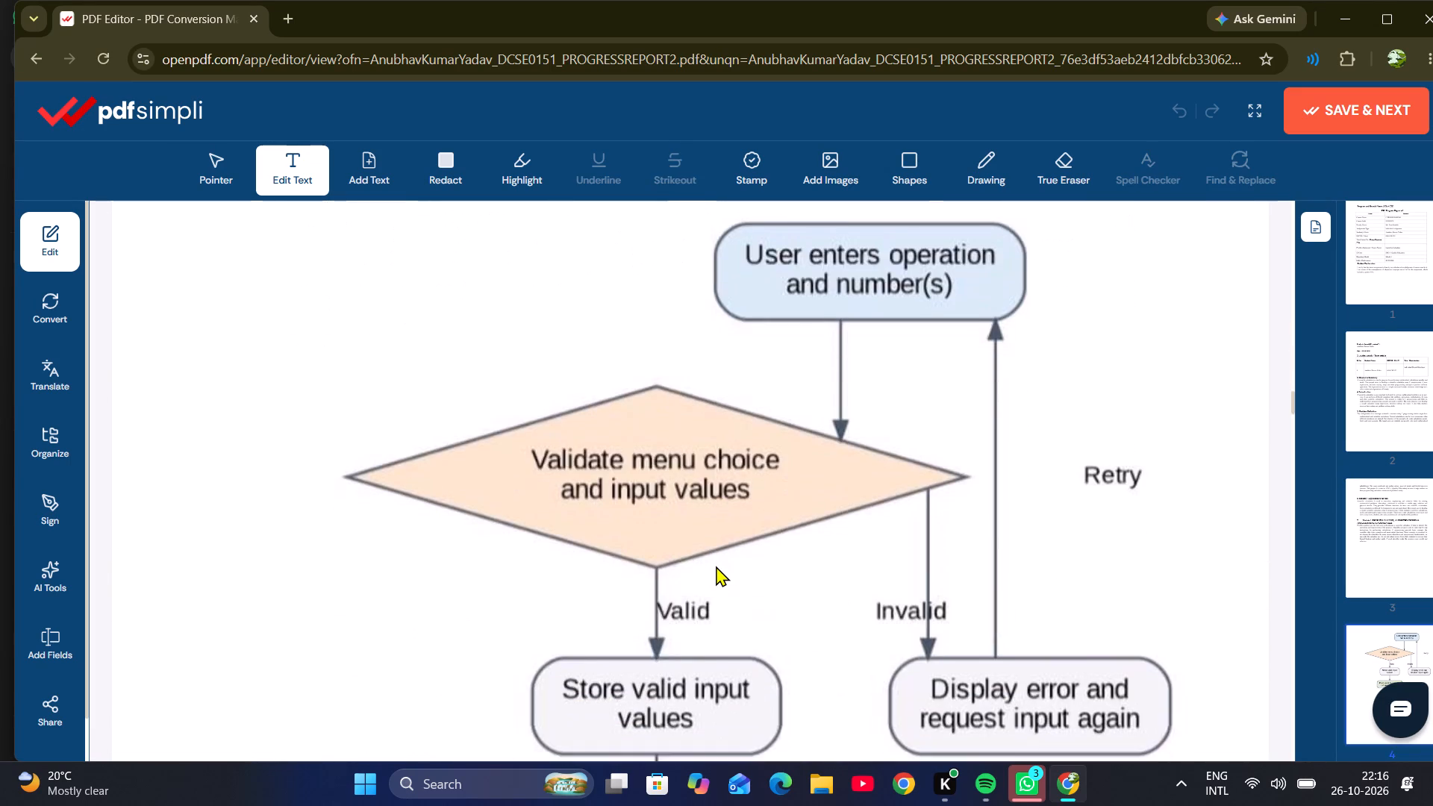
{"action": "scroll", "coordinate": [716, 566], "scroll_direction": "down", "scroll_amount": 9}
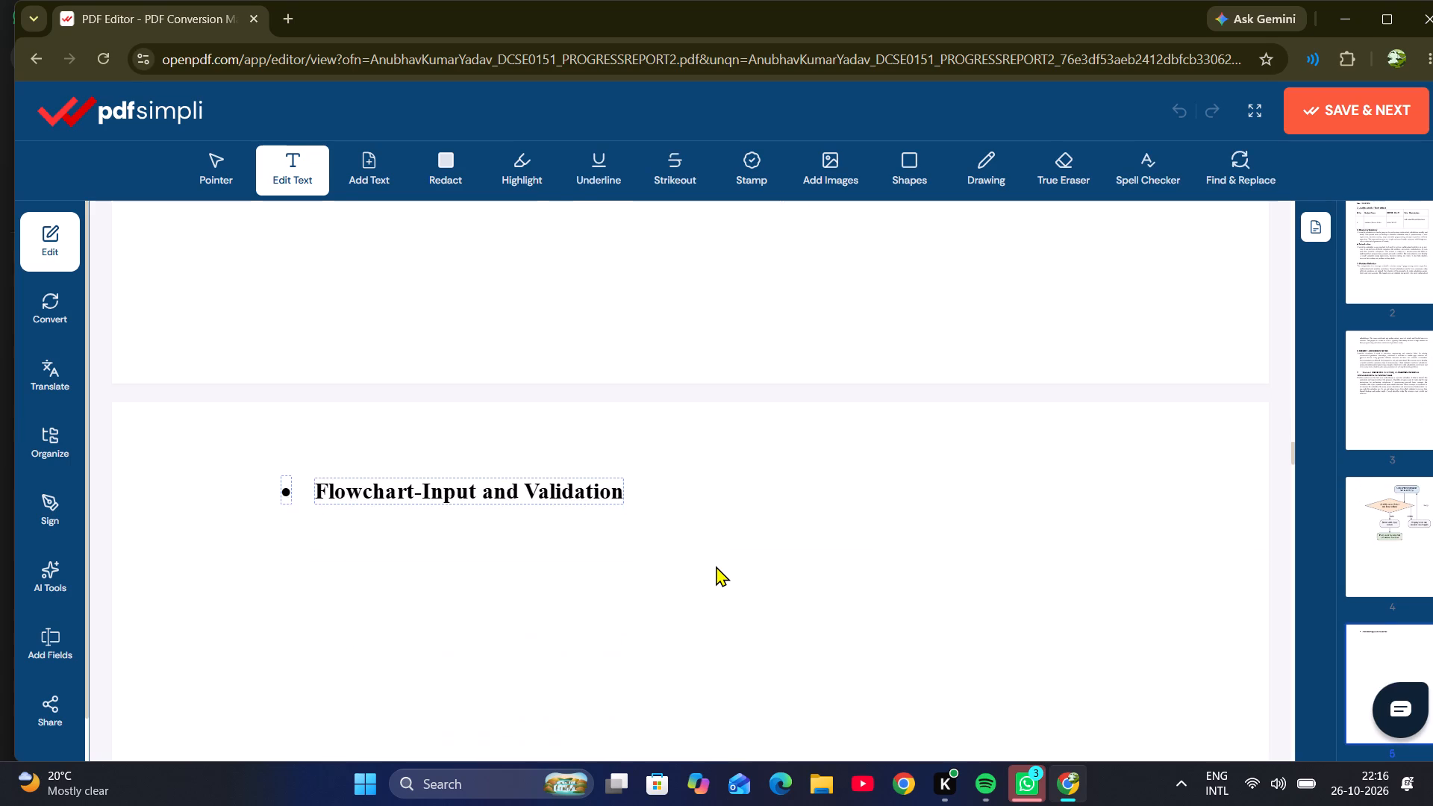
Examine the Flowchart-Input and Validation heading page and the menu-of-operations flowchart on page 6, down to its "Are inputs valid?" decision.
{"action": "scroll", "coordinate": [716, 566], "scroll_direction": "down", "scroll_amount": 1}
{"action": "scroll", "coordinate": [661, 396], "scroll_direction": "down", "scroll_amount": 8}
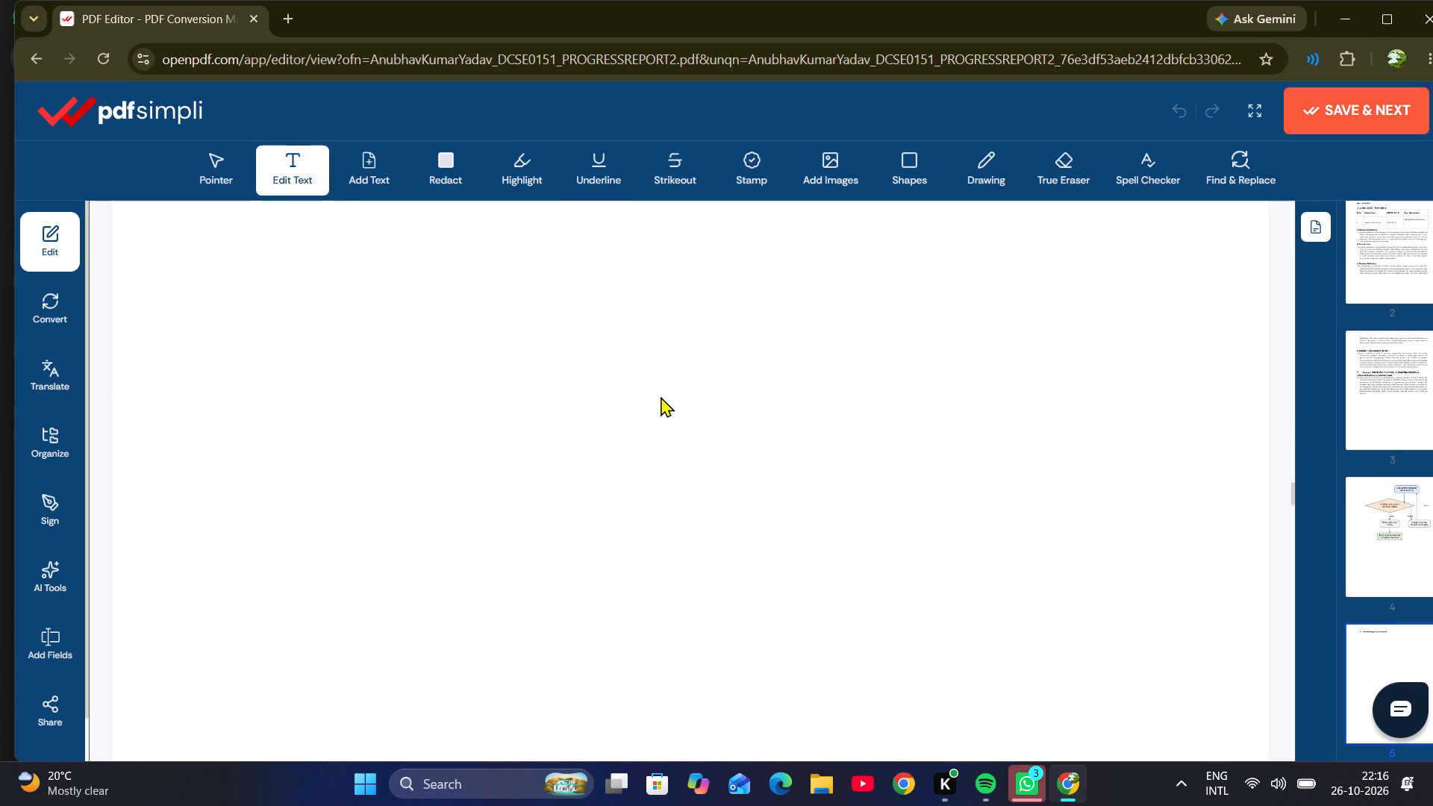
{"action": "scroll", "coordinate": [661, 396], "scroll_direction": "down", "scroll_amount": 8}
{"action": "left_click", "coordinate": [634, 396]}
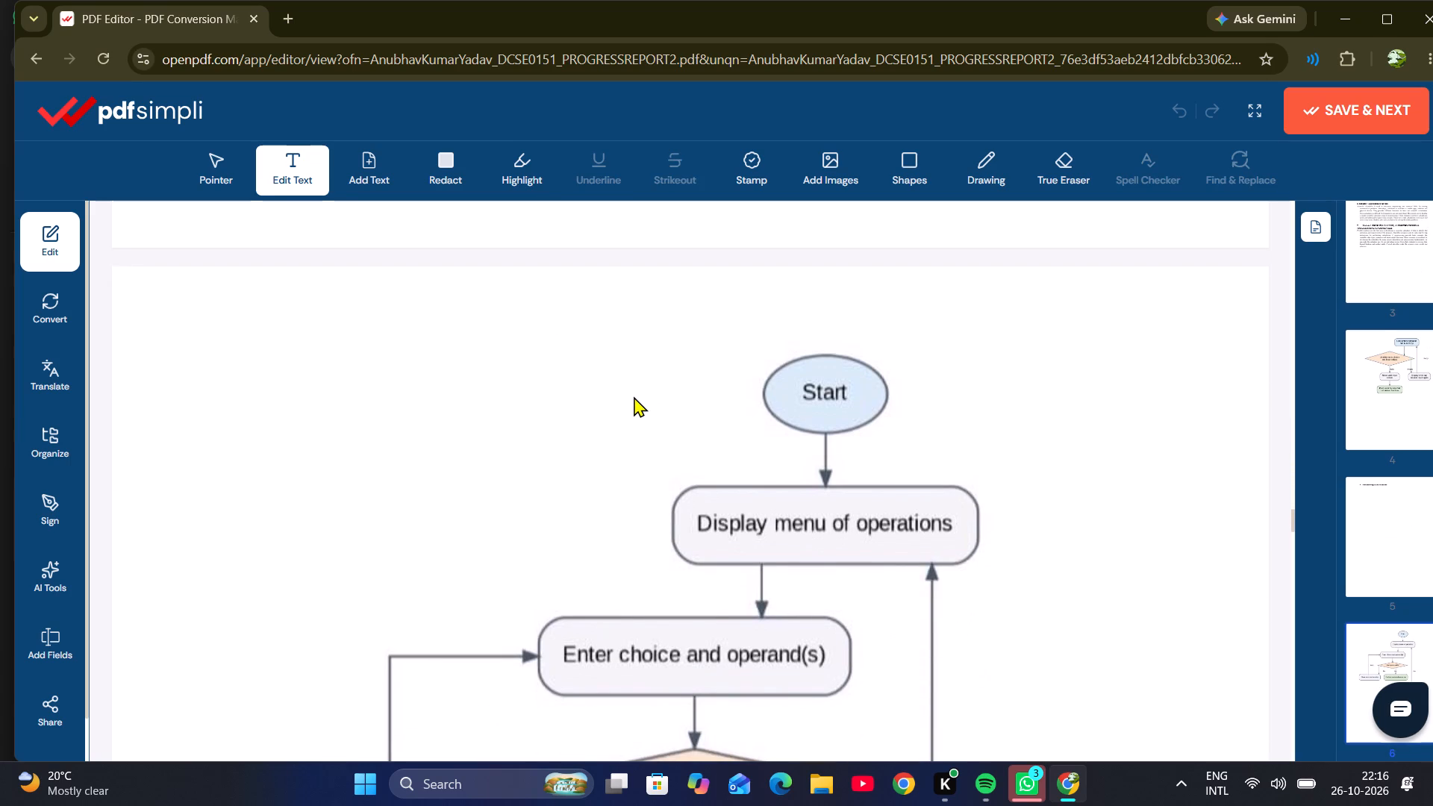
{"action": "scroll", "coordinate": [634, 396], "scroll_direction": "up", "scroll_amount": 7}
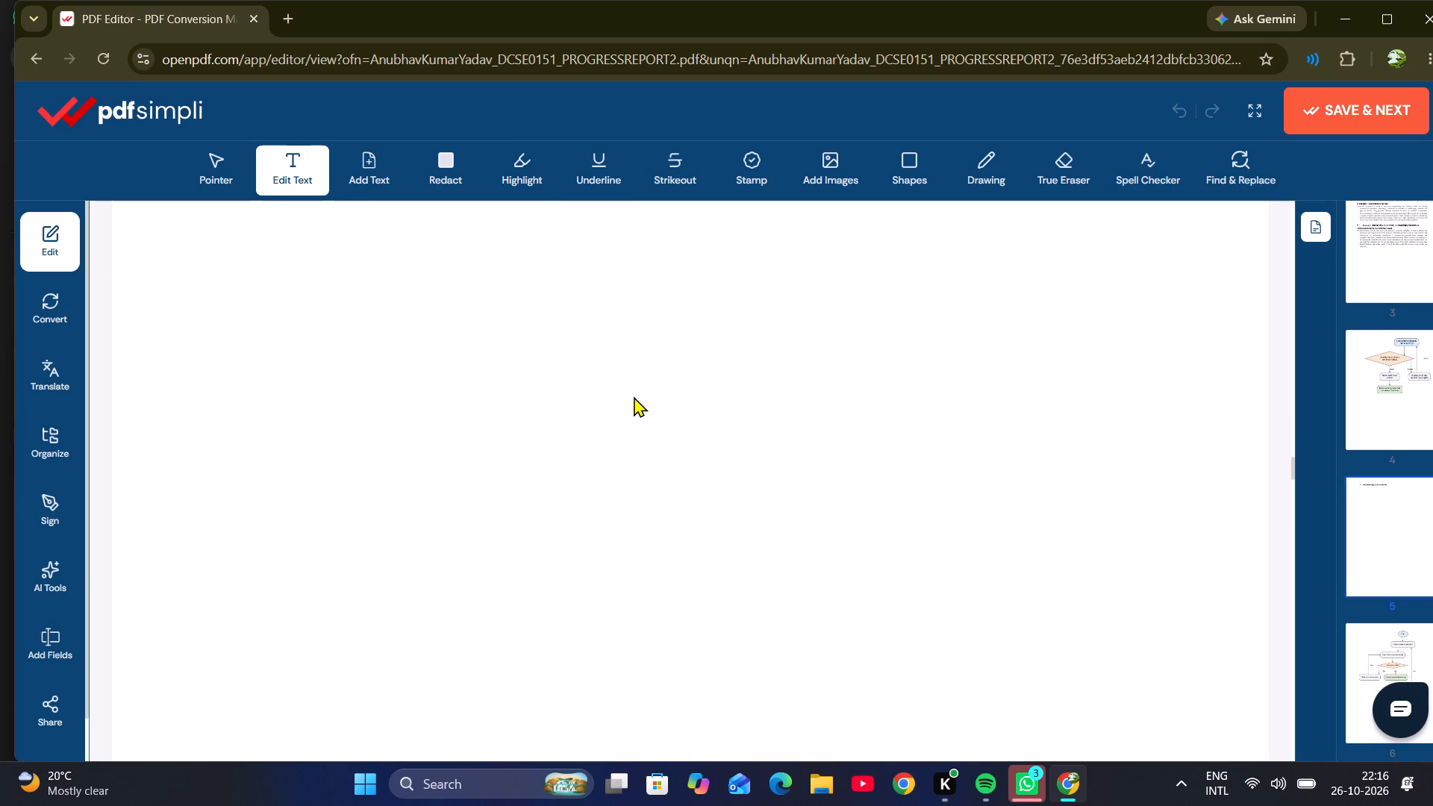
{"action": "scroll", "coordinate": [634, 396], "scroll_direction": "up", "scroll_amount": 4}
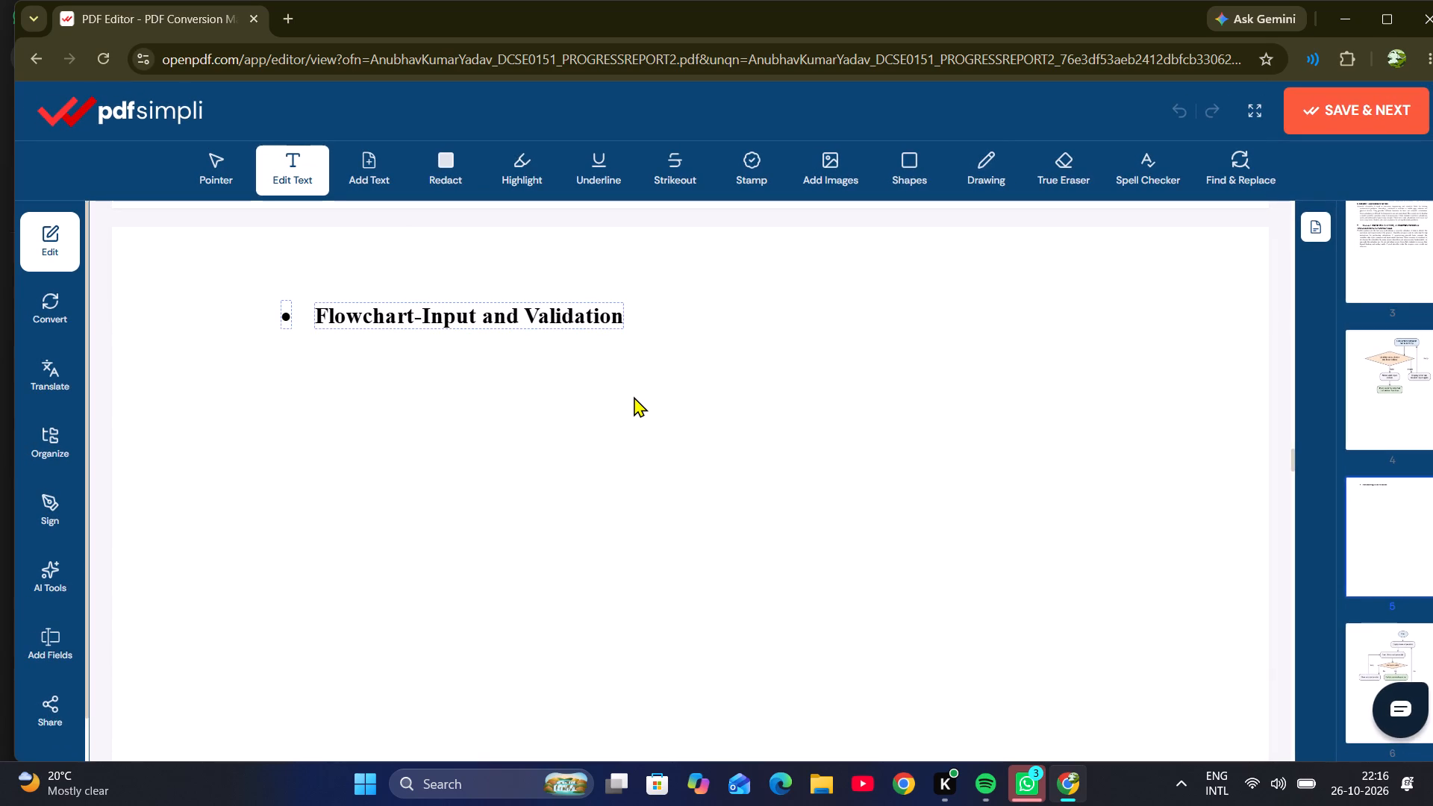
{"action": "scroll", "coordinate": [566, 382], "scroll_direction": "down", "scroll_amount": 8}
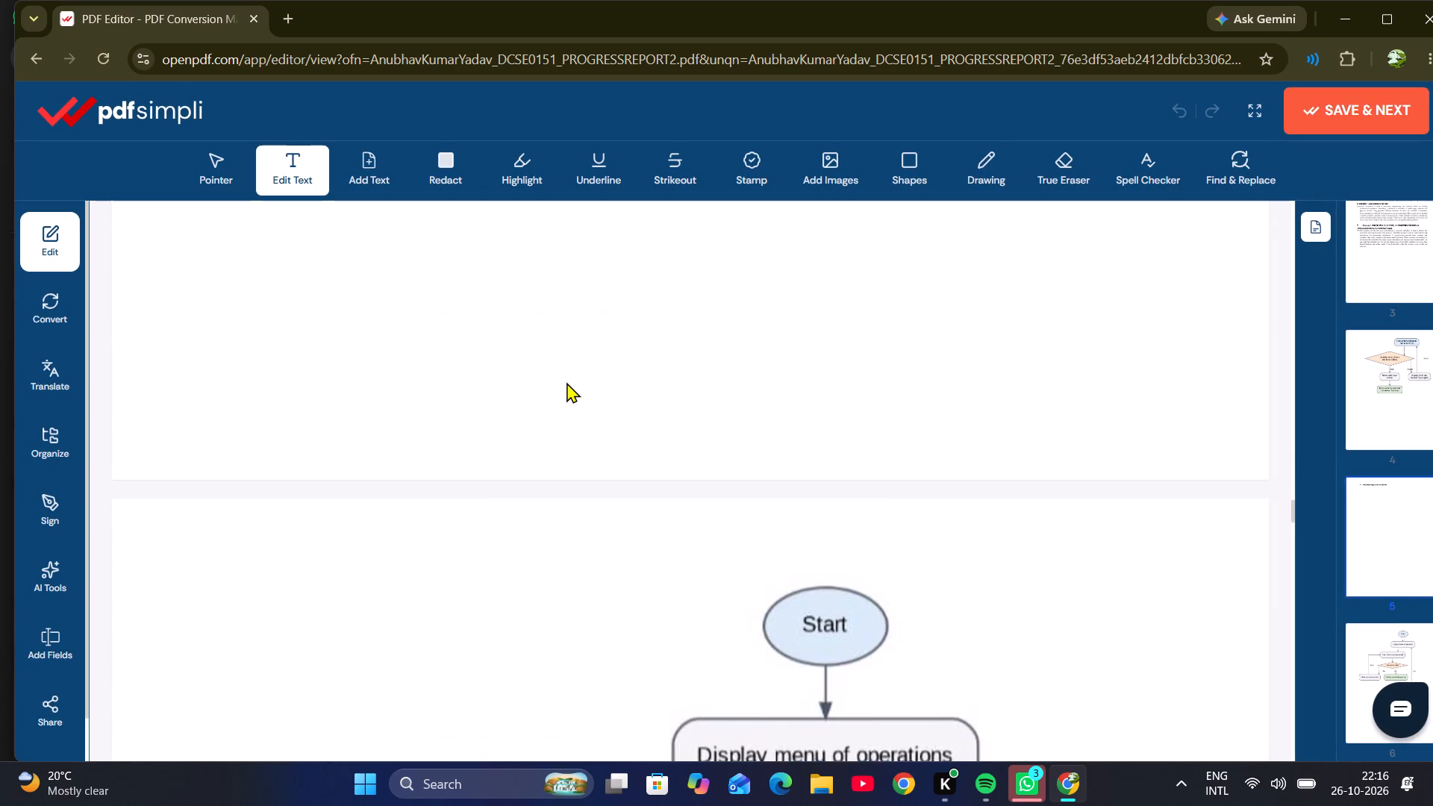
{"action": "scroll", "coordinate": [566, 382], "scroll_direction": "down", "scroll_amount": 4}
{"action": "left_click", "coordinate": [749, 619]}
{"action": "scroll", "coordinate": [749, 619], "scroll_direction": "down", "scroll_amount": 2}
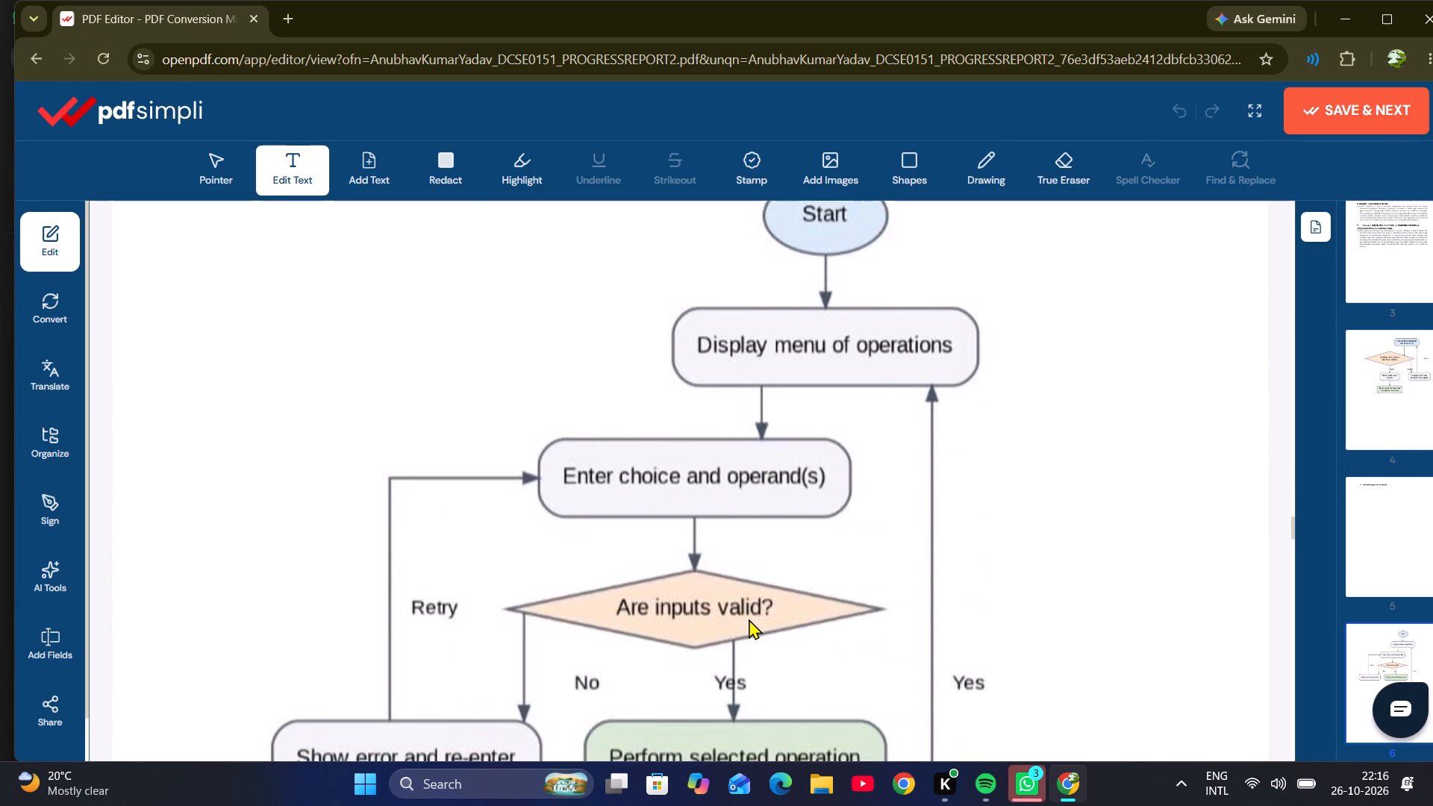
{"action": "scroll", "coordinate": [749, 619], "scroll_direction": "down", "scroll_amount": 1}
{"action": "left_click", "coordinate": [749, 619]}
{"action": "double_click", "coordinate": [749, 619]}
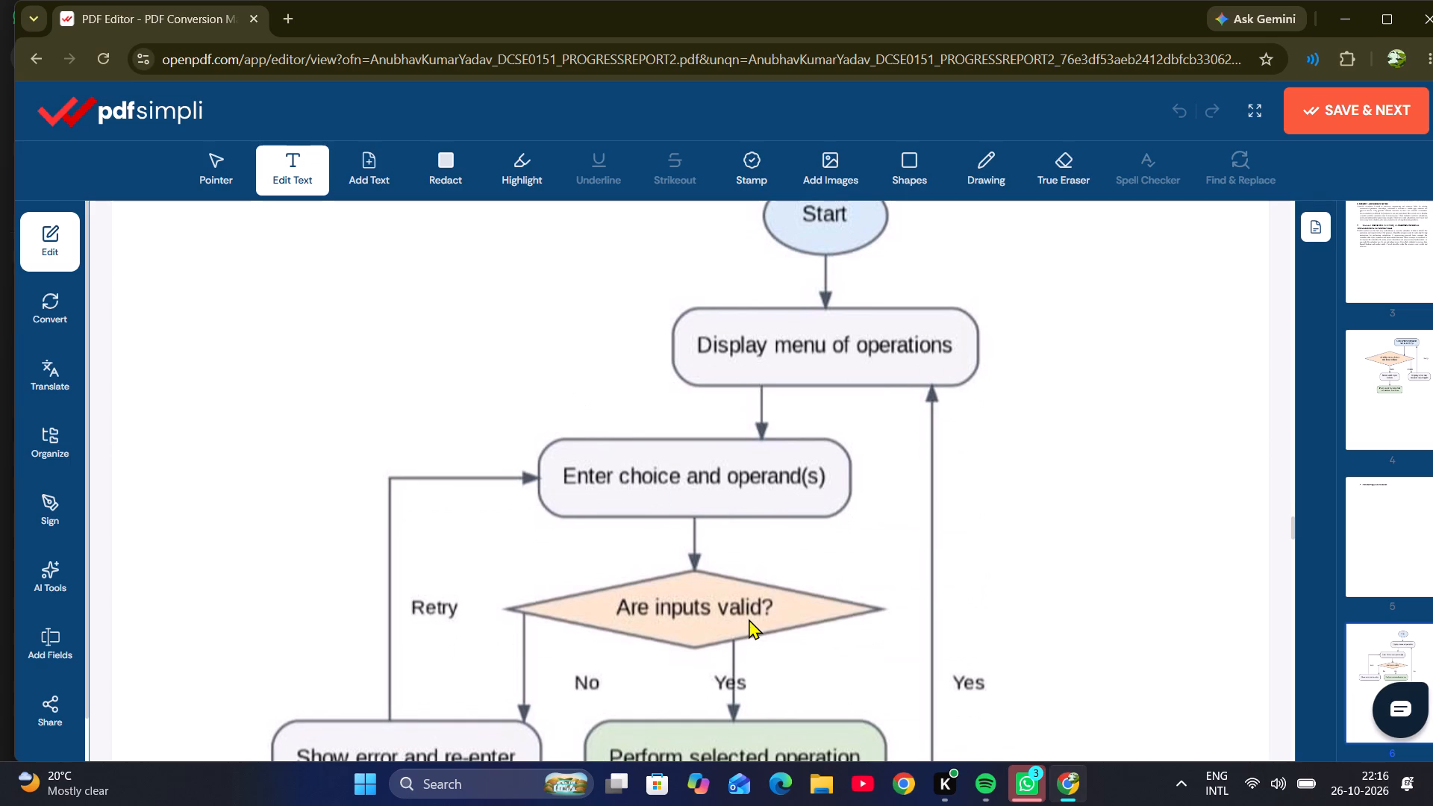
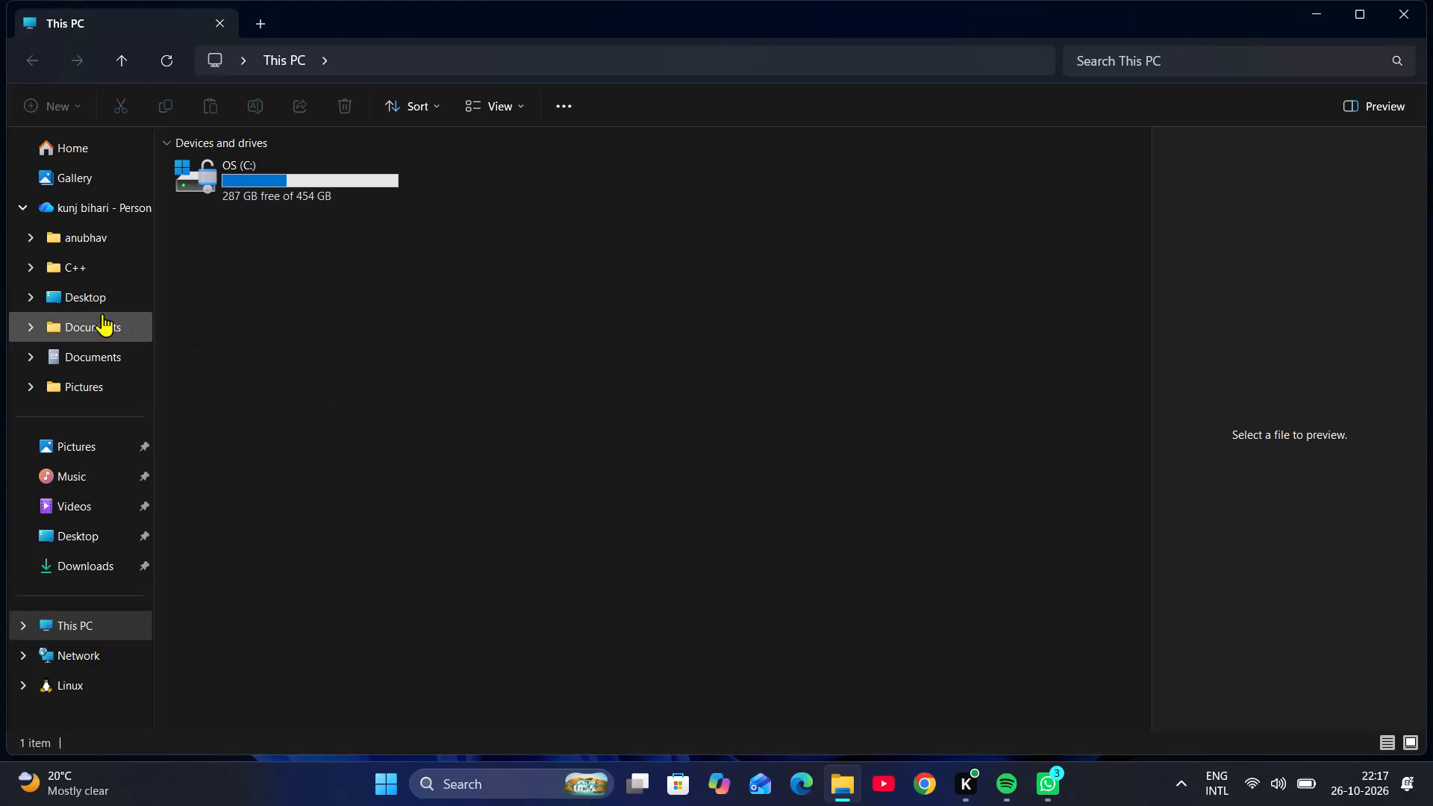
Look through the personal OneDrive folders, including both Documents folders, Desktop, Pictures and C++, for the report file, and close File Explorer.
{"action": "left_click", "coordinate": [104, 313]}
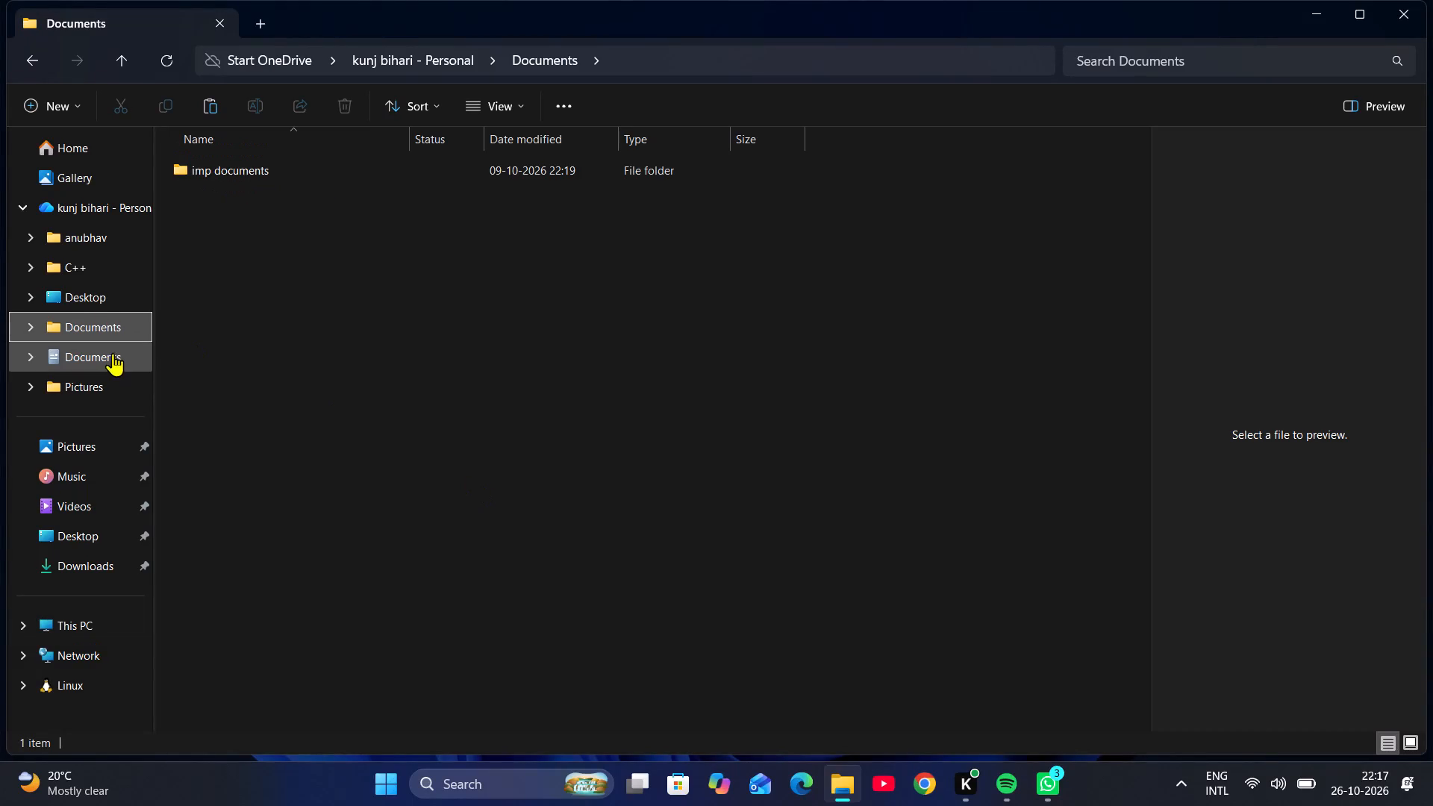
{"action": "left_click", "coordinate": [113, 357]}
{"action": "left_click", "coordinate": [113, 357]}
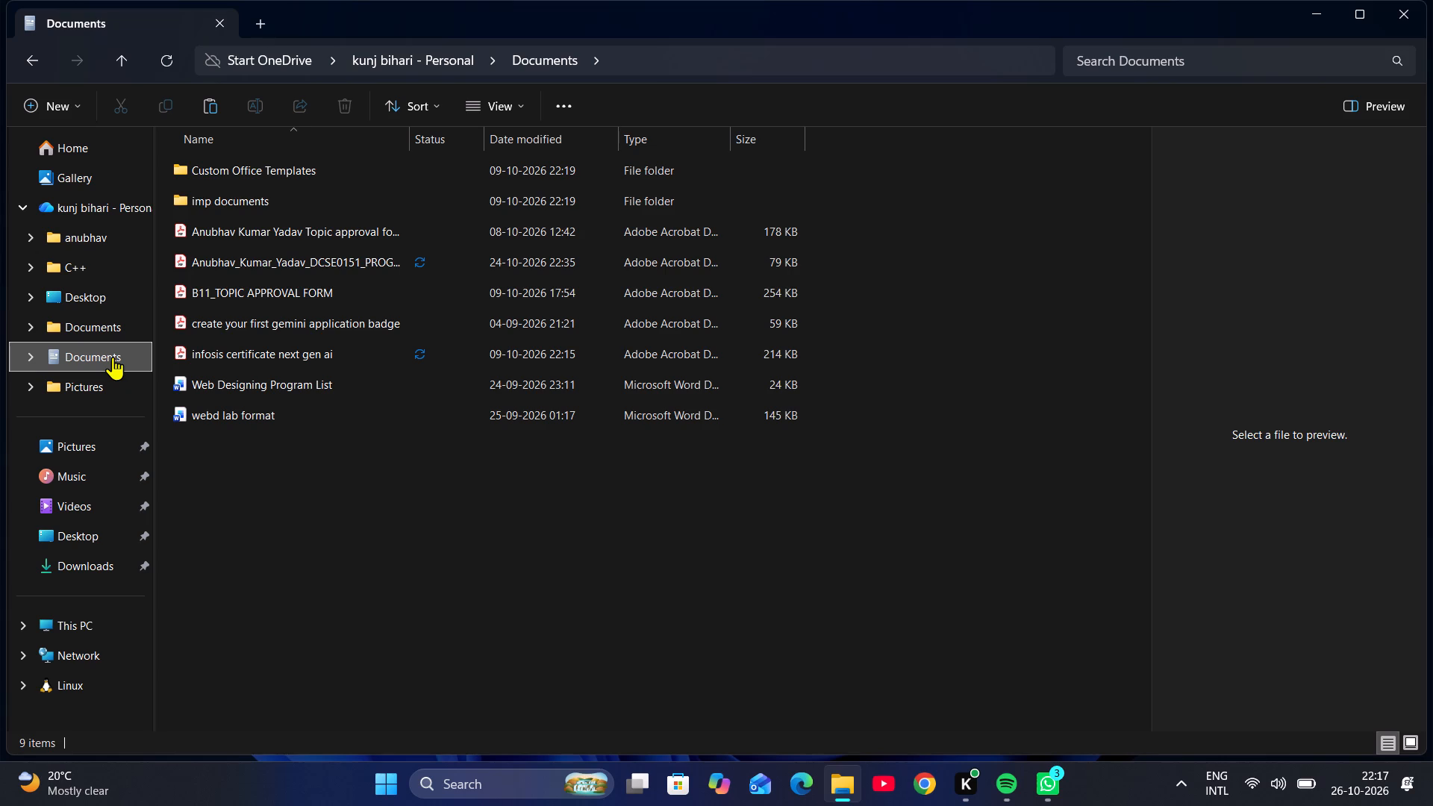
{"action": "left_click", "coordinate": [113, 357]}
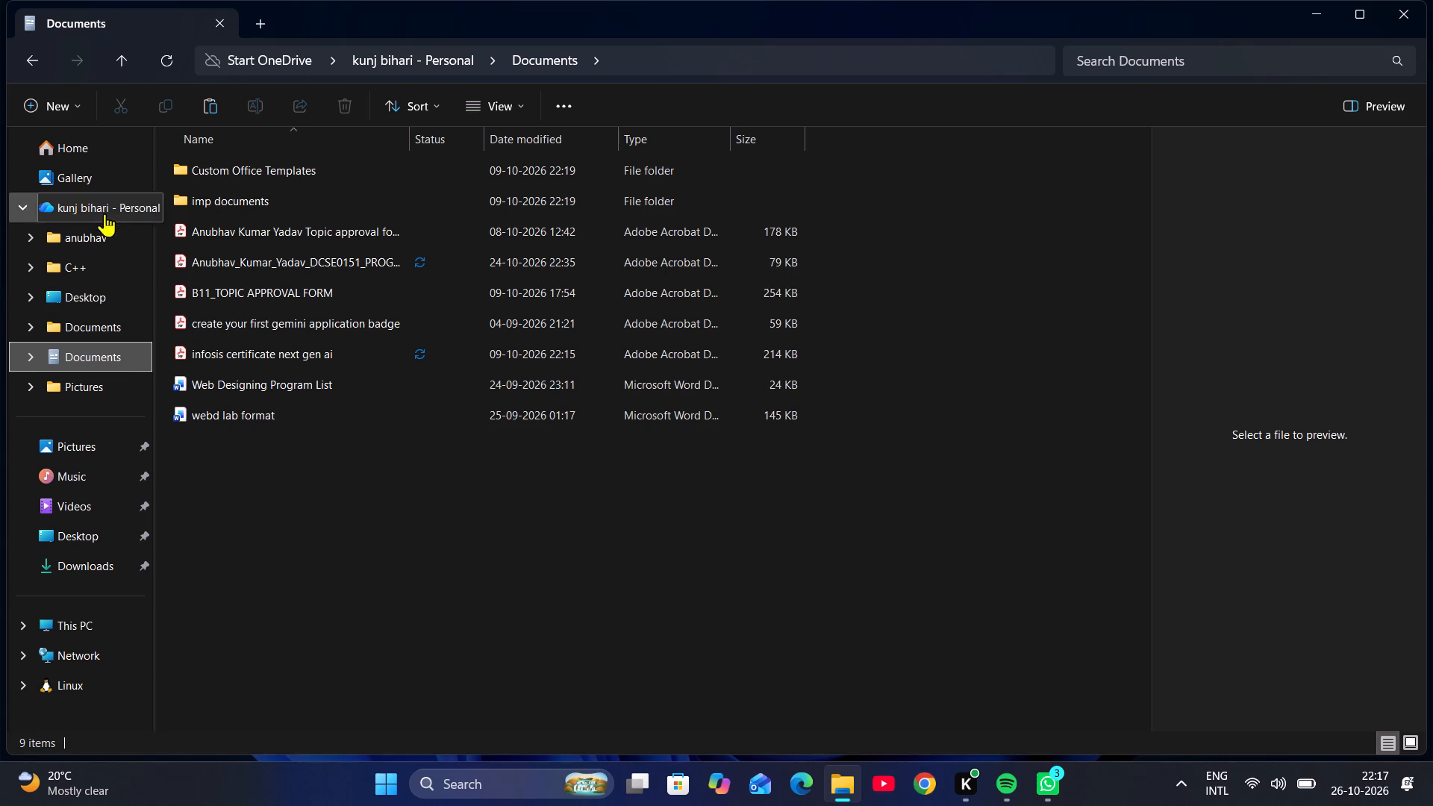
{"action": "left_click", "coordinate": [122, 307]}
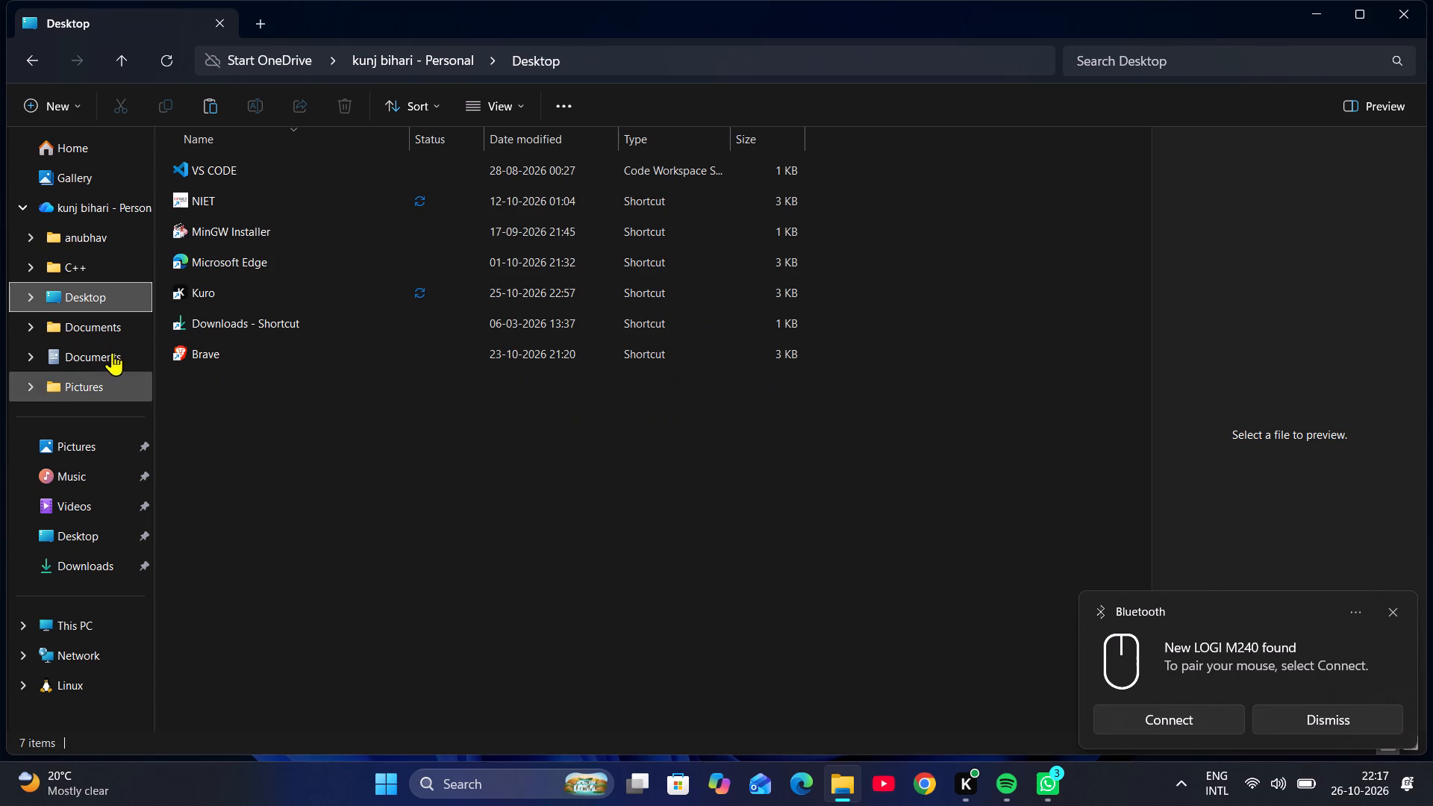
{"action": "left_click", "coordinate": [109, 317]}
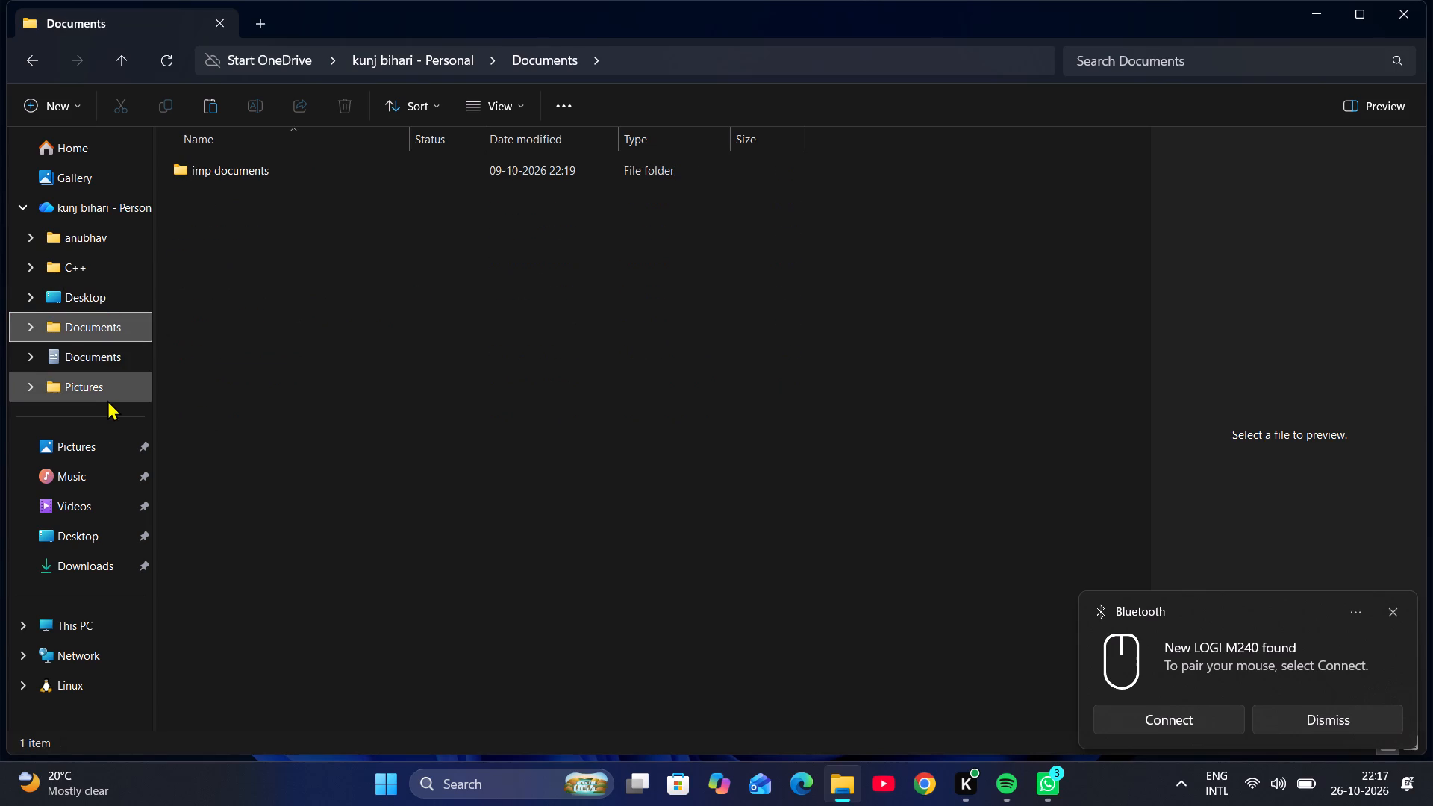
{"action": "left_click", "coordinate": [105, 399]}
{"action": "scroll", "coordinate": [87, 304], "scroll_direction": "down", "scroll_amount": 1}
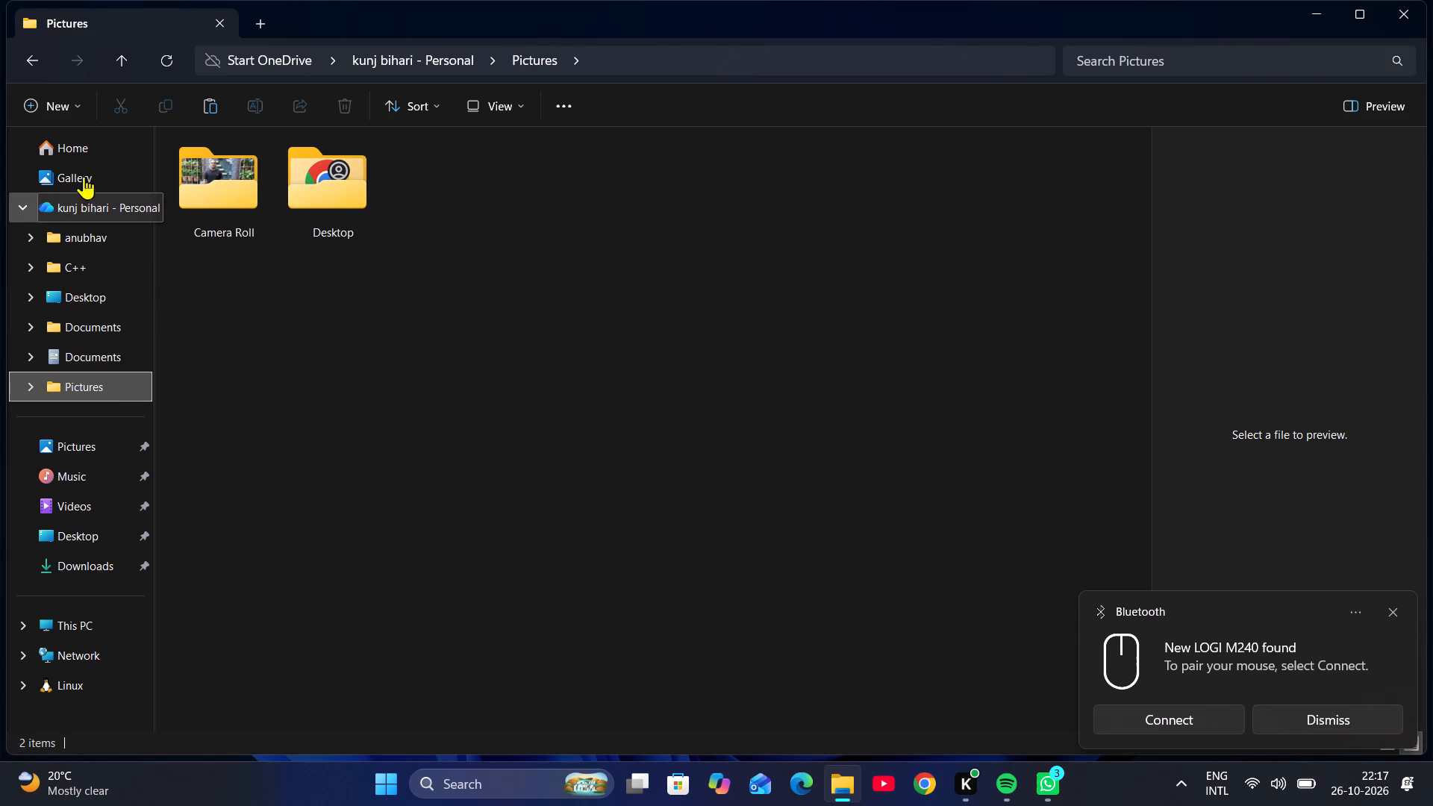
{"action": "left_click", "coordinate": [76, 218]}
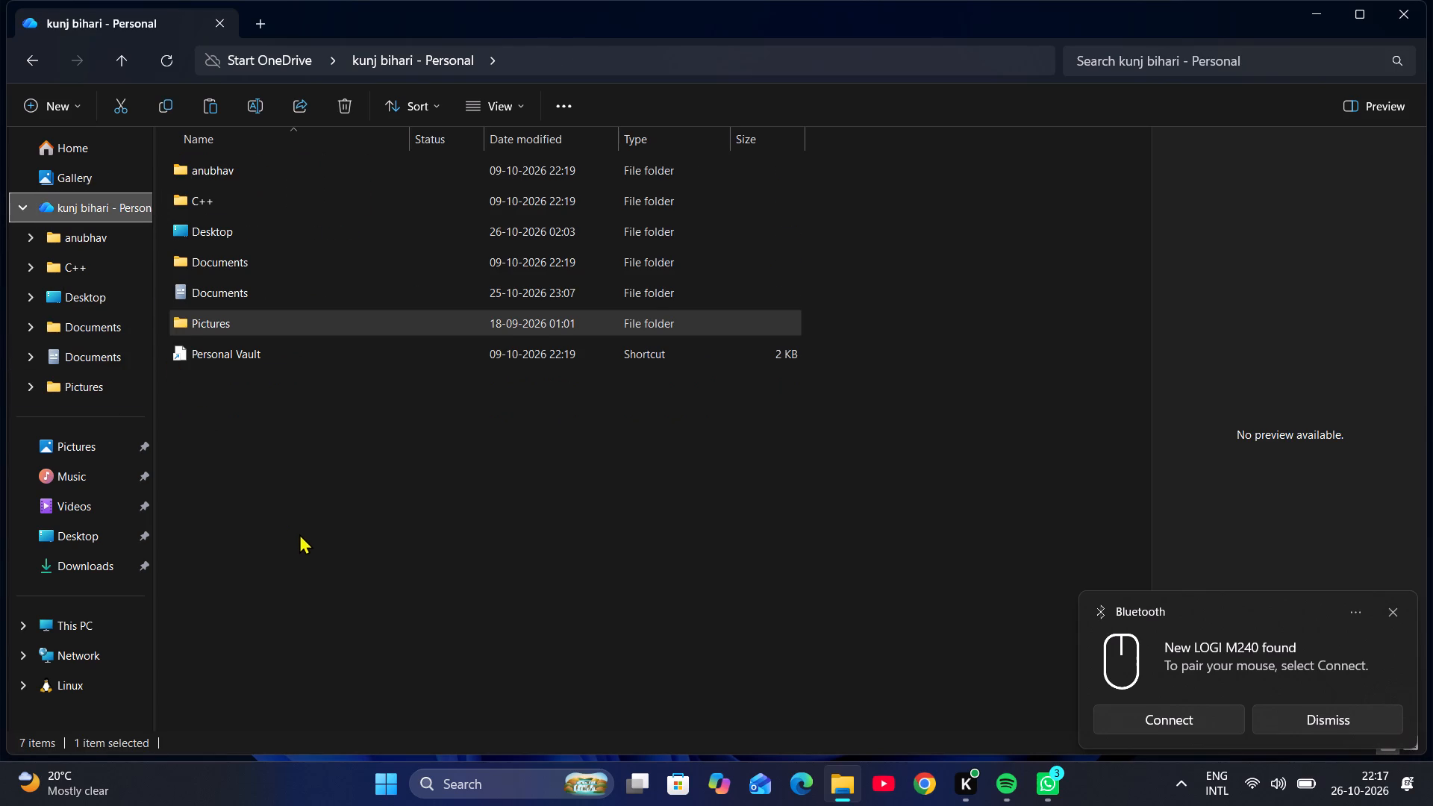
{"action": "left_click", "coordinate": [297, 529]}
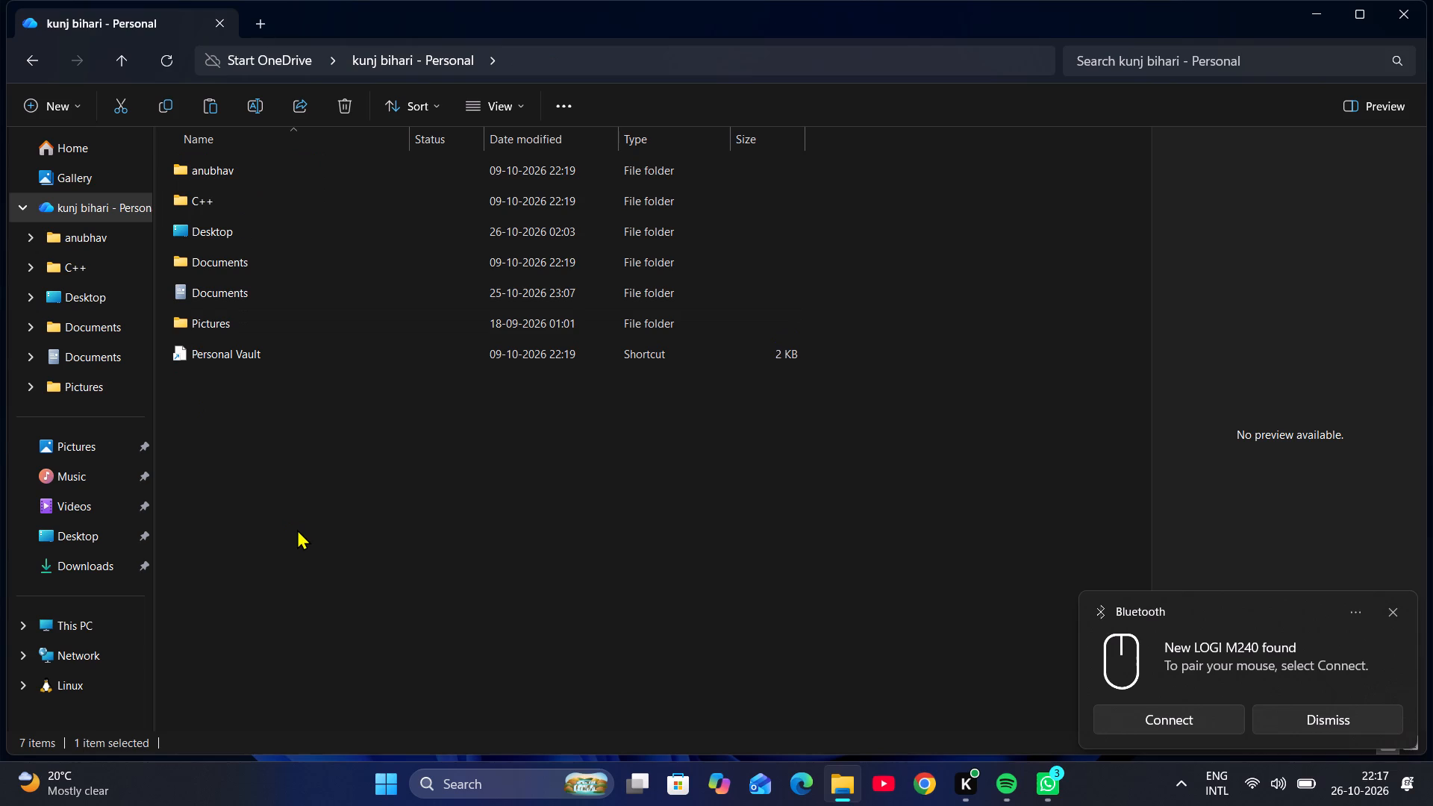
{"action": "double_click", "coordinate": [213, 172]}
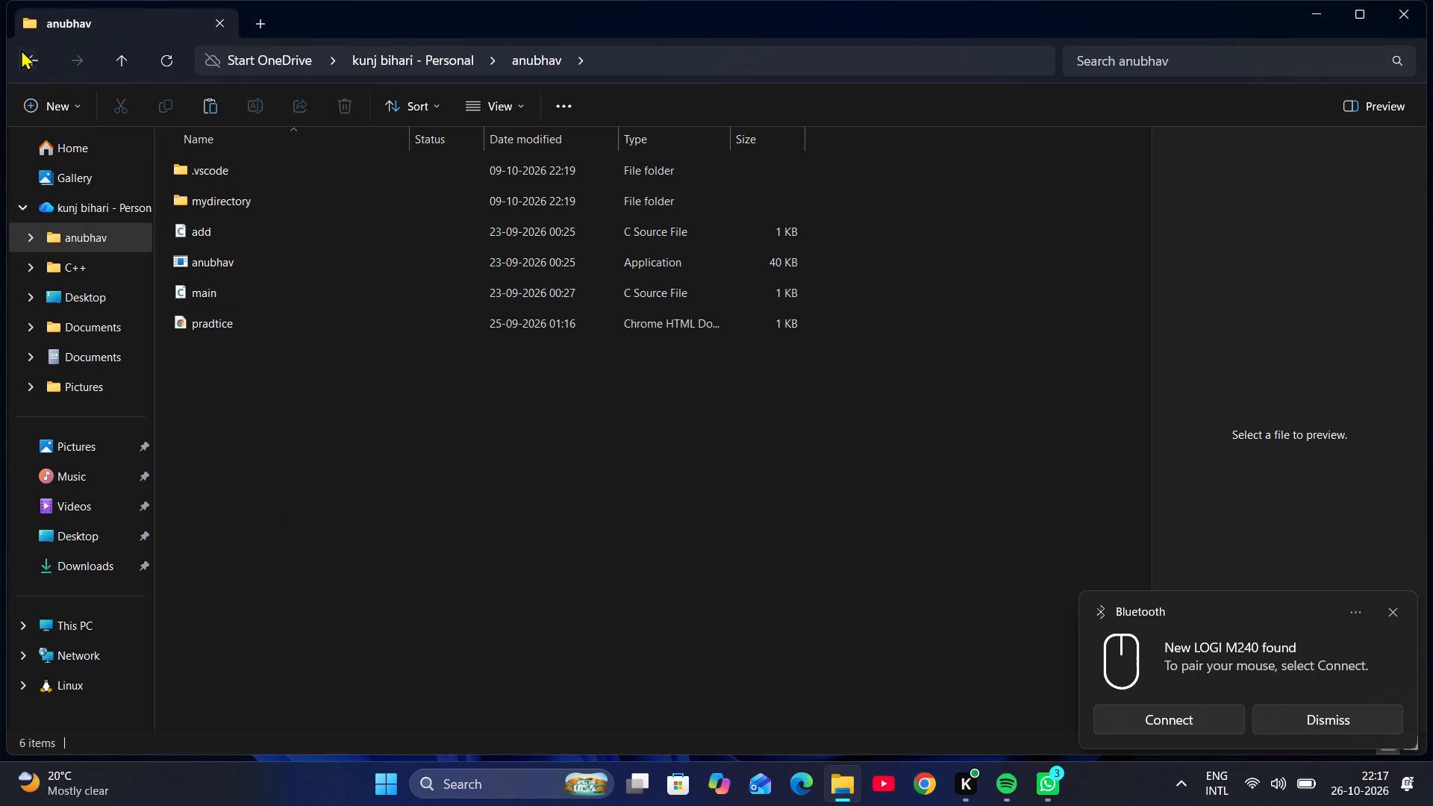
{"action": "left_click", "coordinate": [31, 55]}
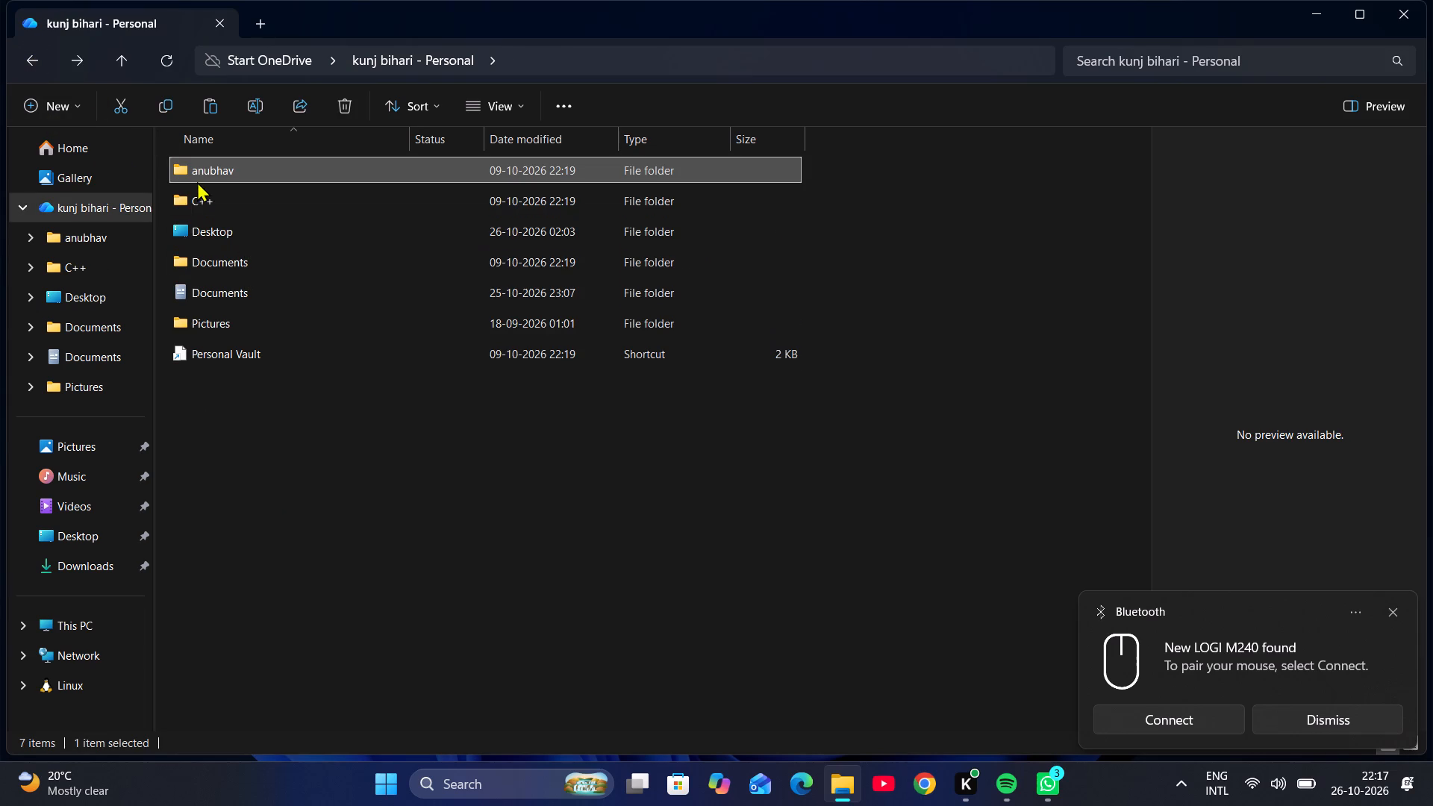
{"action": "double_click", "coordinate": [200, 197]}
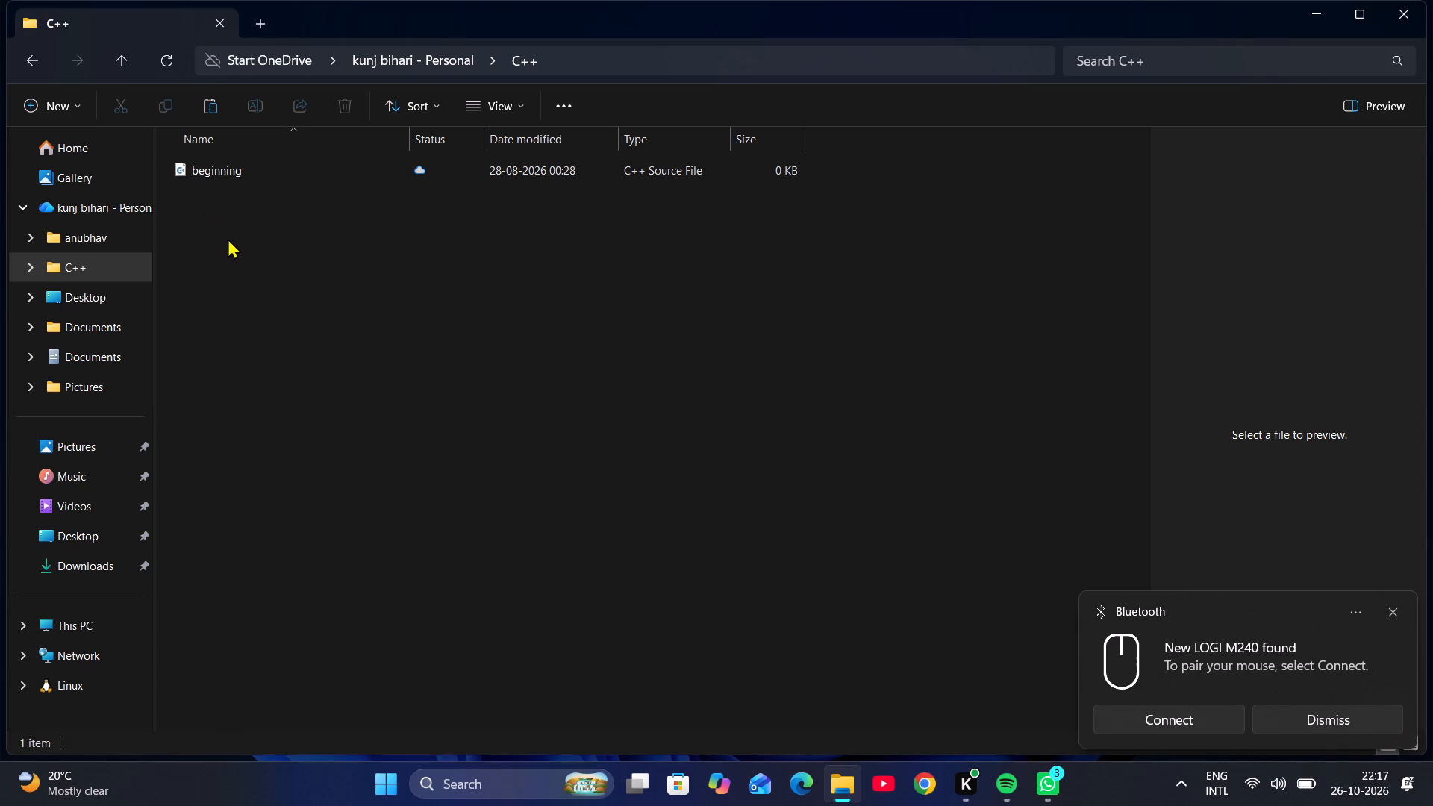
{"action": "left_click", "coordinate": [228, 238]}
{"action": "left_click", "coordinate": [1417, 22]}
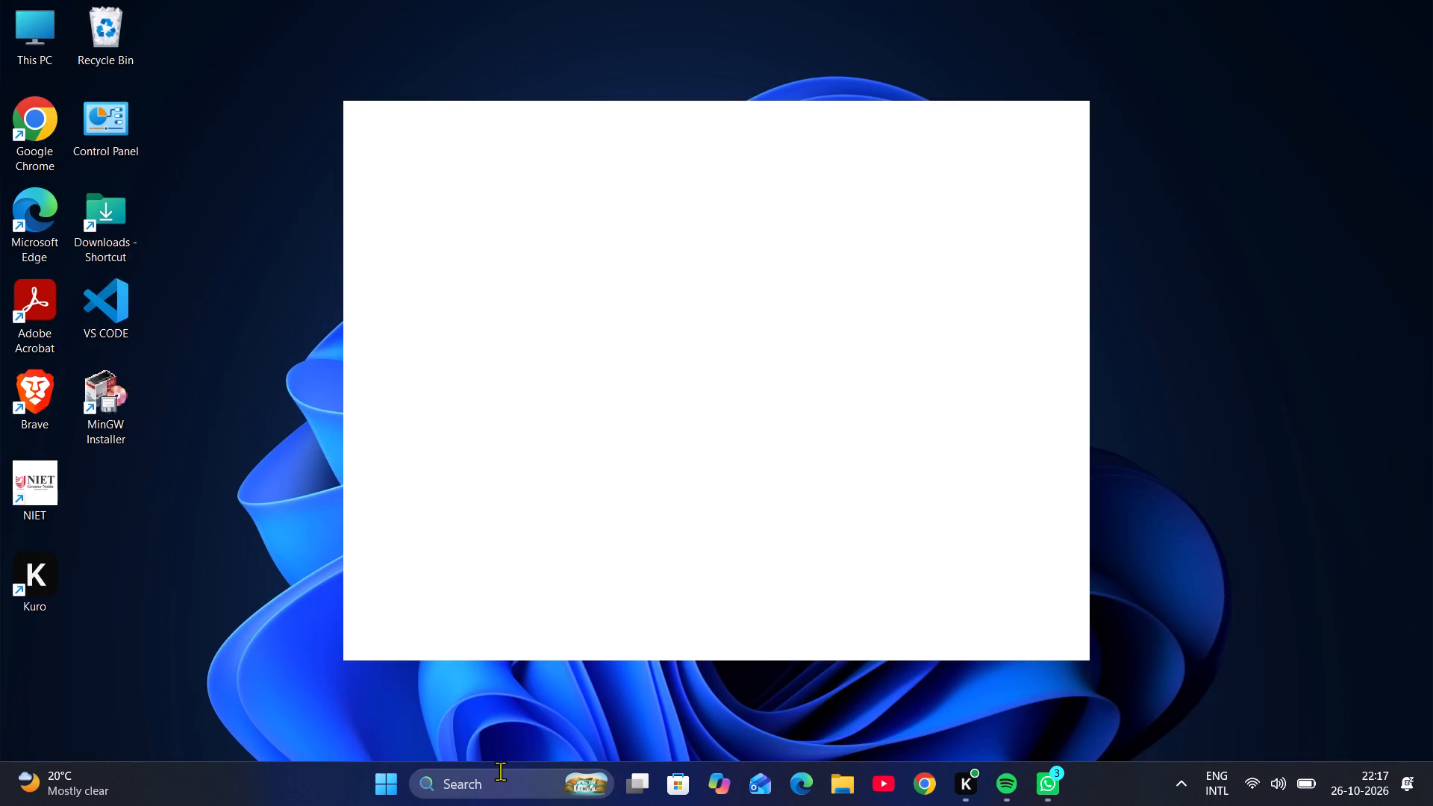
Launch Microsoft Word from the recent apps in Windows search.
{"action": "left_click", "coordinate": [500, 771]}
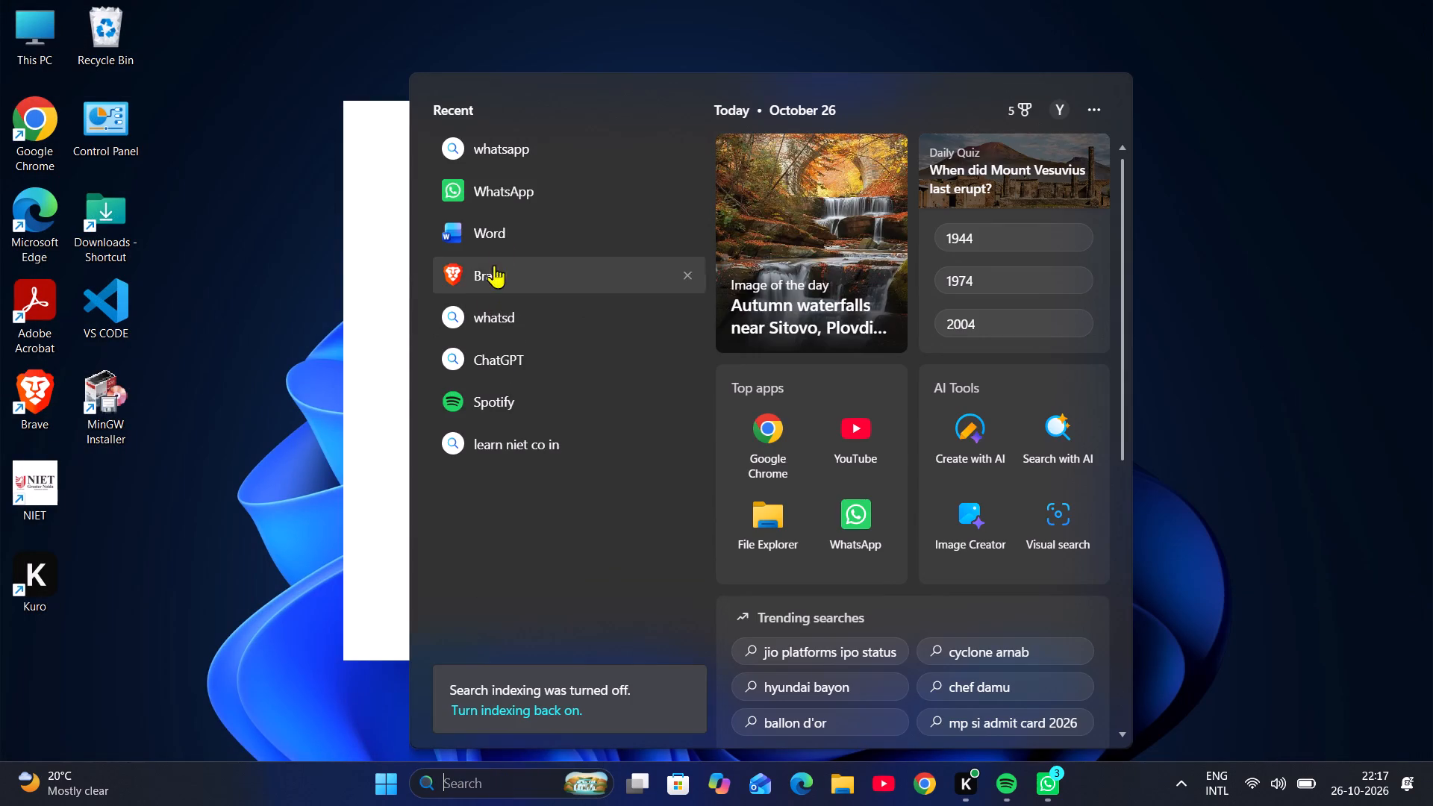
{"action": "left_click", "coordinate": [505, 228]}
{"action": "left_click", "coordinate": [505, 228]}
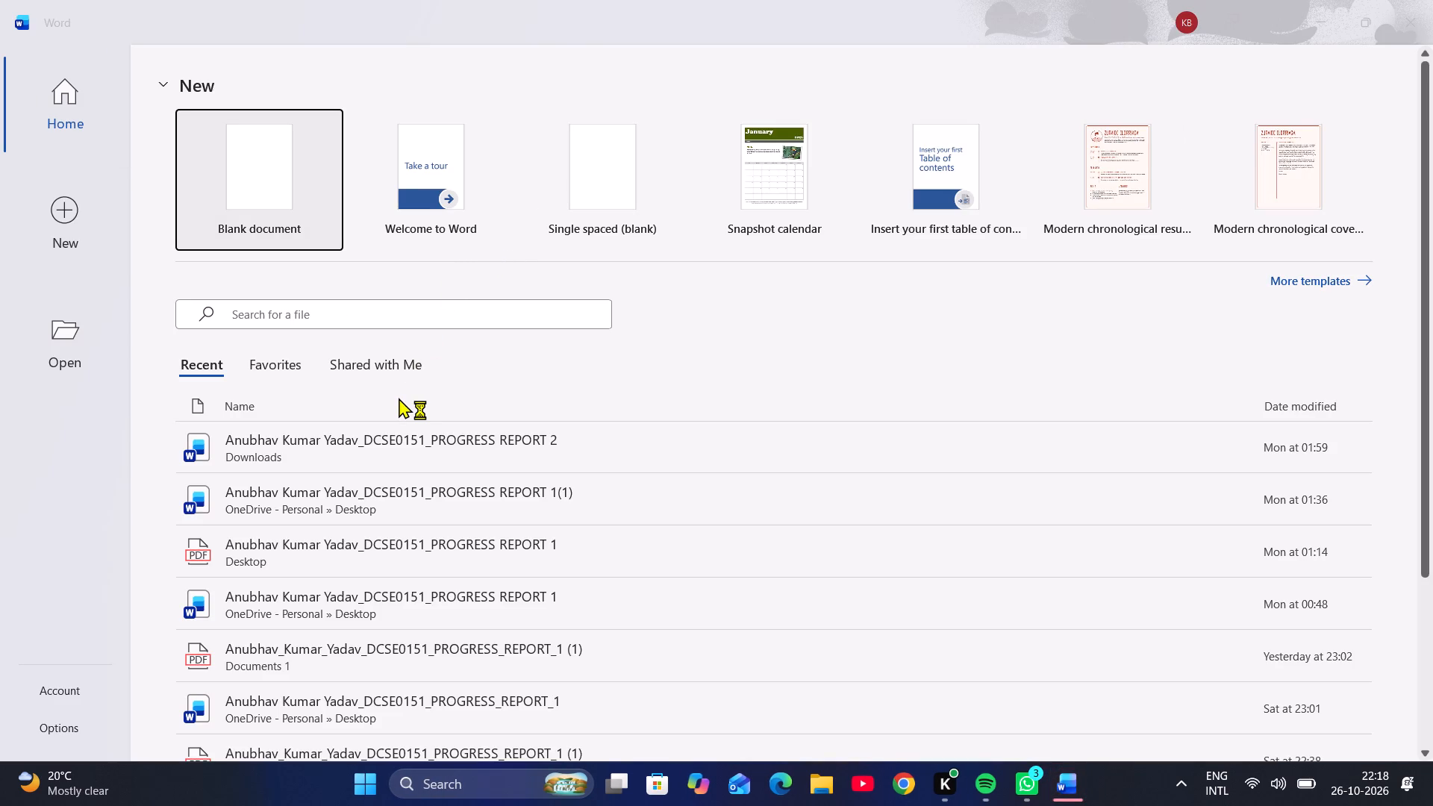
Check Word's file-opening locations This PC, OneDrive - Personal and Shared with Me for the report.
{"action": "left_click", "coordinate": [78, 354]}
{"action": "left_click", "coordinate": [78, 354]}
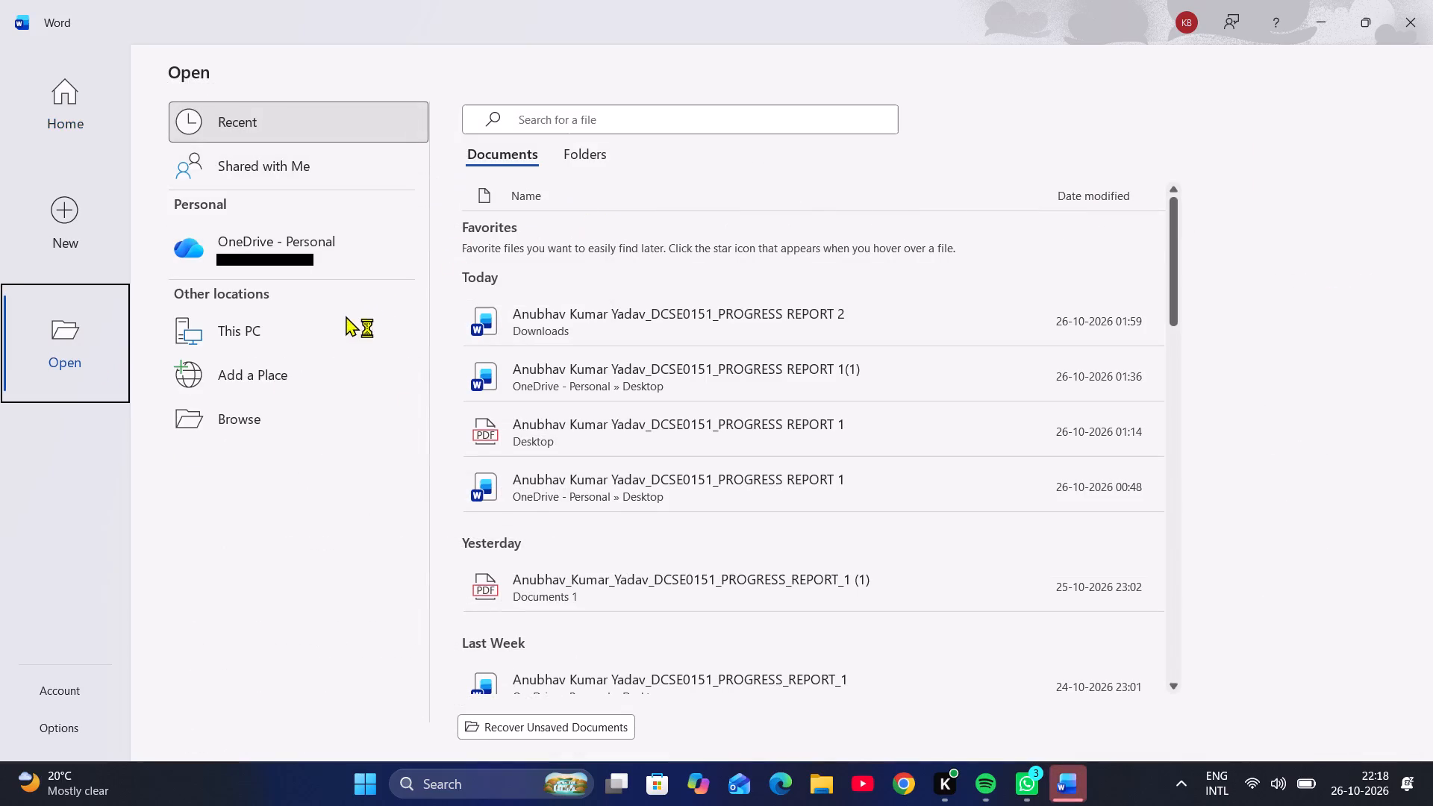
{"action": "left_click", "coordinate": [333, 334]}
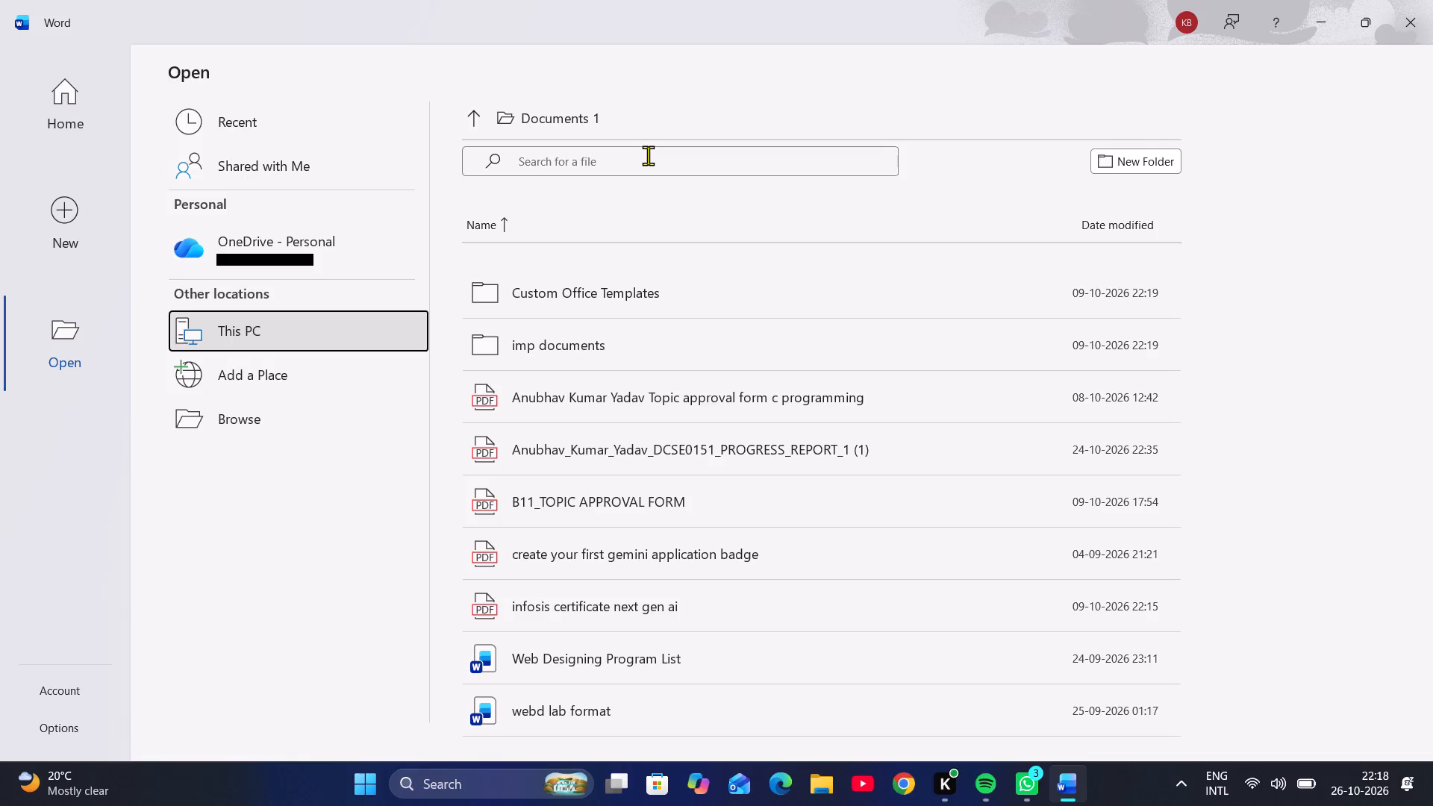
{"action": "left_click", "coordinate": [334, 255]}
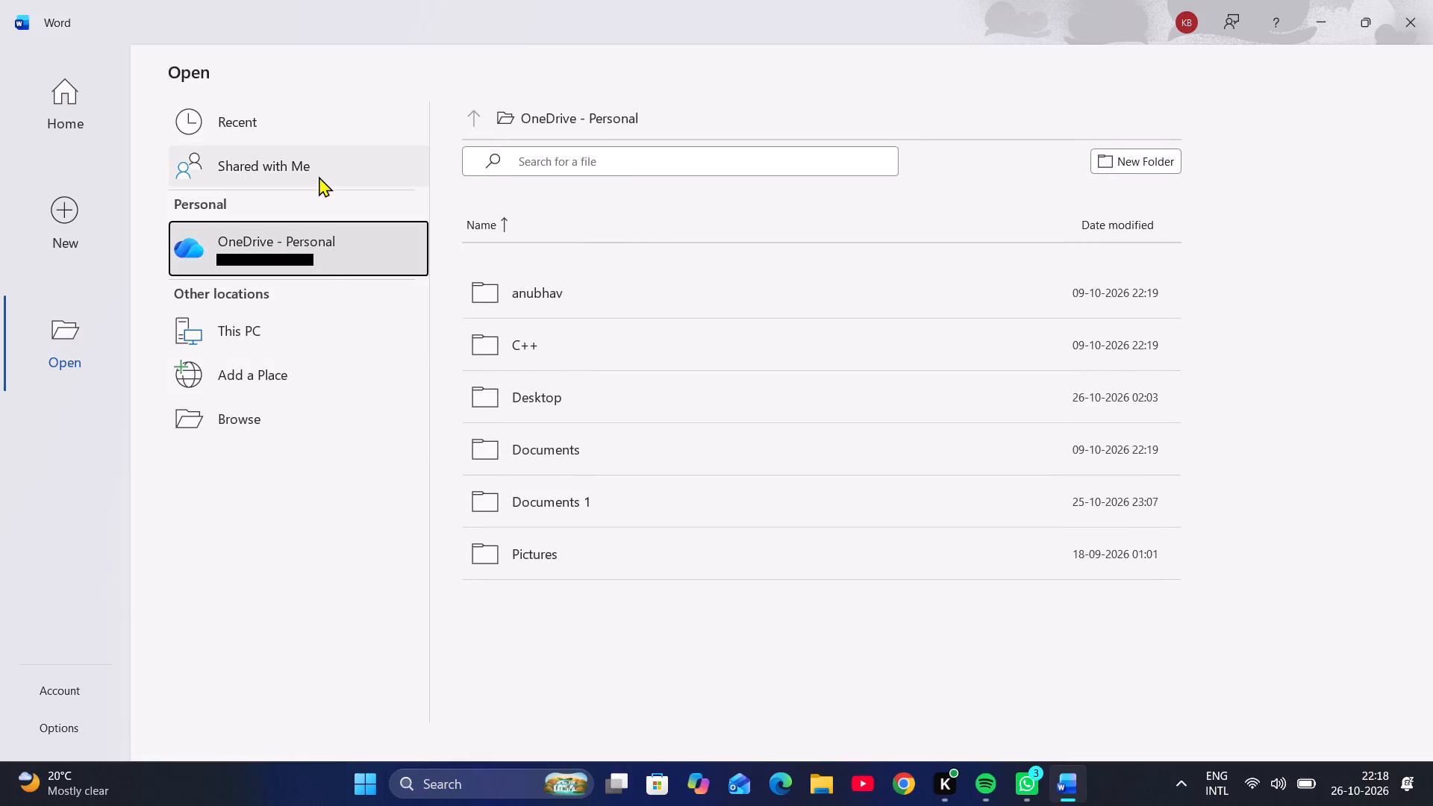
{"action": "double_click", "coordinate": [319, 176]}
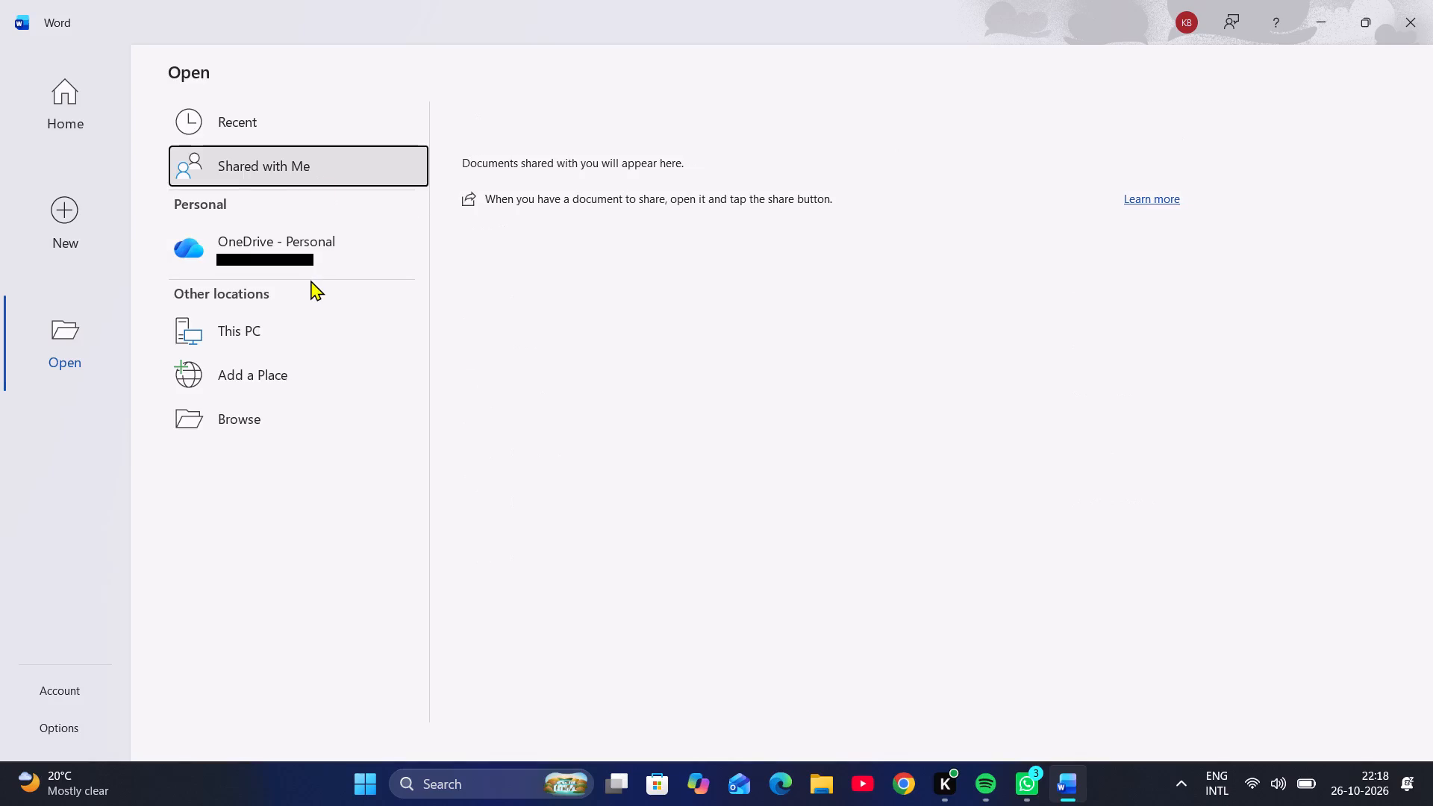
{"action": "left_click", "coordinate": [299, 230]}
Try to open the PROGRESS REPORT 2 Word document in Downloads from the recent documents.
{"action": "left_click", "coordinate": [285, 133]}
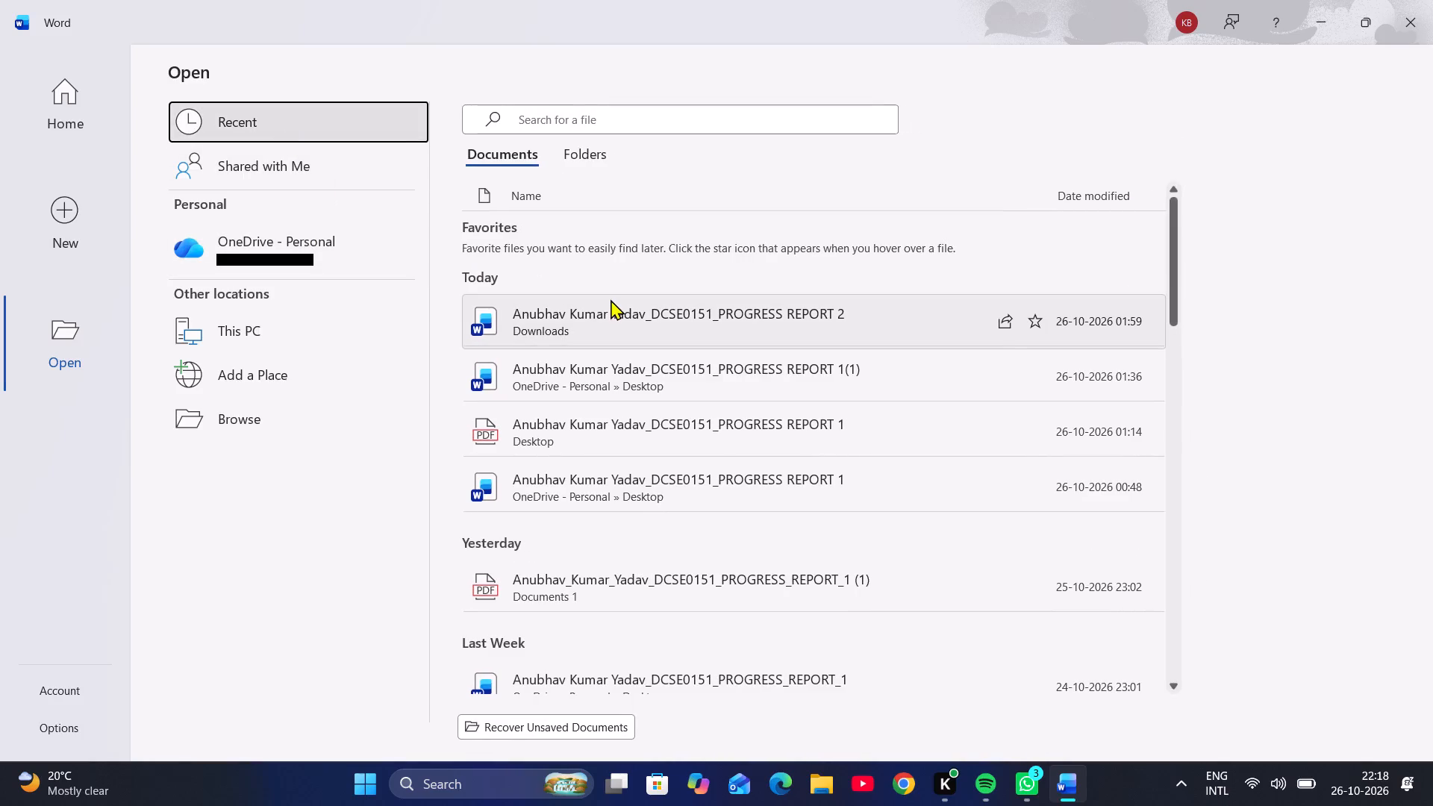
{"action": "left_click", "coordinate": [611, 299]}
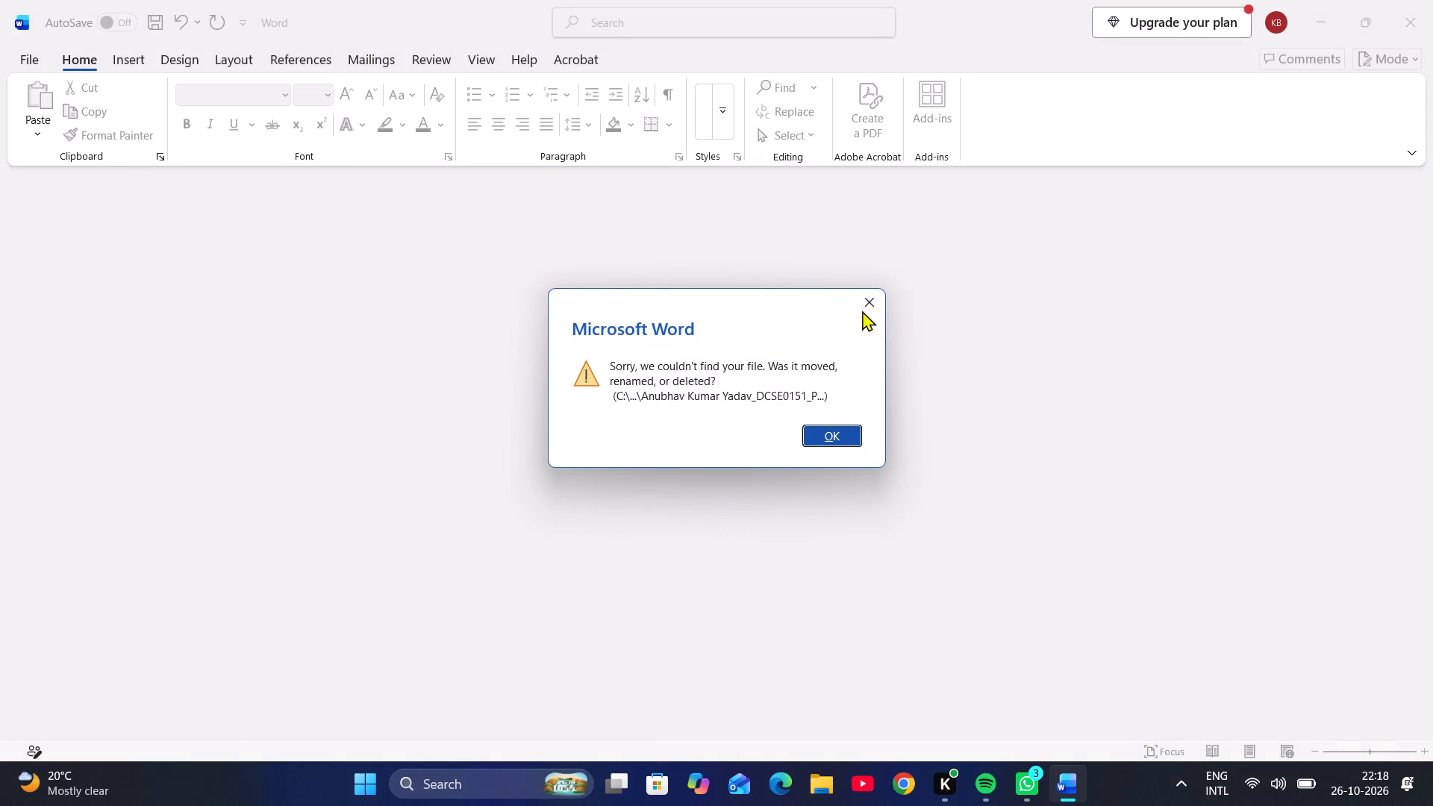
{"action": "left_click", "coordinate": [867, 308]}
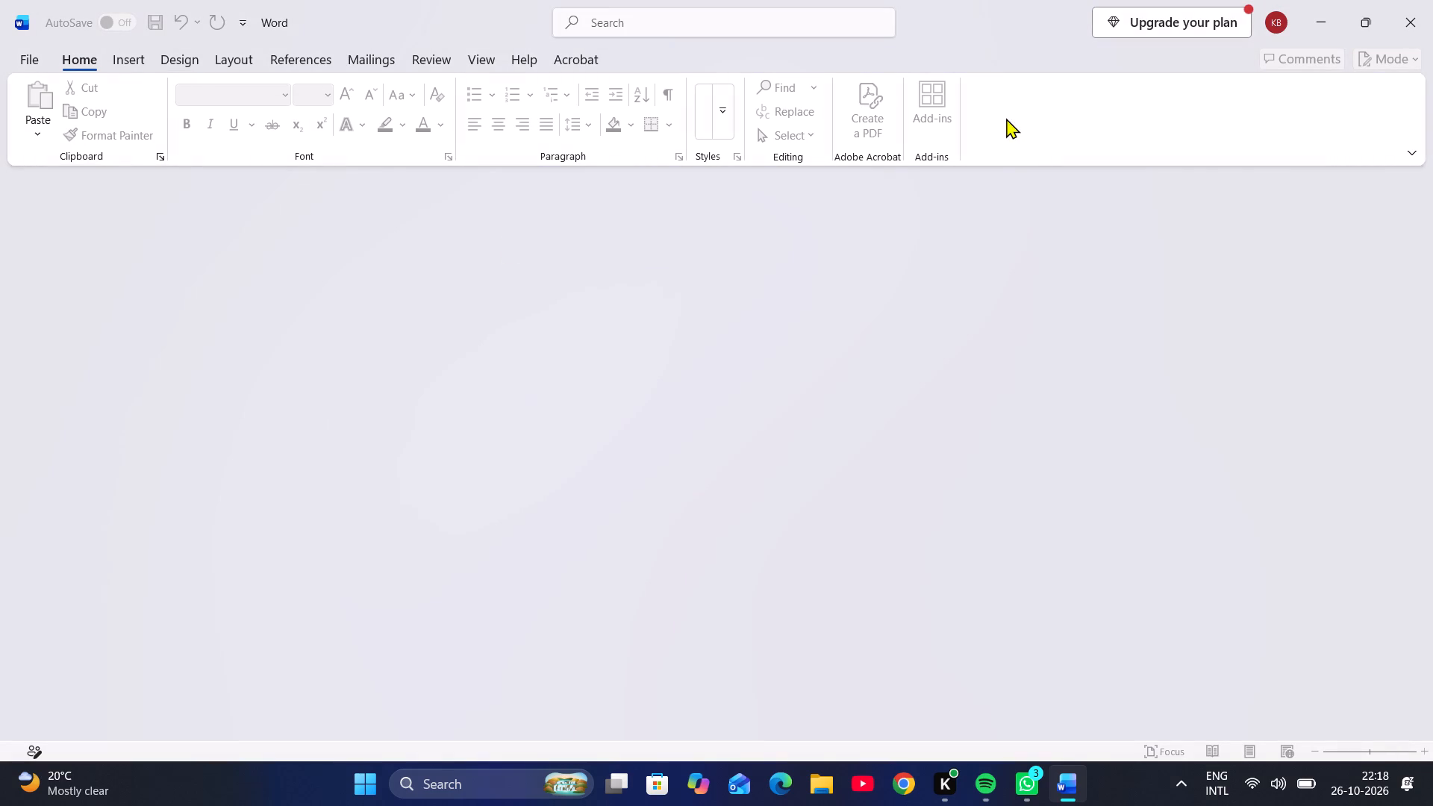
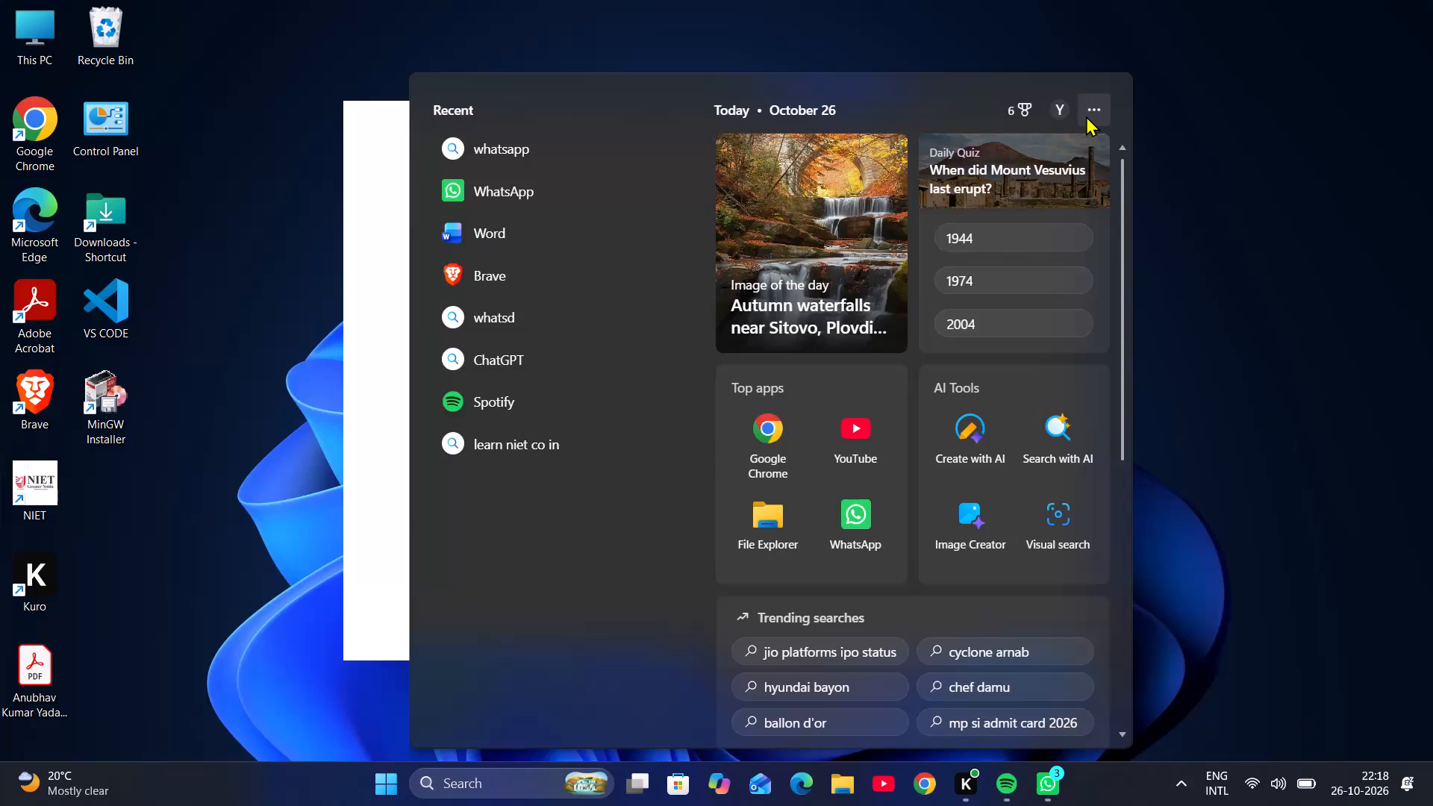
Dismiss the Windows search panel to return to the desktop.
{"action": "left_click", "coordinate": [1320, 190]}
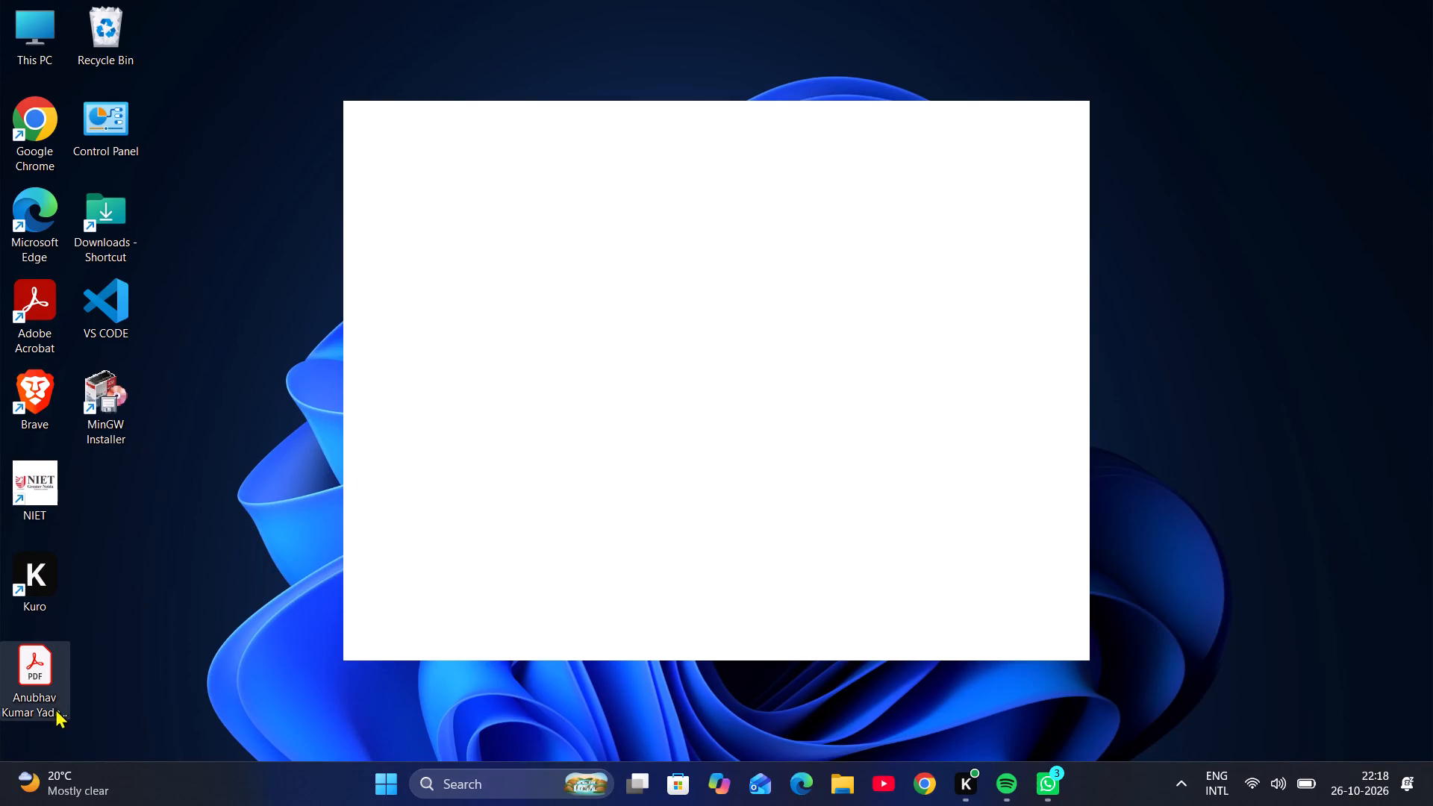
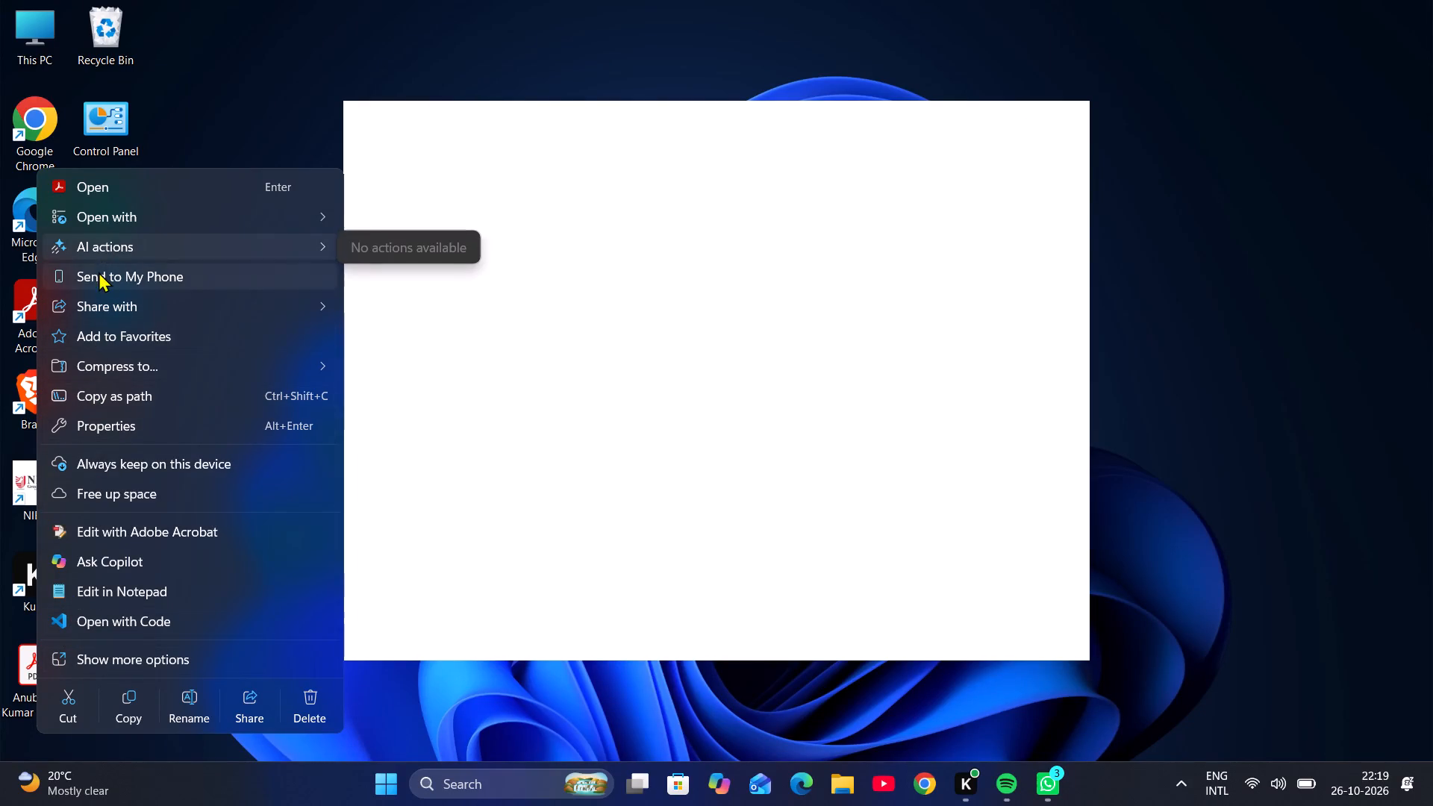
Open the Progress Report 2 PDF from the desktop in Word, for this one time only.
{"action": "left_click", "coordinate": [106, 219]}
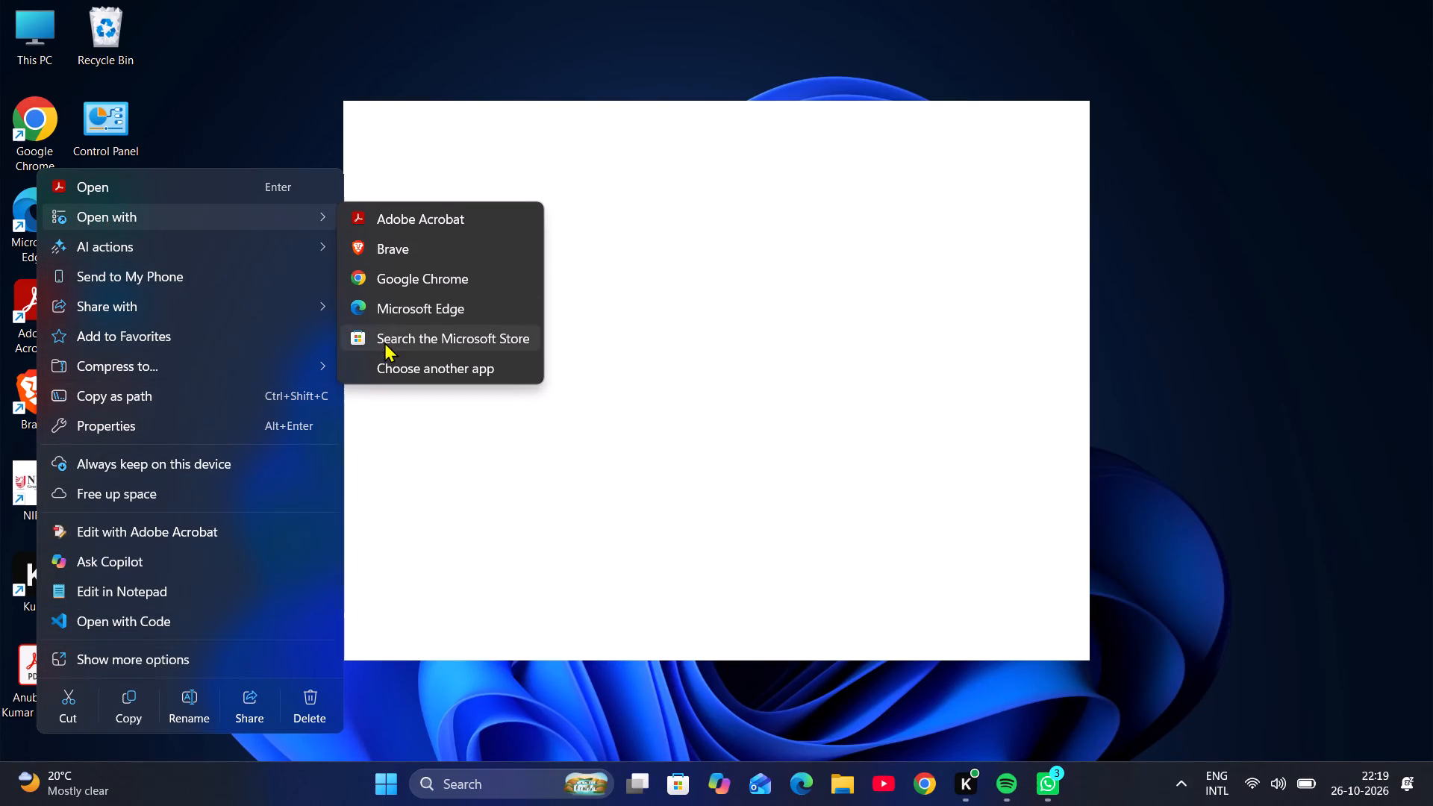
{"action": "left_click", "coordinate": [375, 363]}
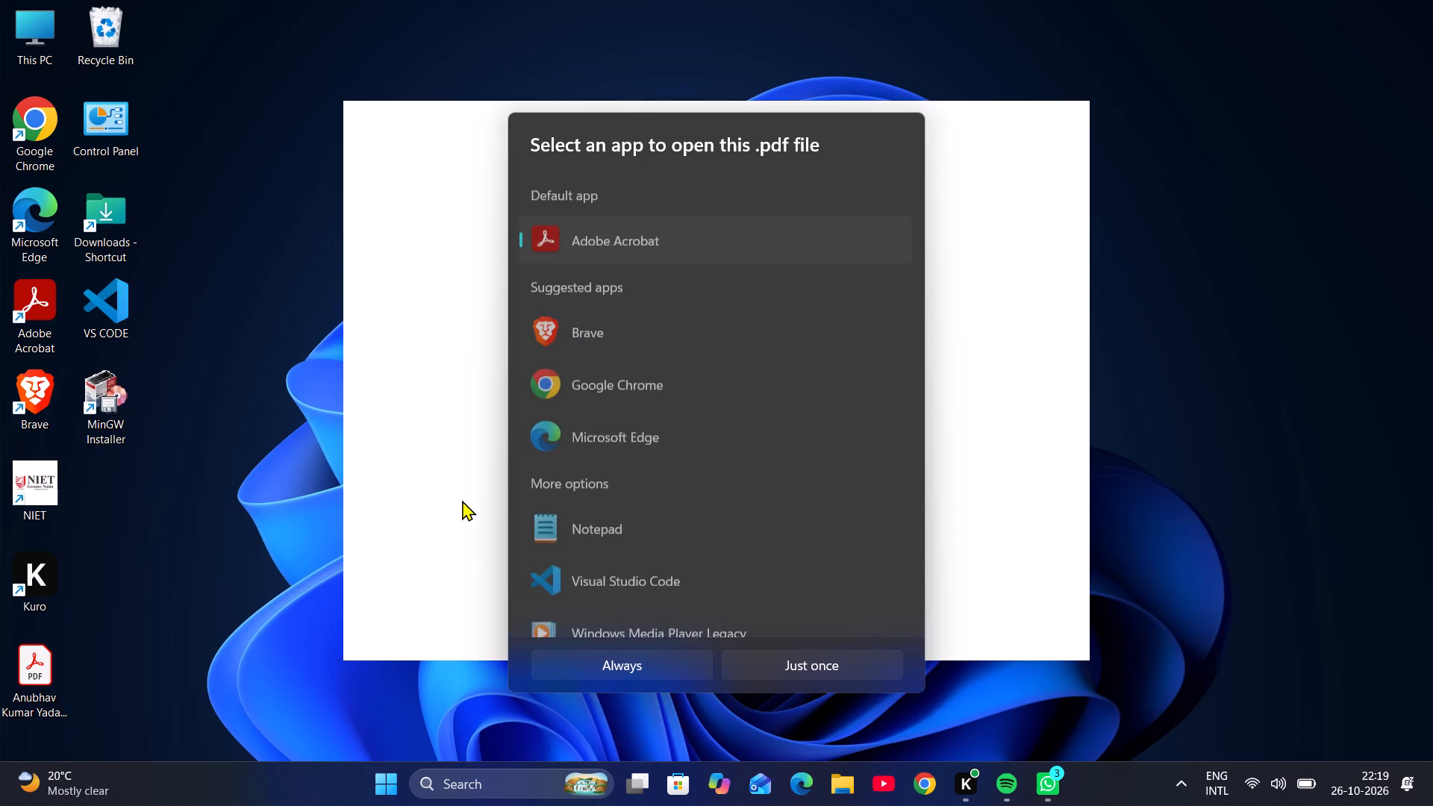
{"action": "scroll", "coordinate": [752, 385], "scroll_direction": "down", "scroll_amount": 2}
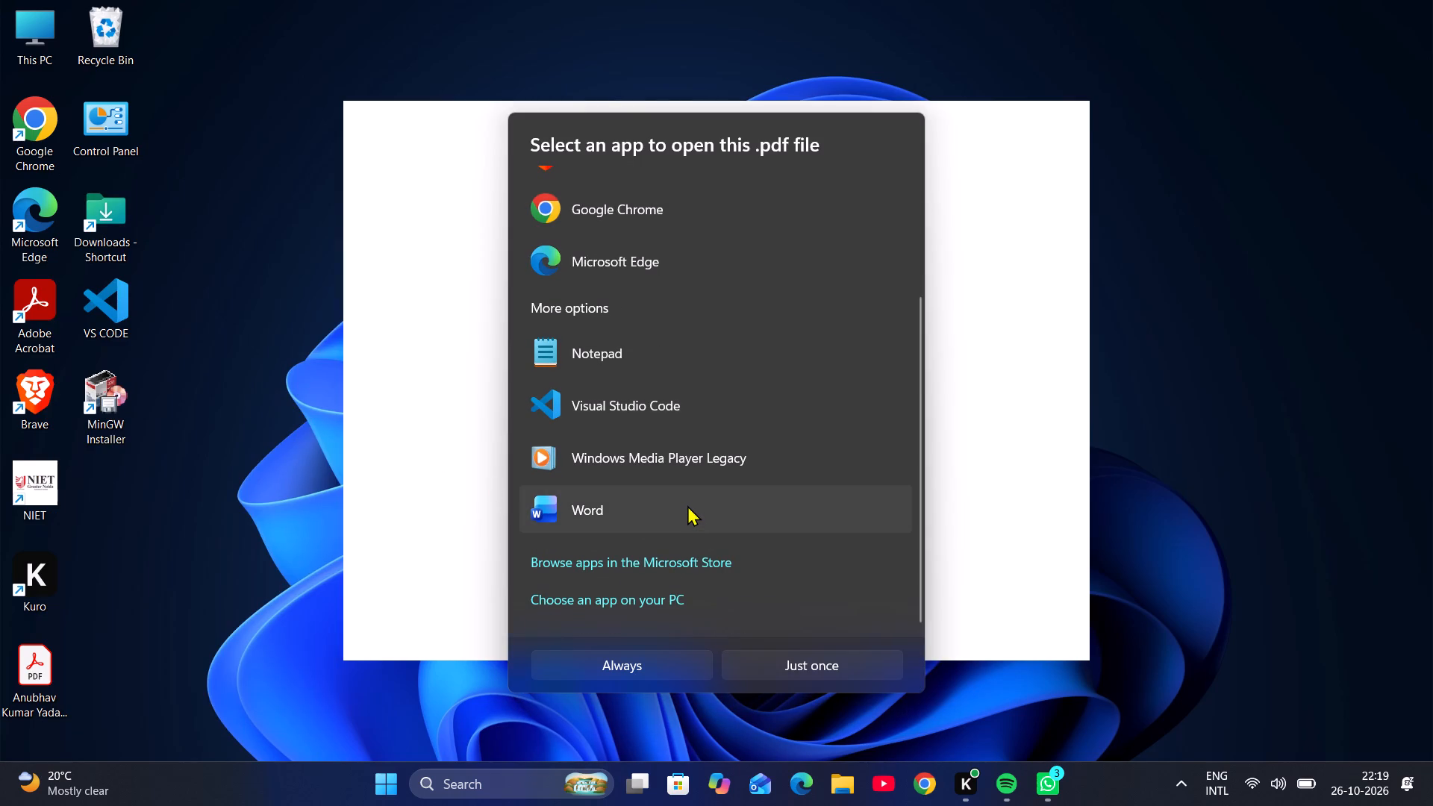
{"action": "left_click", "coordinate": [687, 505]}
{"action": "left_click", "coordinate": [799, 649]}
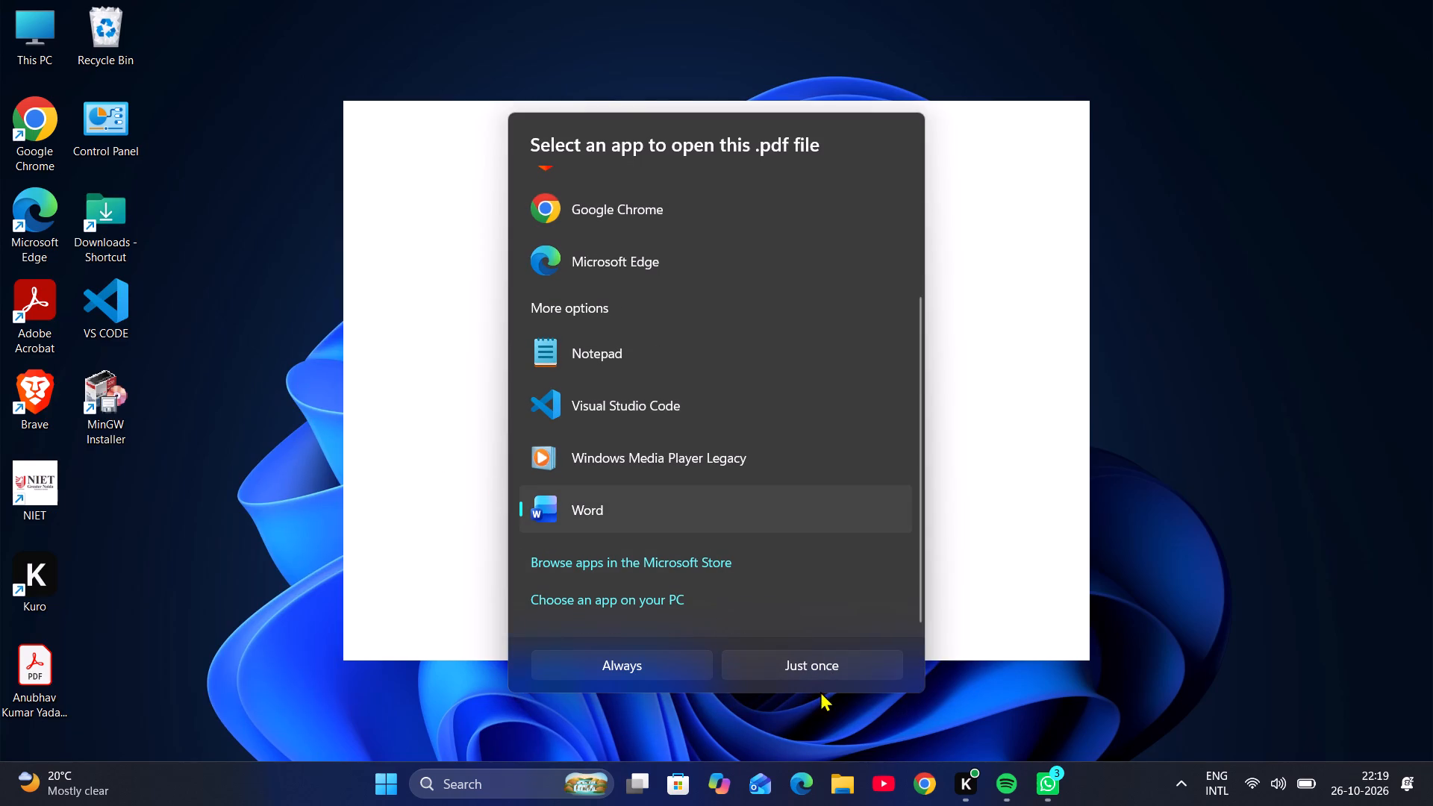
{"action": "left_click", "coordinate": [817, 674]}
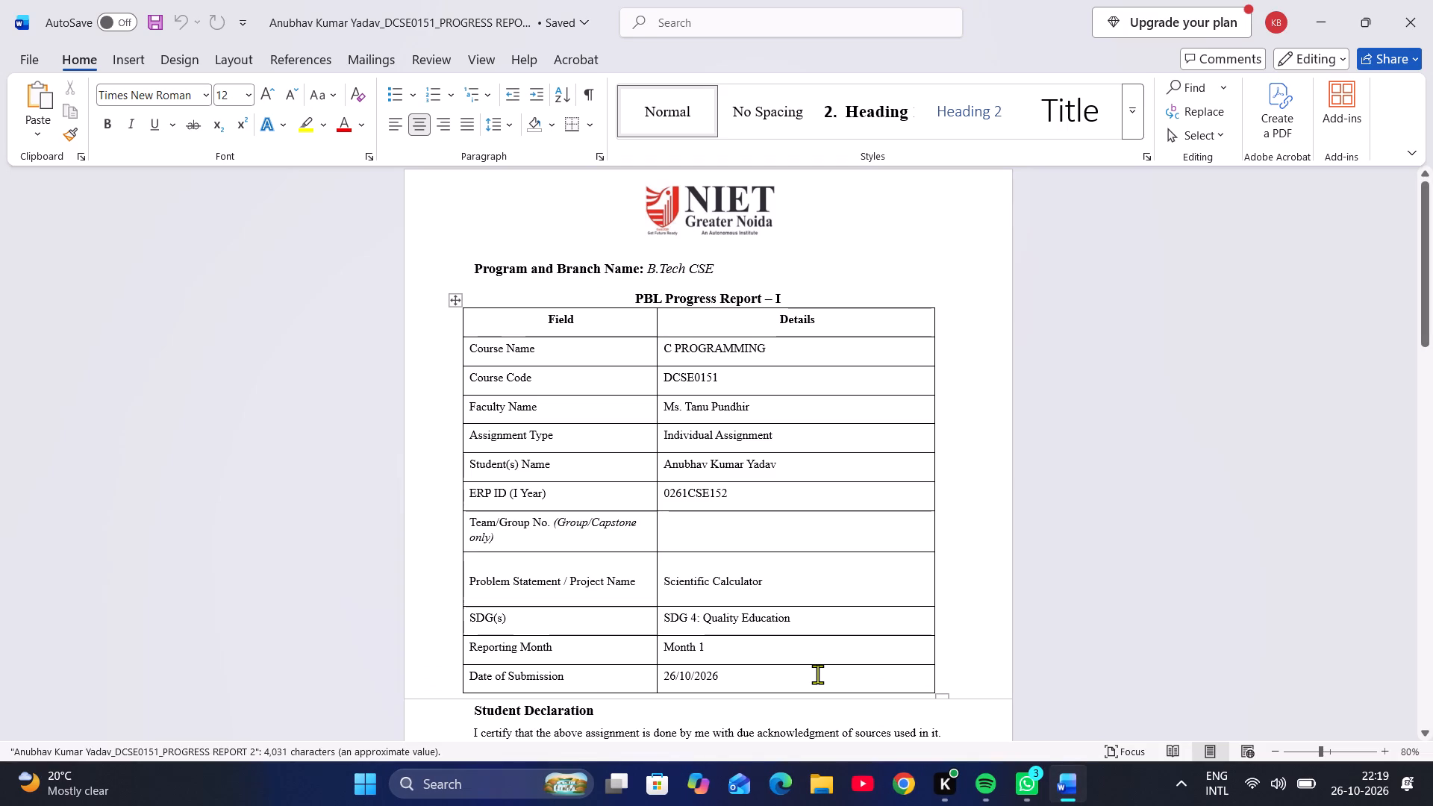
Review the converted report from the cover table through all sections and flowcharts, checking its layout and captions.
{"action": "scroll", "coordinate": [817, 674], "scroll_direction": "down", "scroll_amount": 6}
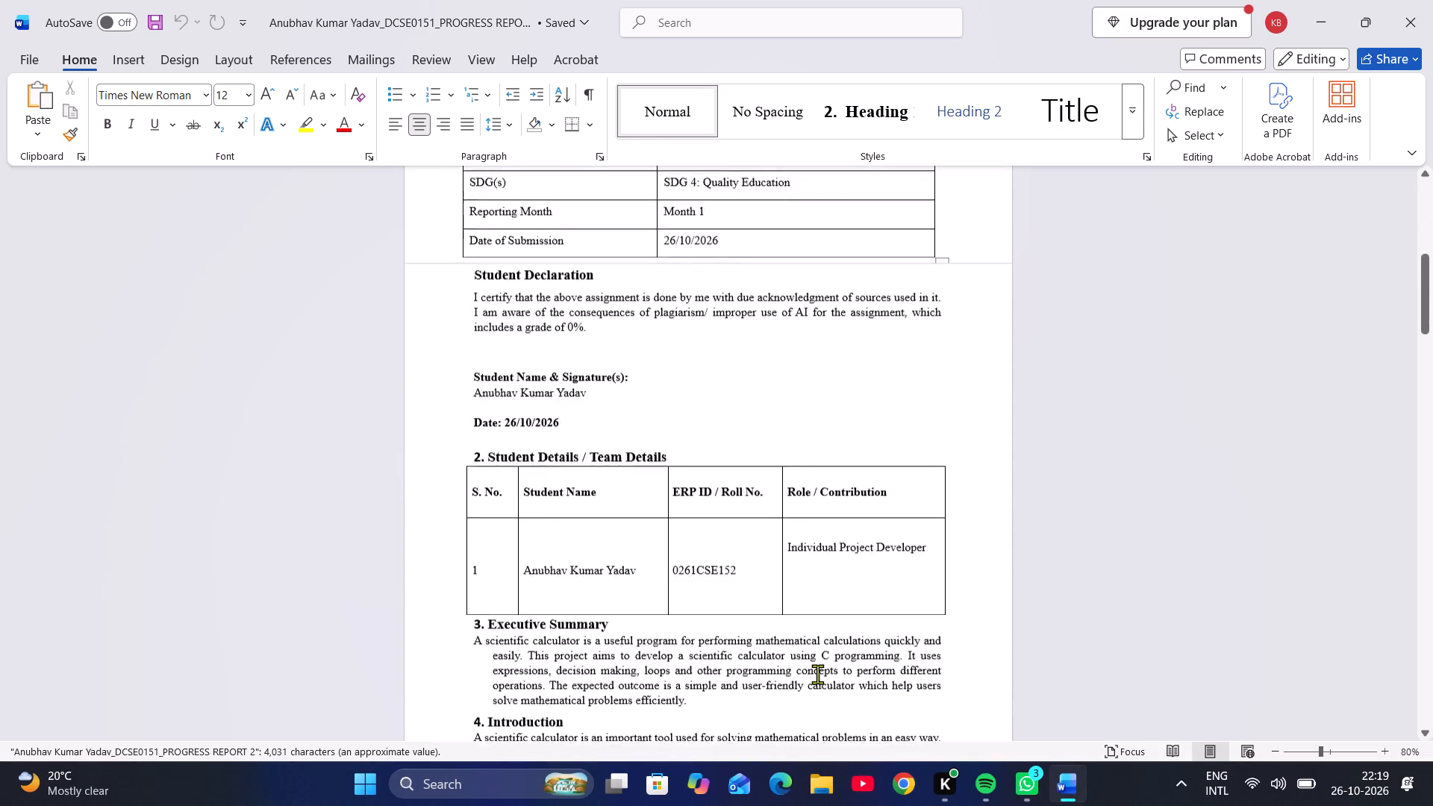
{"action": "scroll", "coordinate": [817, 674], "scroll_direction": "down", "scroll_amount": 6}
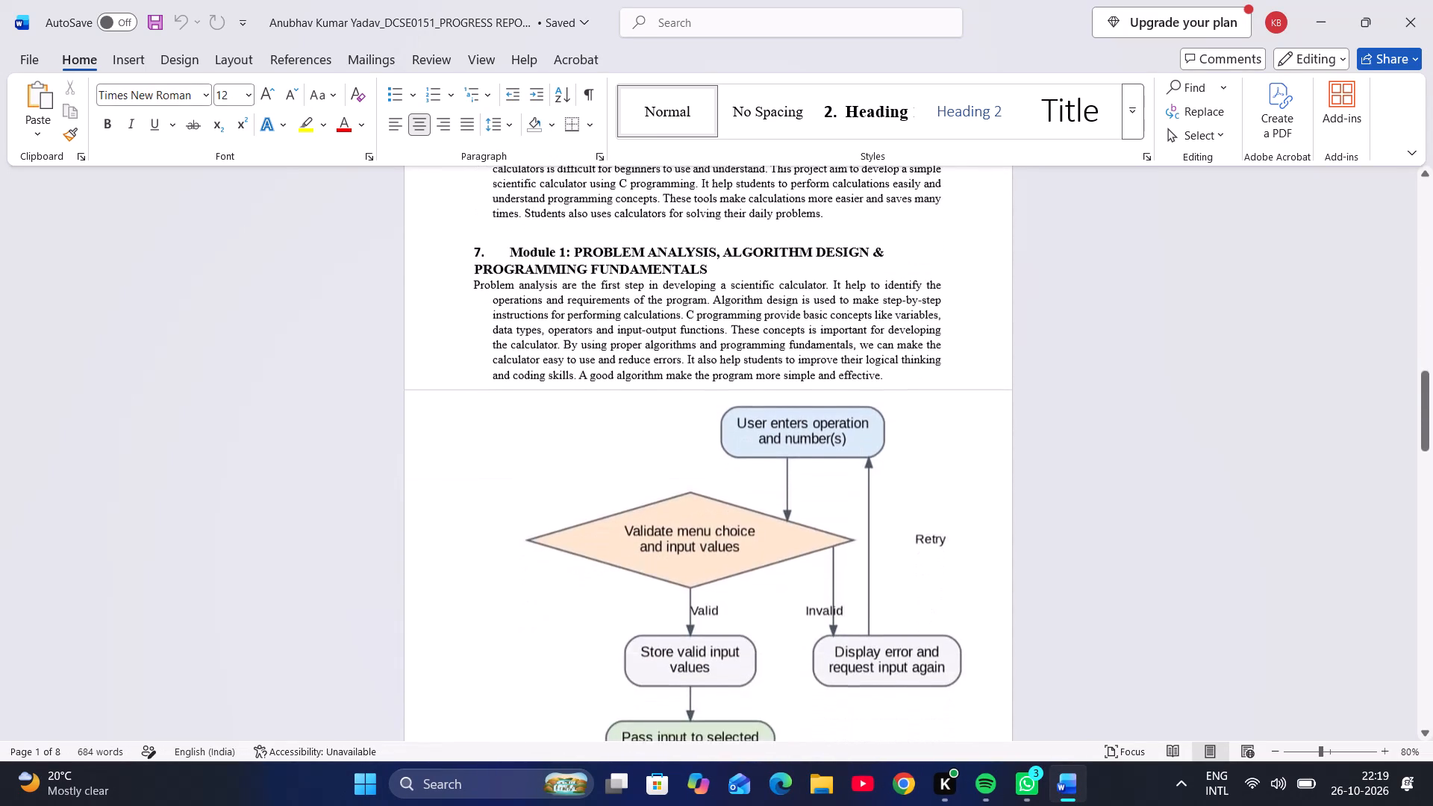
{"action": "scroll", "coordinate": [817, 674], "scroll_direction": "down", "scroll_amount": 6}
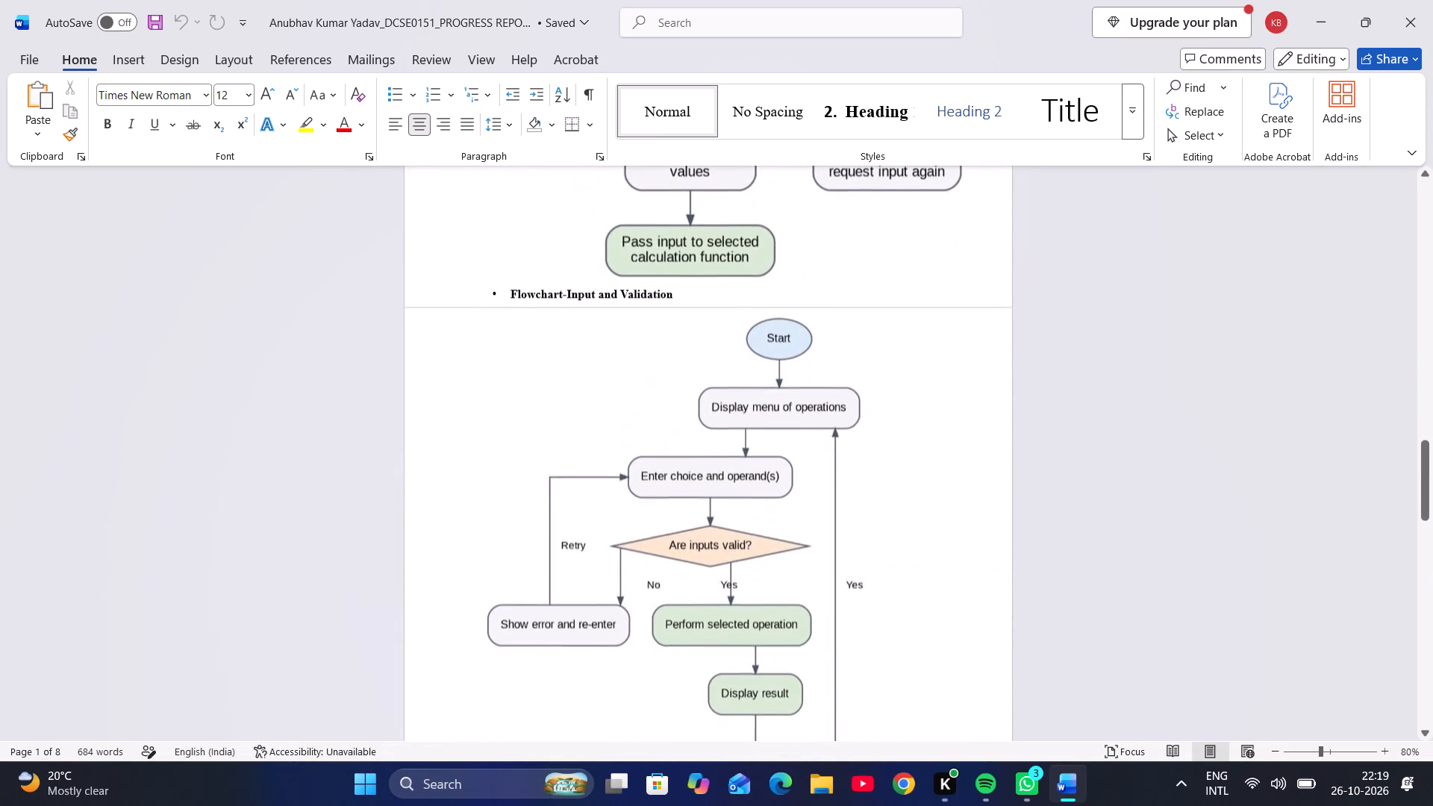
{"action": "scroll", "coordinate": [817, 674], "scroll_direction": "down", "scroll_amount": 1}
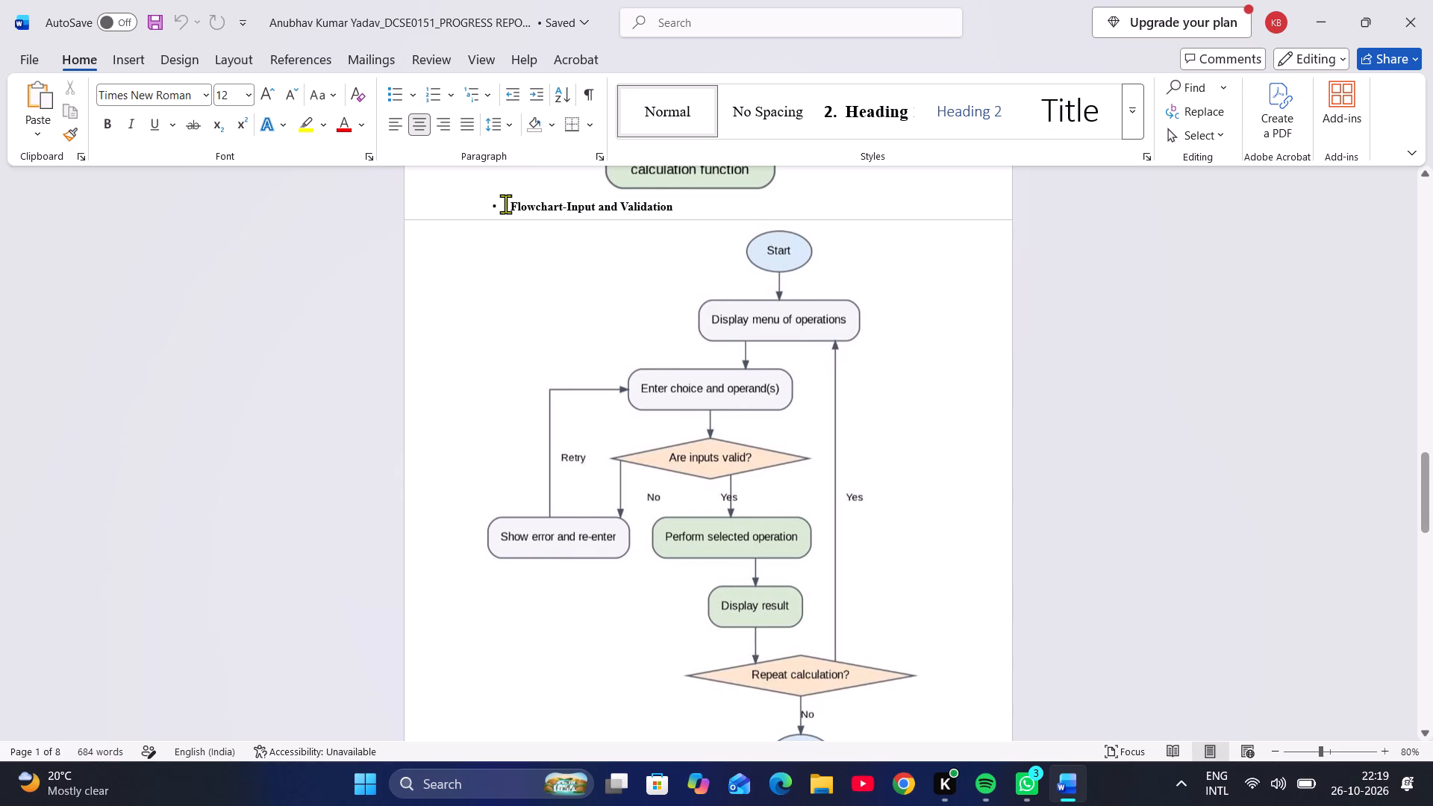
{"action": "left_click", "coordinate": [490, 205]}
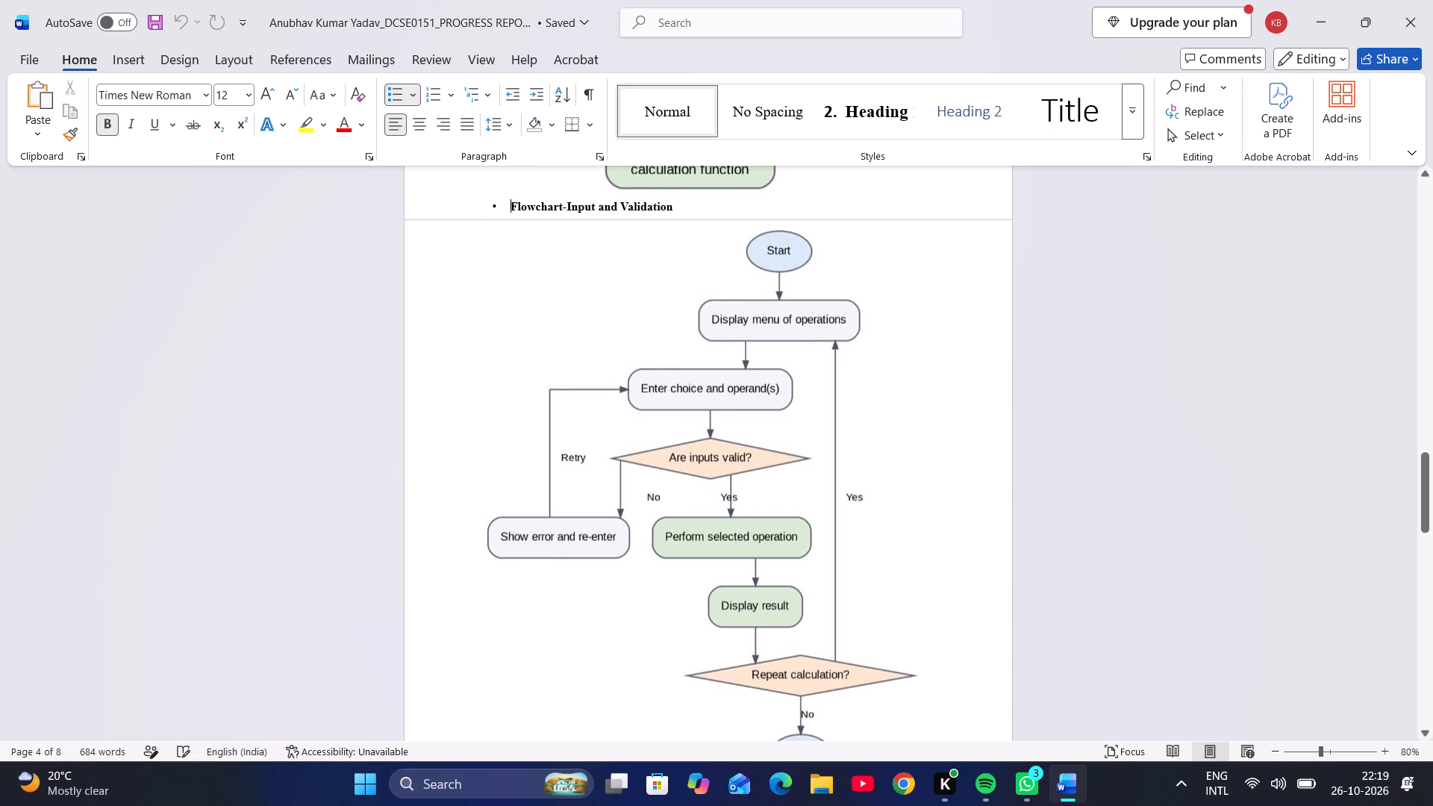
{"action": "scroll", "coordinate": [537, 263], "scroll_direction": "down", "scroll_amount": 8}
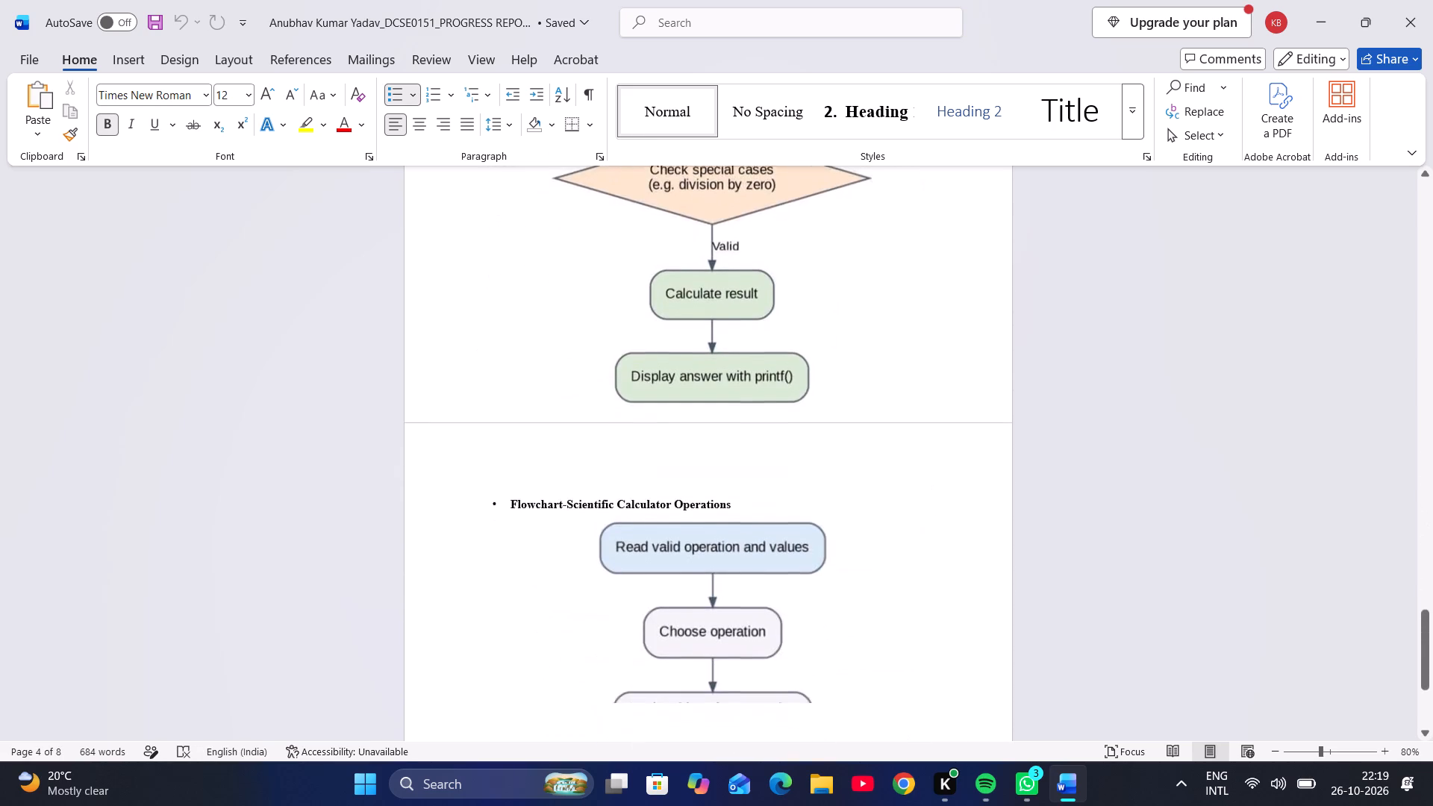
{"action": "scroll", "coordinate": [537, 263], "scroll_direction": "down", "scroll_amount": 7}
{"action": "scroll", "coordinate": [537, 263], "scroll_direction": "up", "scroll_amount": 2}
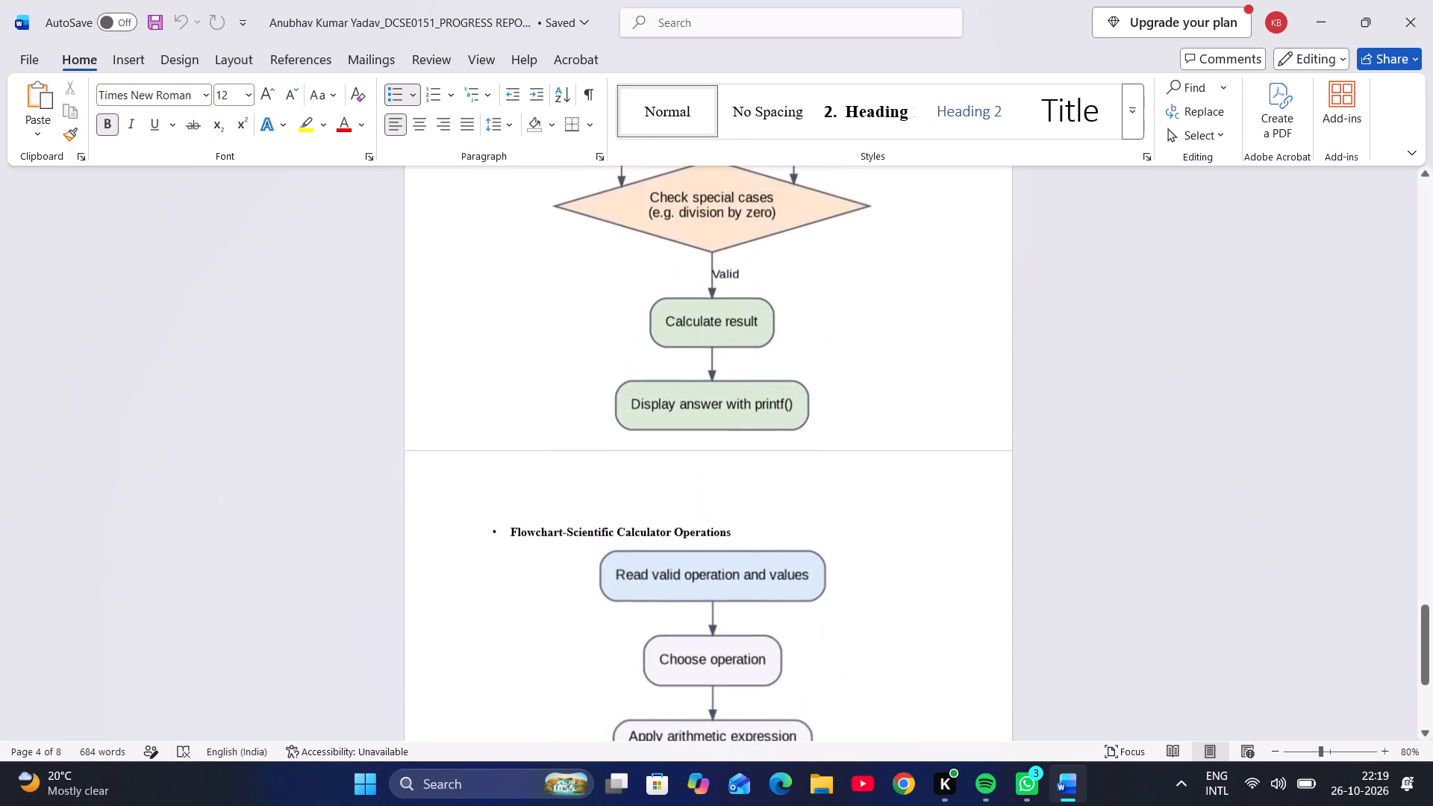
{"action": "scroll", "coordinate": [537, 263], "scroll_direction": "up", "scroll_amount": 7}
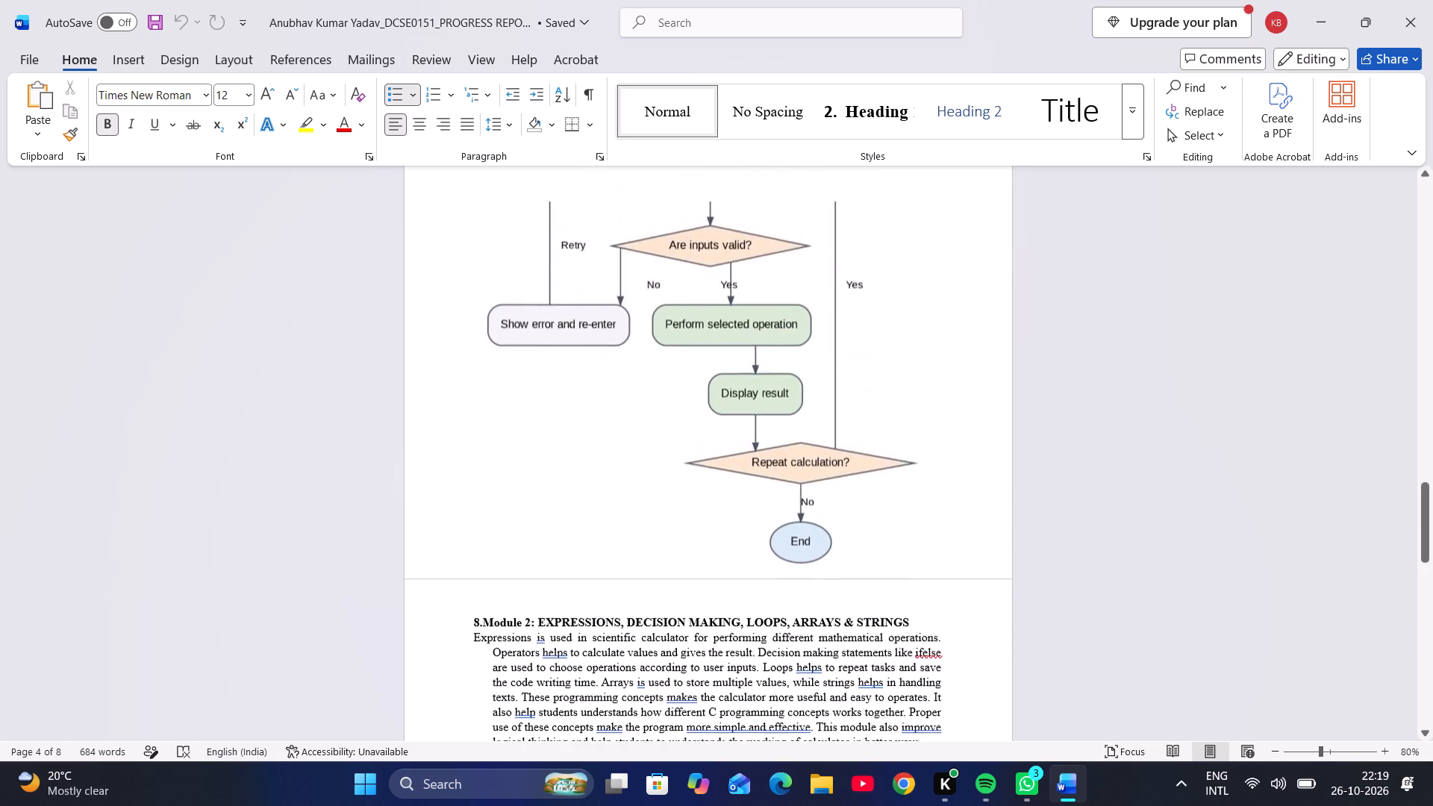
{"action": "scroll", "coordinate": [537, 263], "scroll_direction": "up", "scroll_amount": 6}
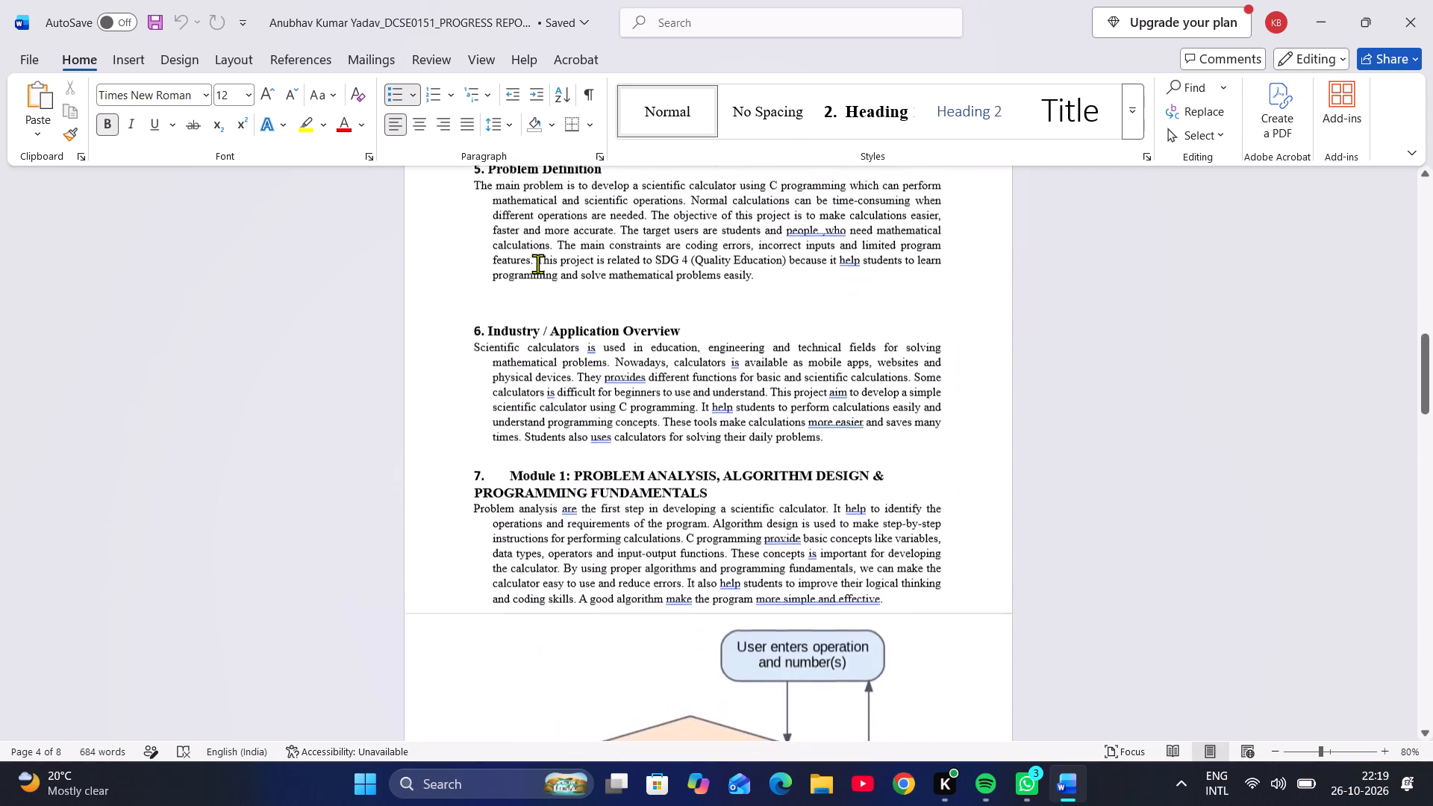
{"action": "scroll", "coordinate": [537, 263], "scroll_direction": "up", "scroll_amount": 5}
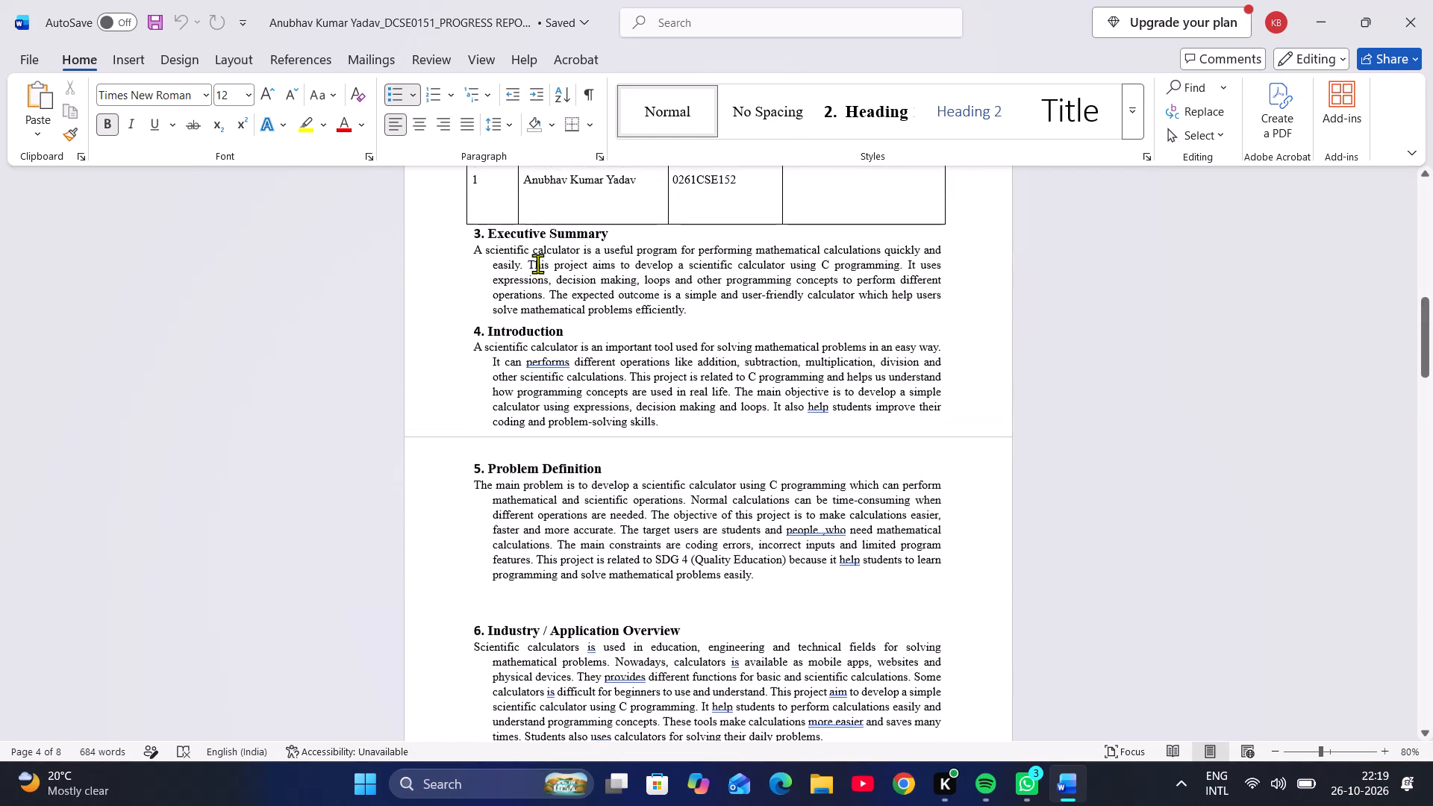
{"action": "scroll", "coordinate": [537, 263], "scroll_direction": "up", "scroll_amount": 3}
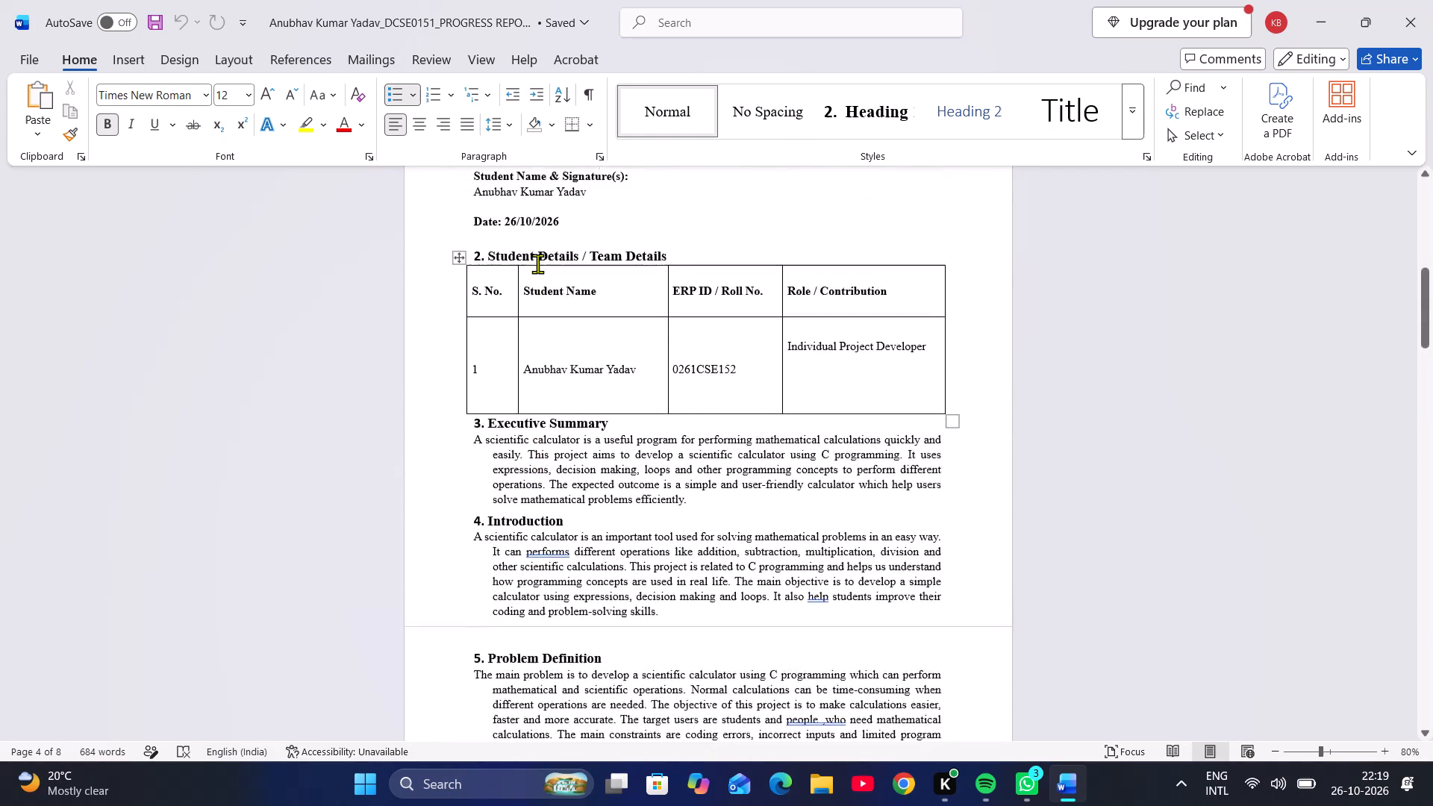
{"action": "scroll", "coordinate": [537, 263], "scroll_direction": "up", "scroll_amount": 5}
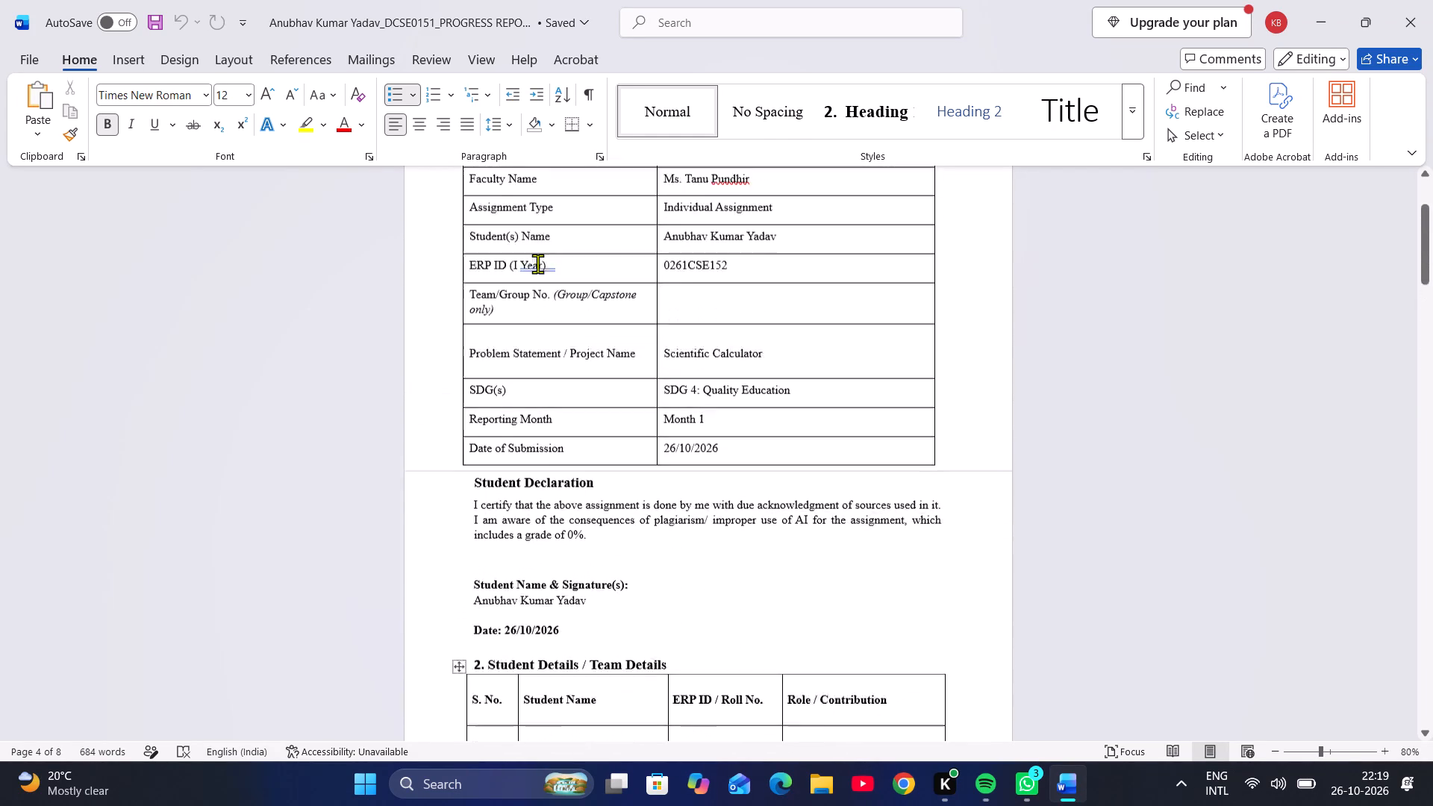
{"action": "scroll", "coordinate": [537, 263], "scroll_direction": "up", "scroll_amount": 3}
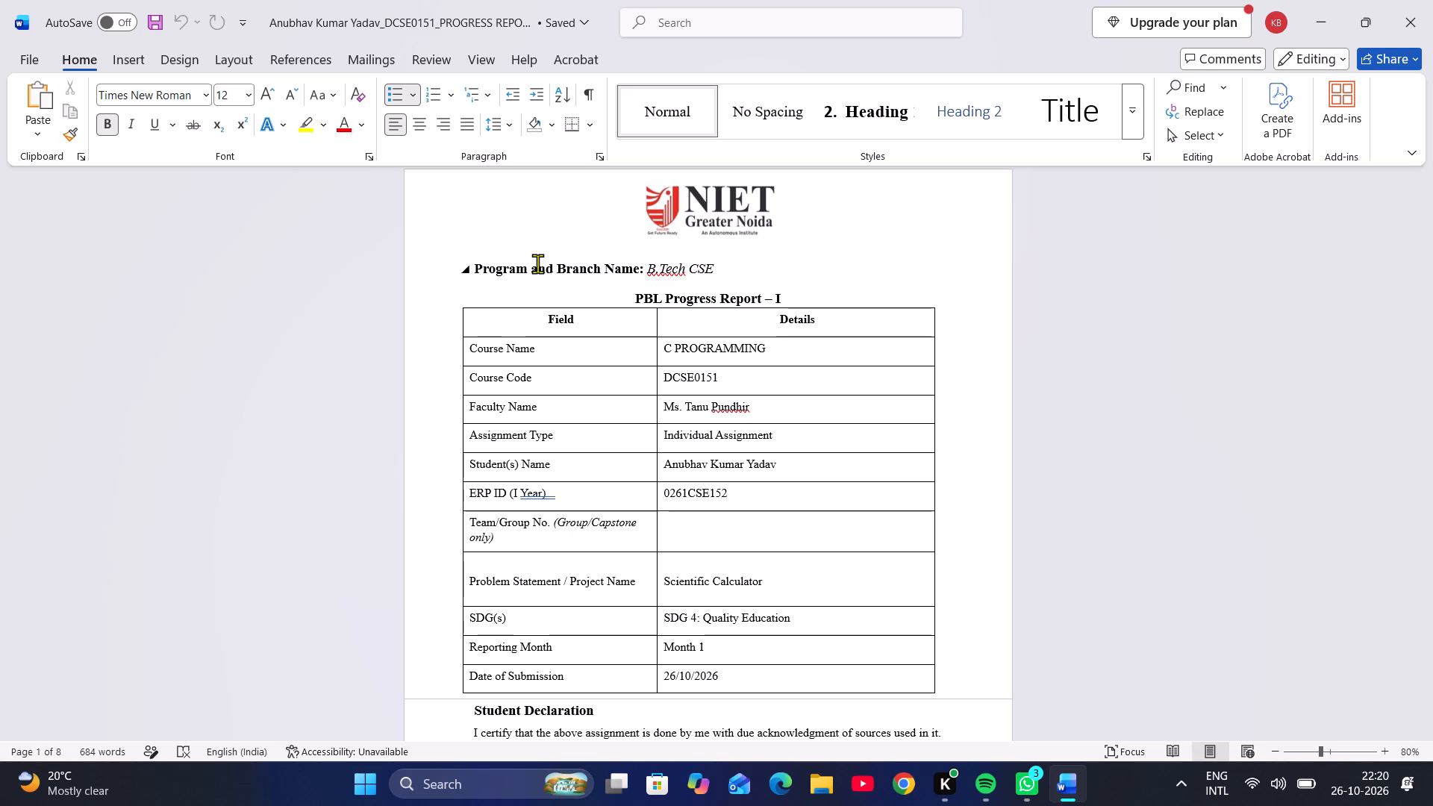
Shrink the input-validation flowchart picture below the Module 1 text in both width and height.
{"action": "scroll", "coordinate": [537, 263], "scroll_direction": "down", "scroll_amount": 7}
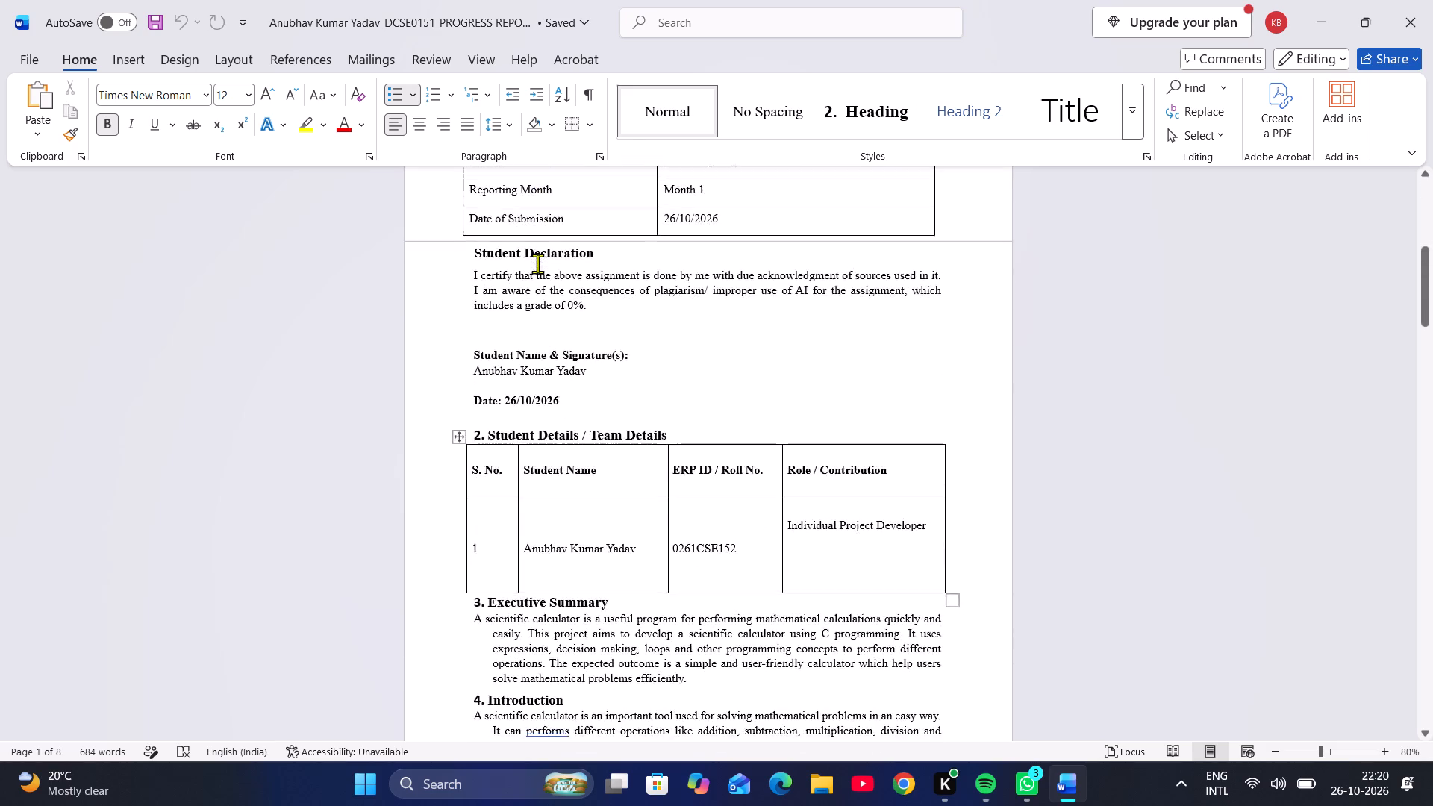
{"action": "scroll", "coordinate": [537, 263], "scroll_direction": "down", "scroll_amount": 8}
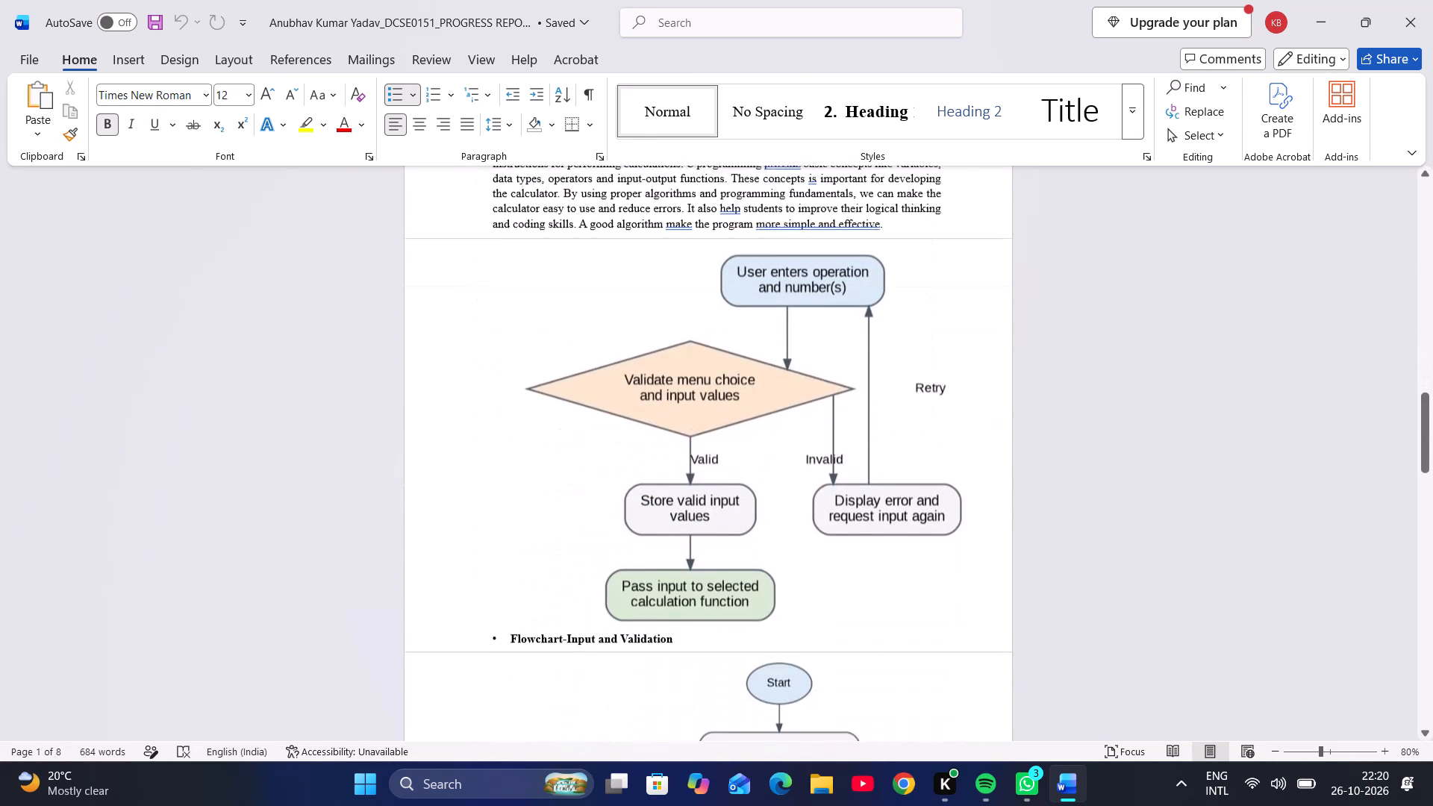
{"action": "left_click", "coordinate": [669, 392]}
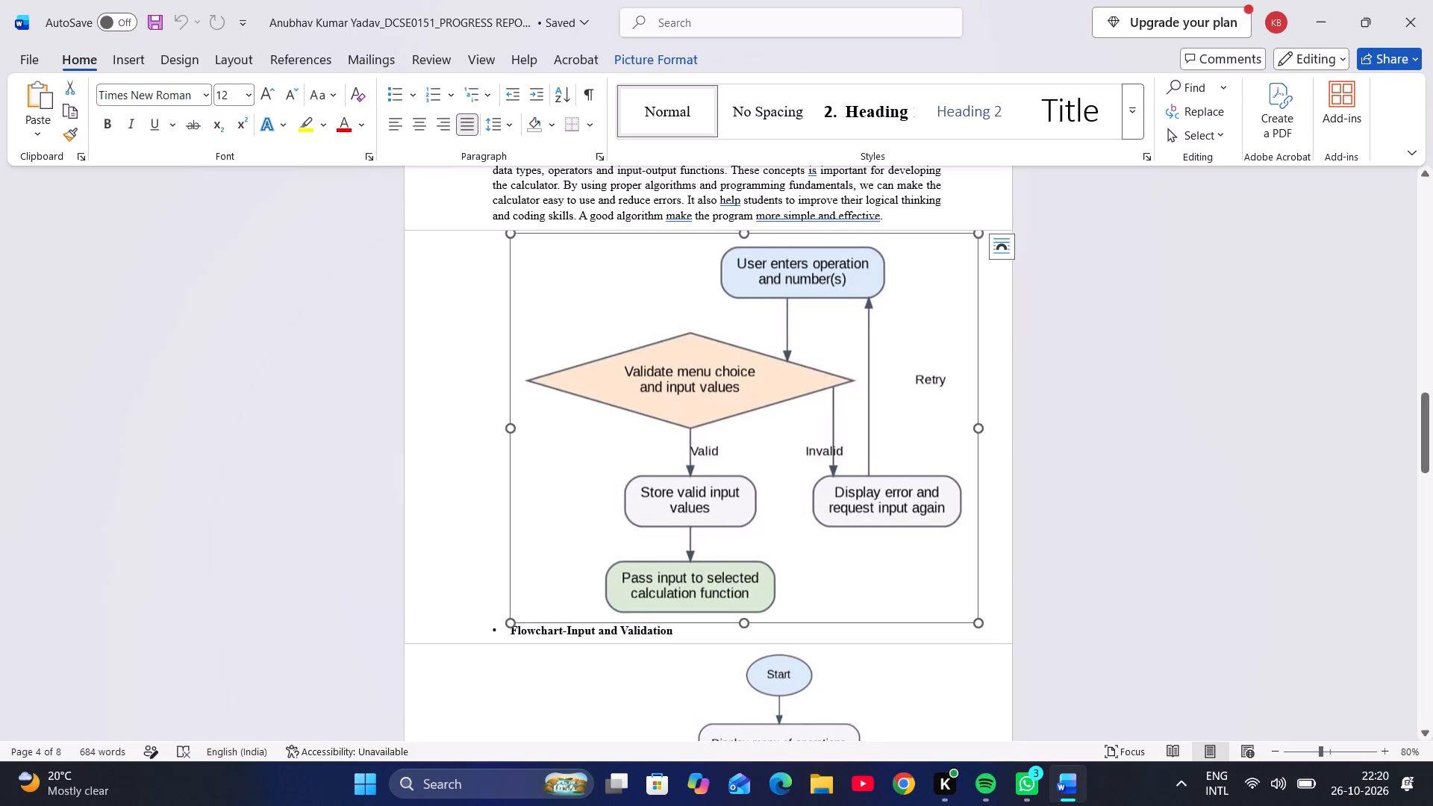
{"action": "left_click_drag", "start_coordinate": [984, 620], "coordinate": [912, 502]}
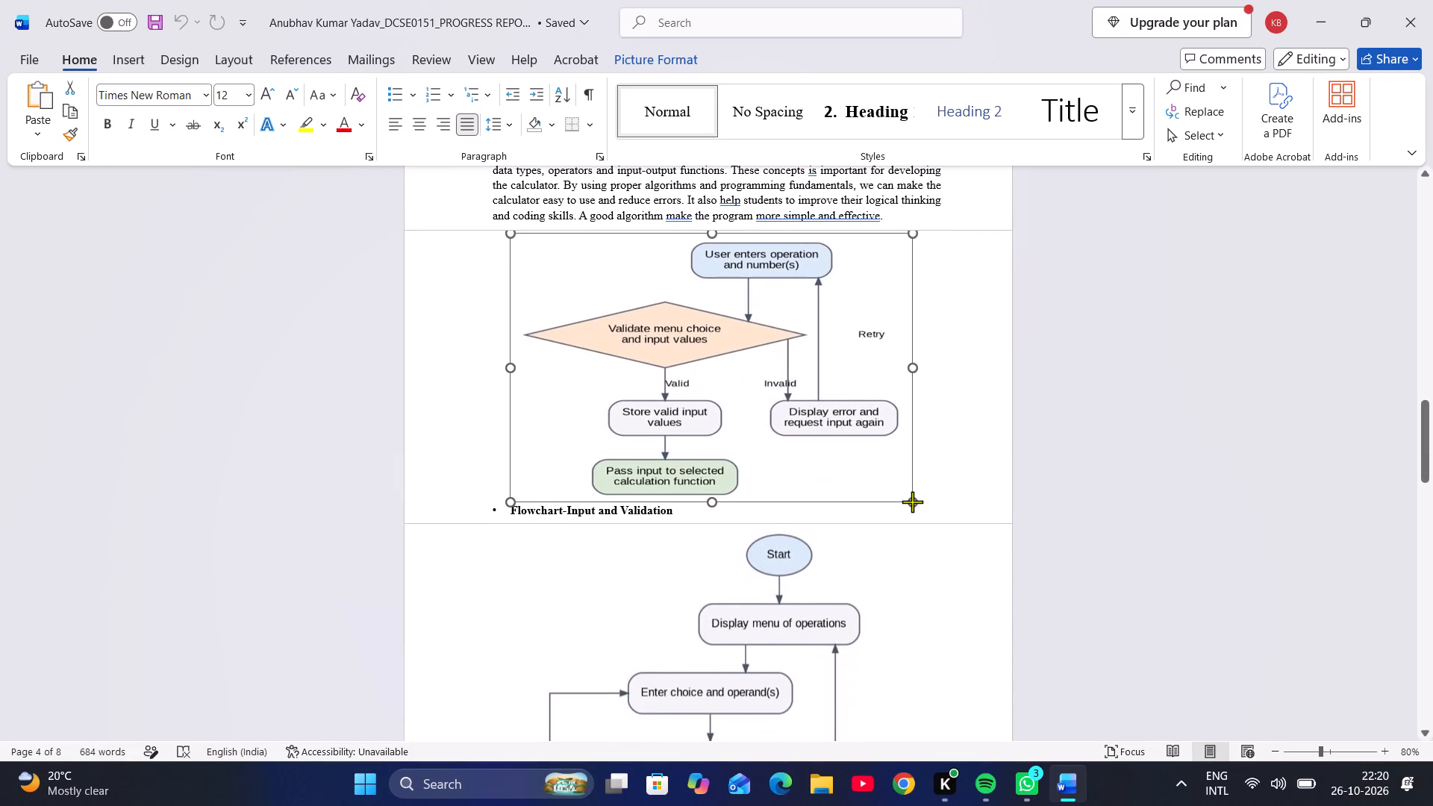
{"action": "left_click_drag", "start_coordinate": [912, 502], "coordinate": [896, 484]}
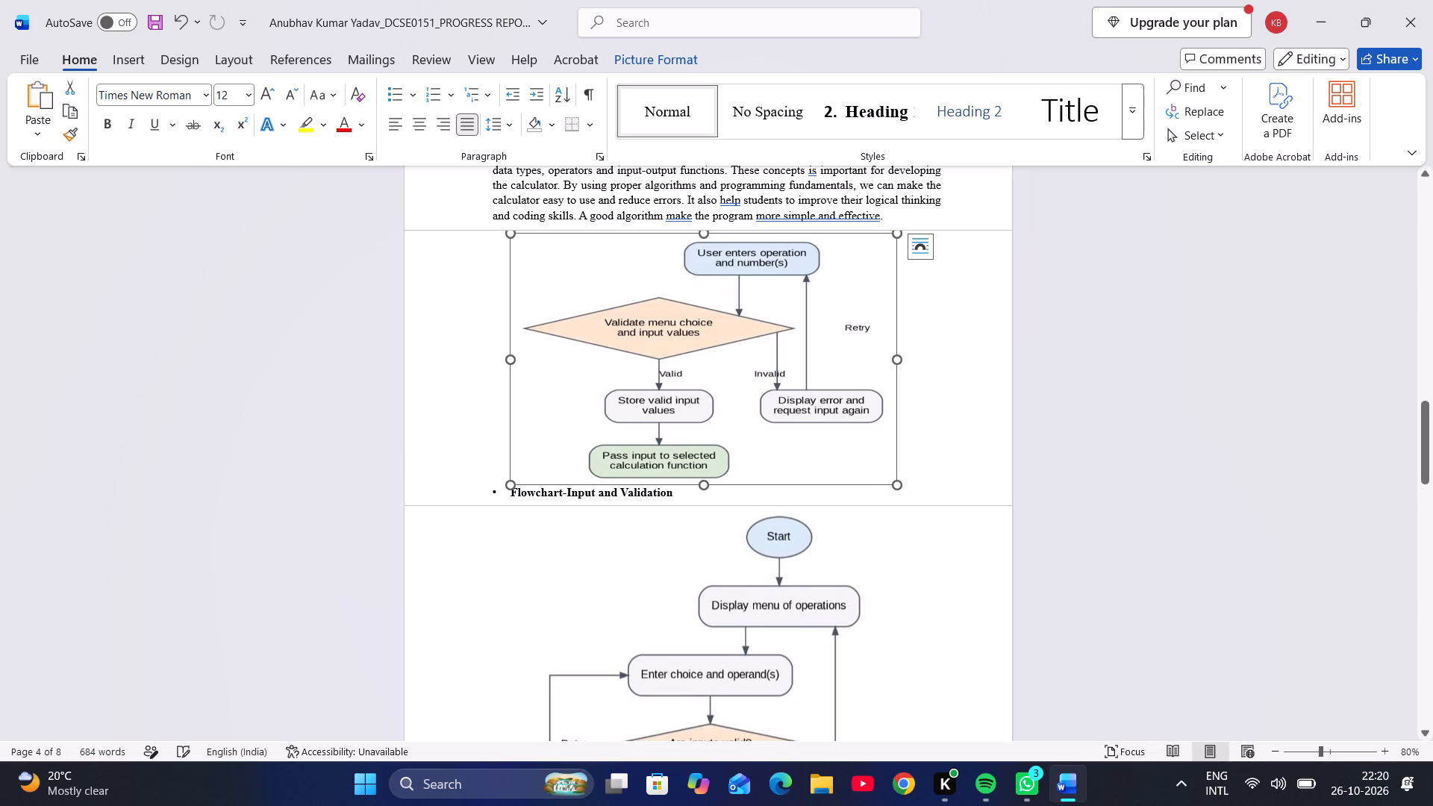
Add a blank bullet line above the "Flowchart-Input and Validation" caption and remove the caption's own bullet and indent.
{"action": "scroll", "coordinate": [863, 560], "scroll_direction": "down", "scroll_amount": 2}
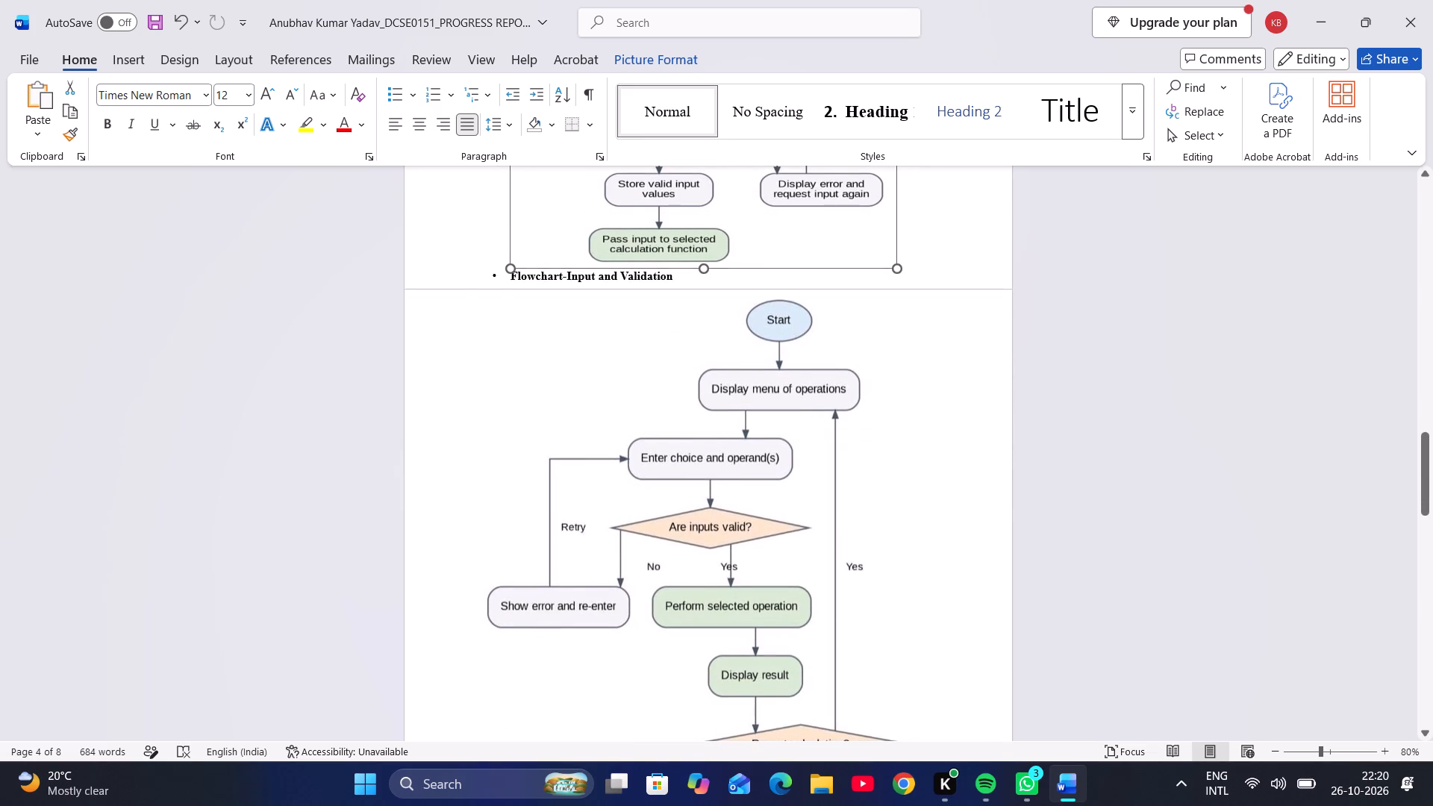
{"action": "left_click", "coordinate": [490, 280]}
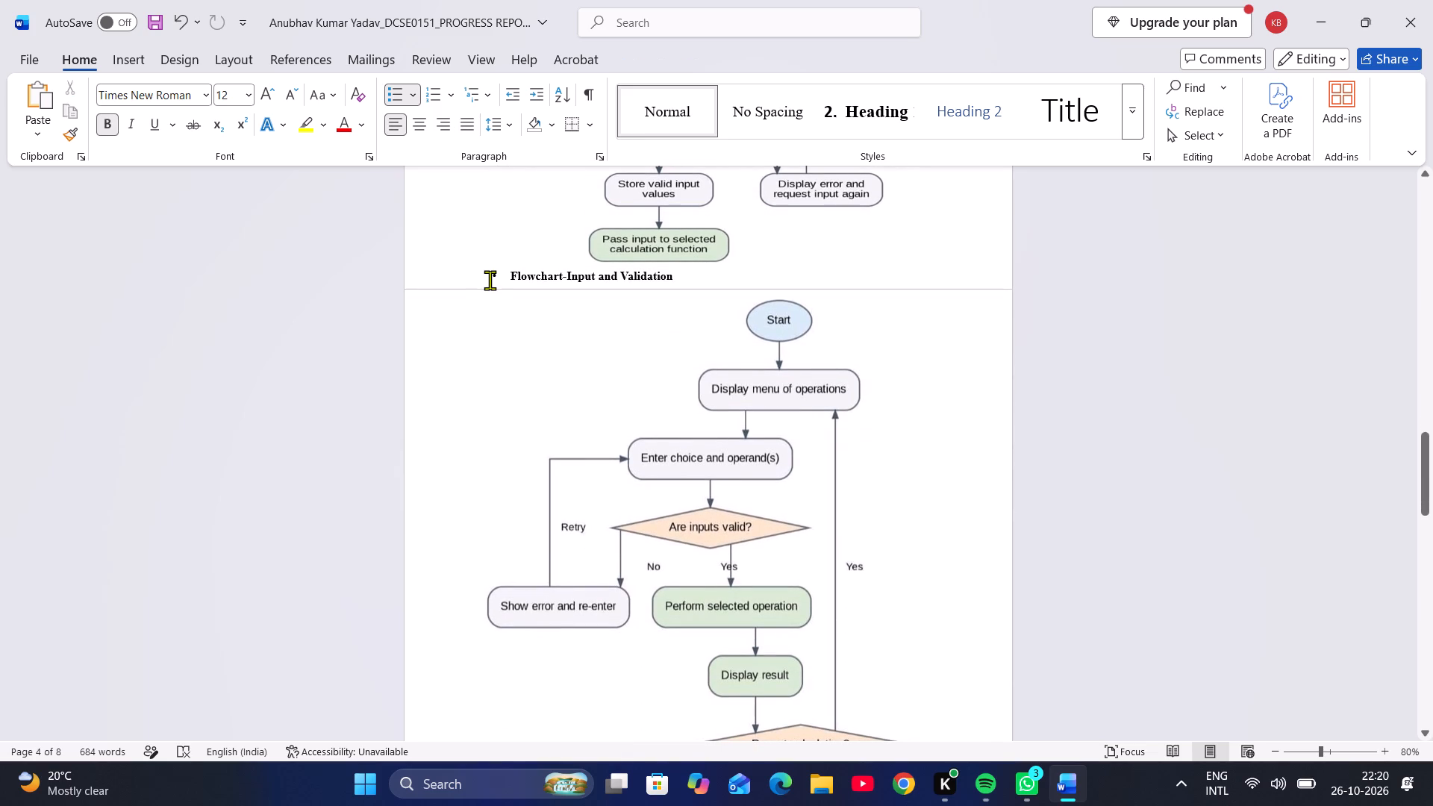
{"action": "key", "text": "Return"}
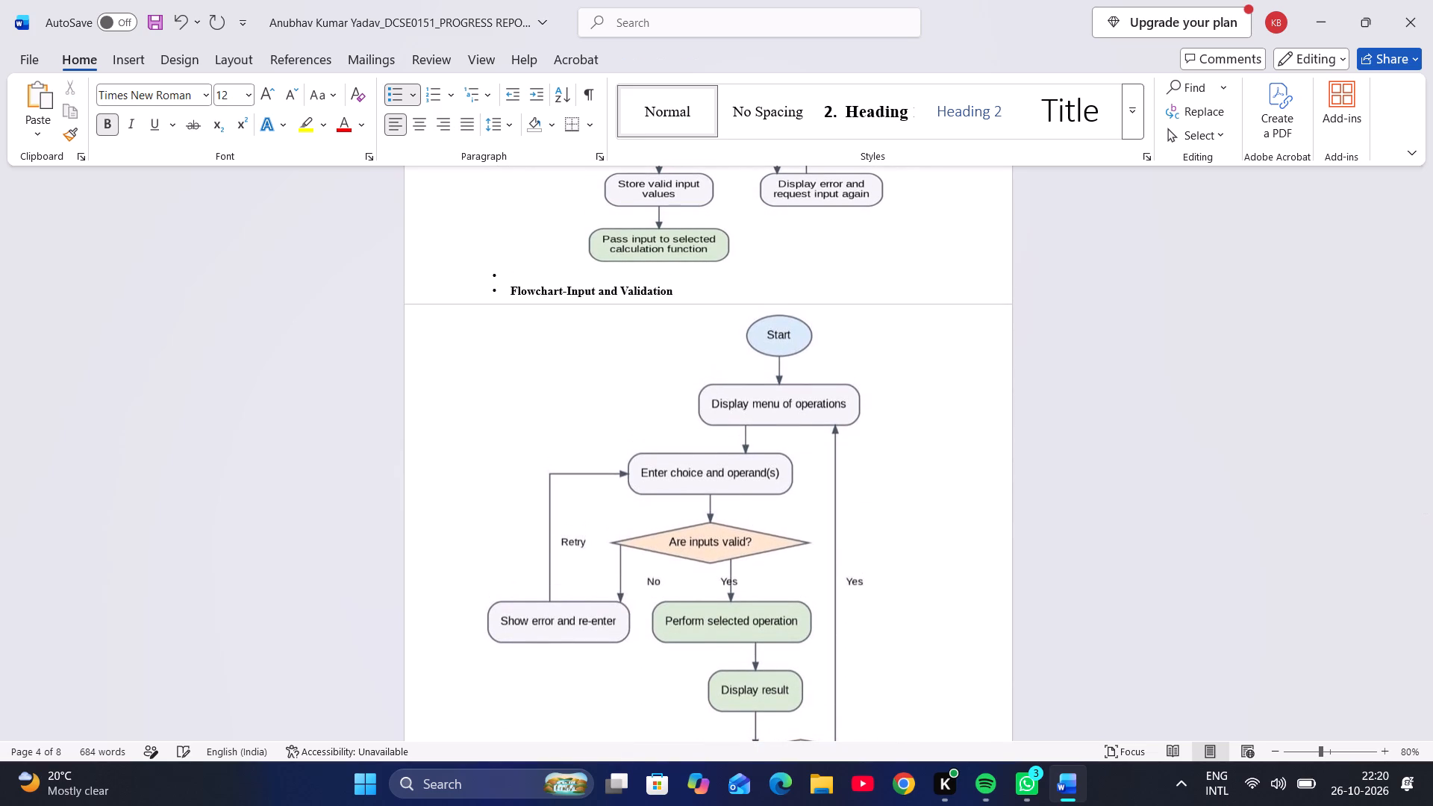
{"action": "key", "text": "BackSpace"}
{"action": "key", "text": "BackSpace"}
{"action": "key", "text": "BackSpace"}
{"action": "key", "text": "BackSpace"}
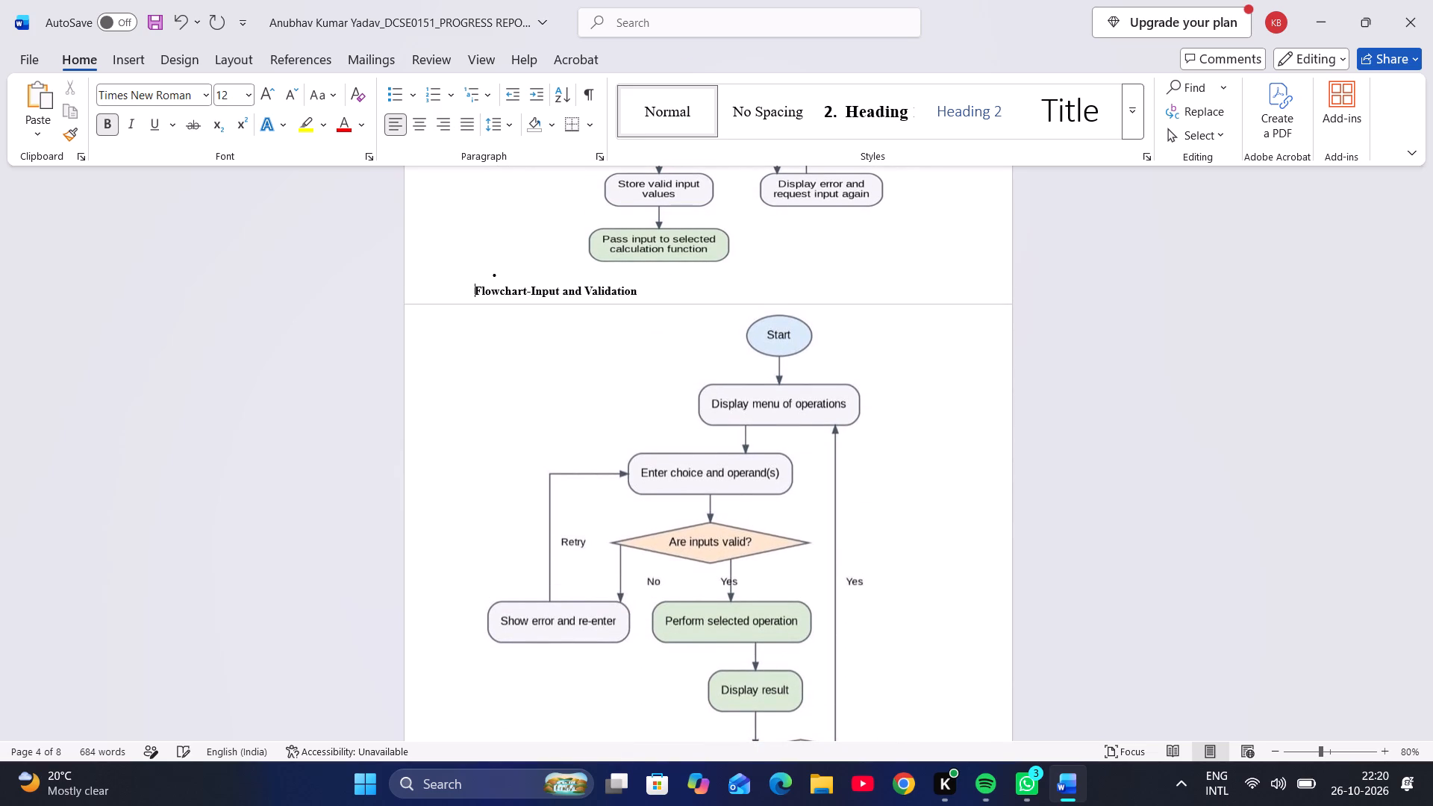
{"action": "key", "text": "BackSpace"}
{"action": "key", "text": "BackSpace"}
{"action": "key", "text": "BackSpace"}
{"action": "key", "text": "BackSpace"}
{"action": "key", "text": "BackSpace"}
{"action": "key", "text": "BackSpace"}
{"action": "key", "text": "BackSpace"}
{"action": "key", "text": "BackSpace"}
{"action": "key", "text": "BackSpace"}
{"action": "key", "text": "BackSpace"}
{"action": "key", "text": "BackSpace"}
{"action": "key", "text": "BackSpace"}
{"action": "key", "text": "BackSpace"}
Copy the "Flowchart-Input and Validation" caption, and delete it with the blank bullet line from beneath the flowchart.
{"action": "left_click_drag", "start_coordinate": [471, 291], "coordinate": [643, 296]}
{"action": "key", "text": "ctrl+c"}
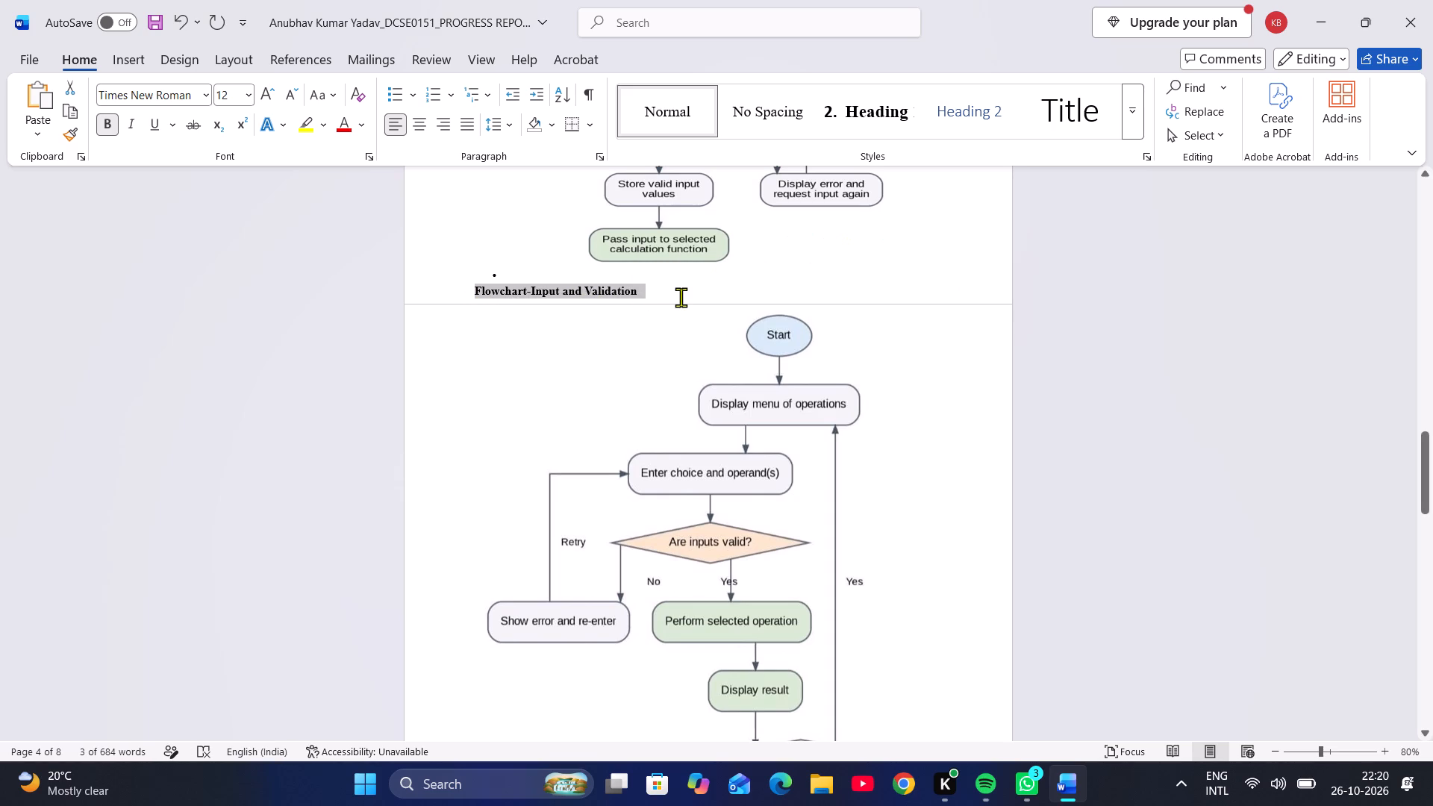
{"action": "left_click", "coordinate": [681, 297]}
{"action": "key", "text": "BackSpace"}
{"action": "key", "text": "BackSpace"}
{"action": "key", "text": "BackSpace"}
{"action": "key", "text": "BackSpace"}
{"action": "key", "text": "BackSpace"}
{"action": "key", "text": "BackSpace"}
{"action": "key", "text": "BackSpace"}
{"action": "key", "text": "BackSpace"}
{"action": "key", "text": "BackSpace"}
{"action": "key", "text": "BackSpace"}
{"action": "key", "text": "BackSpace"}
{"action": "key", "text": "BackSpace"}
{"action": "key", "text": "BackSpace"}
{"action": "key", "text": "BackSpace"}
{"action": "key", "text": "BackSpace"}
{"action": "key", "text": "BackSpace"}
{"action": "key", "text": "BackSpace"}
{"action": "key", "text": "BackSpace"}
{"action": "key", "text": "BackSpace"}
{"action": "key", "text": "BackSpace"}
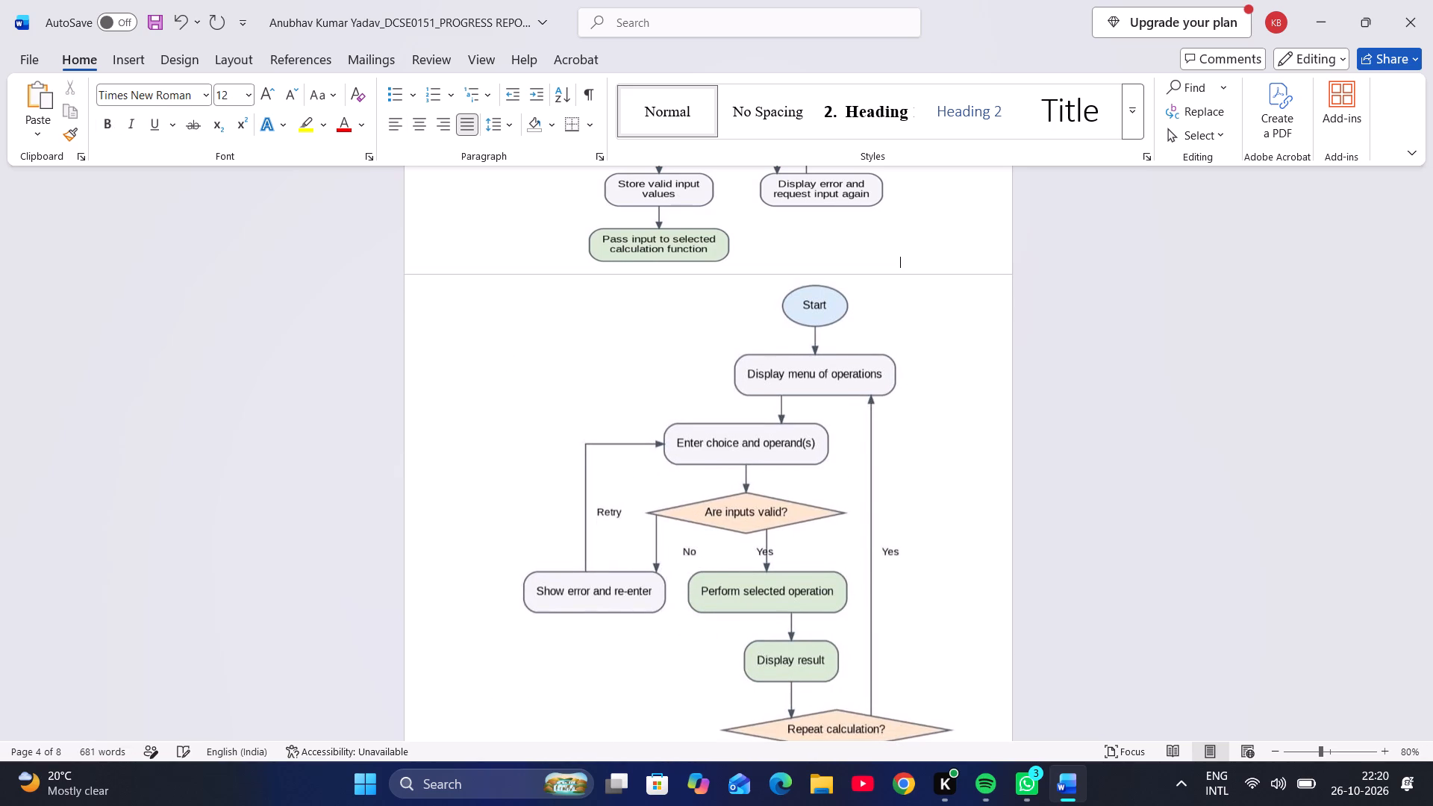
{"action": "key", "text": "BackSpace"}
{"action": "key", "text": "BackSpace"}
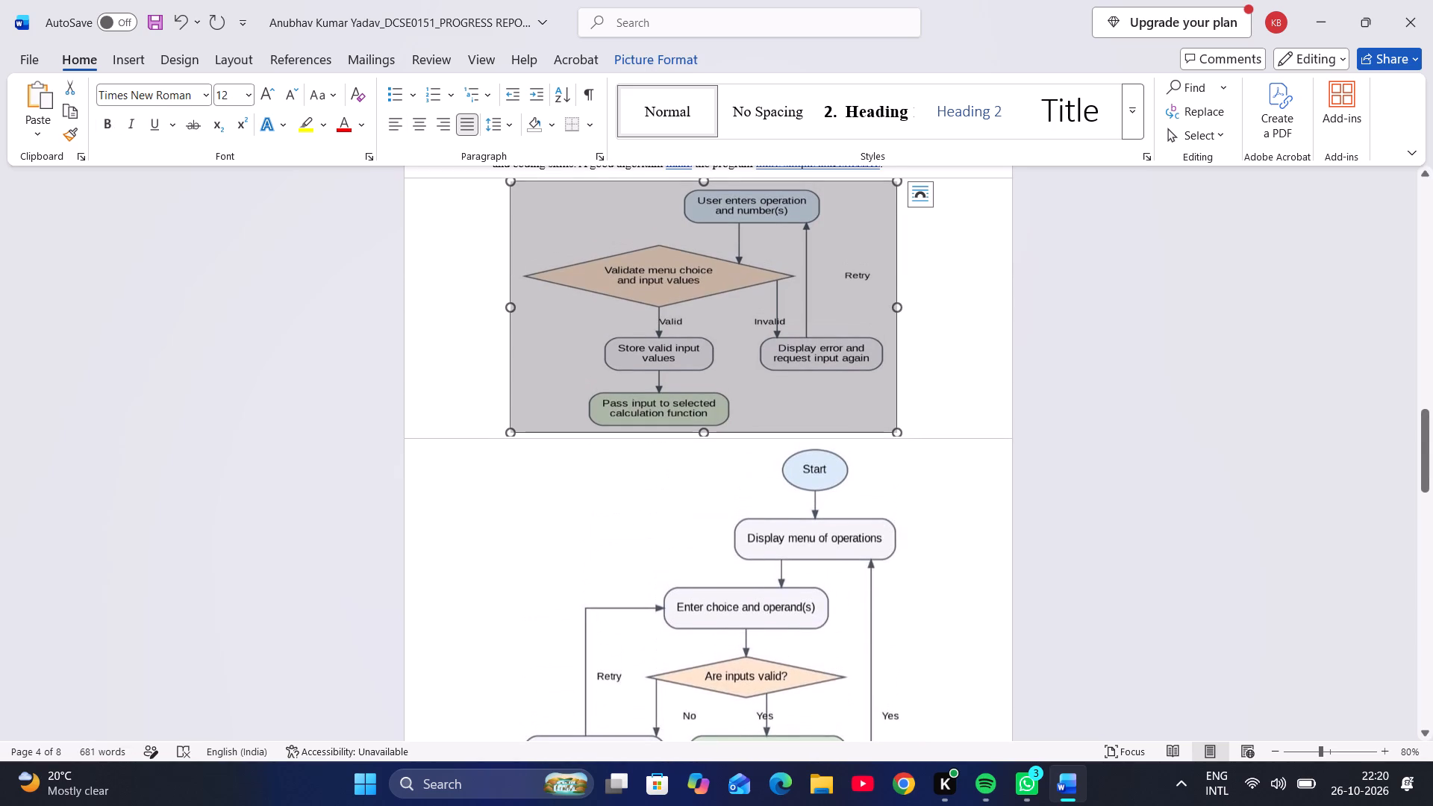
{"action": "key", "text": "Down"}
{"action": "key", "text": "Up"}
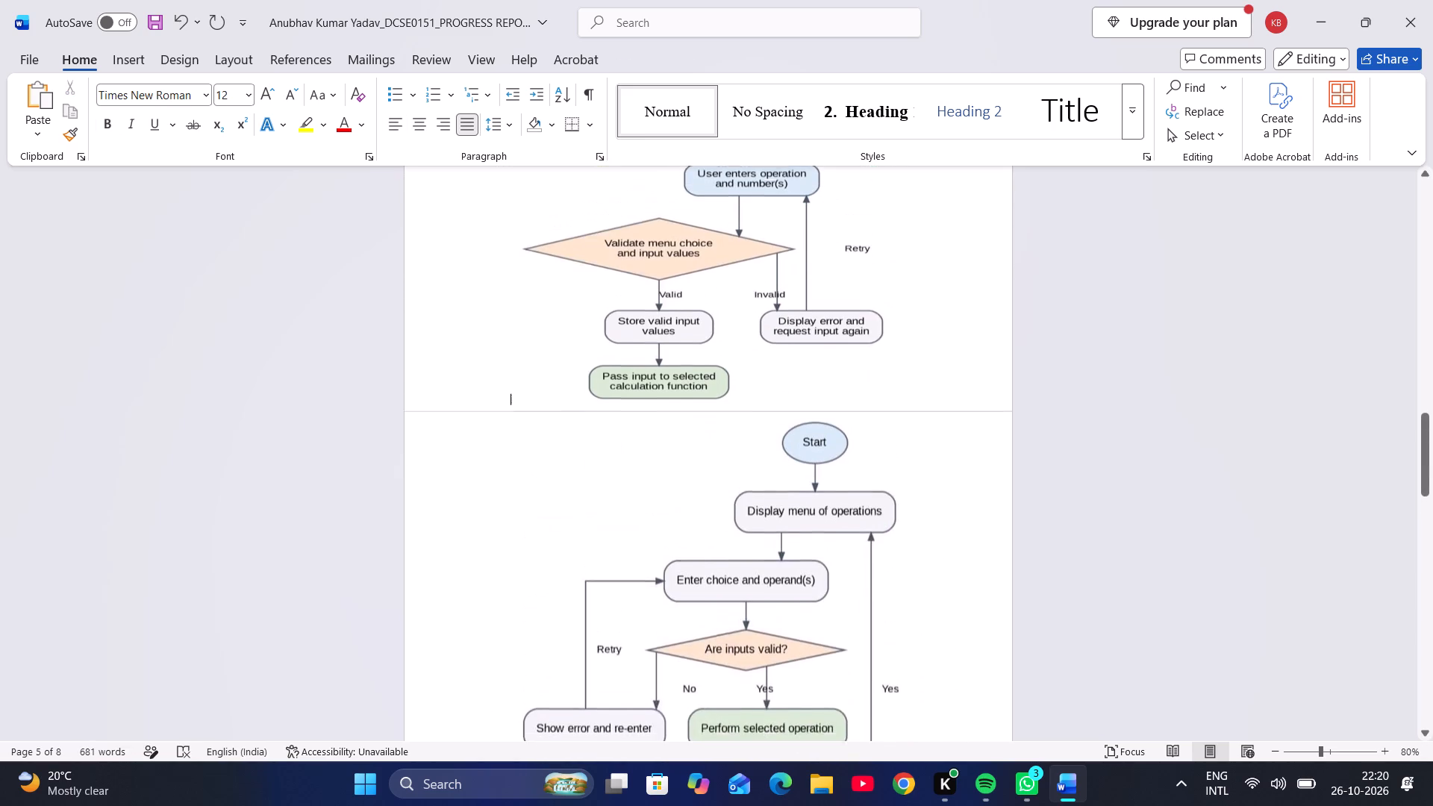
Shrink the Start-to-End calculator flowchart picture above the Module 2 heading in both width and height.
{"action": "left_click", "coordinate": [559, 443]}
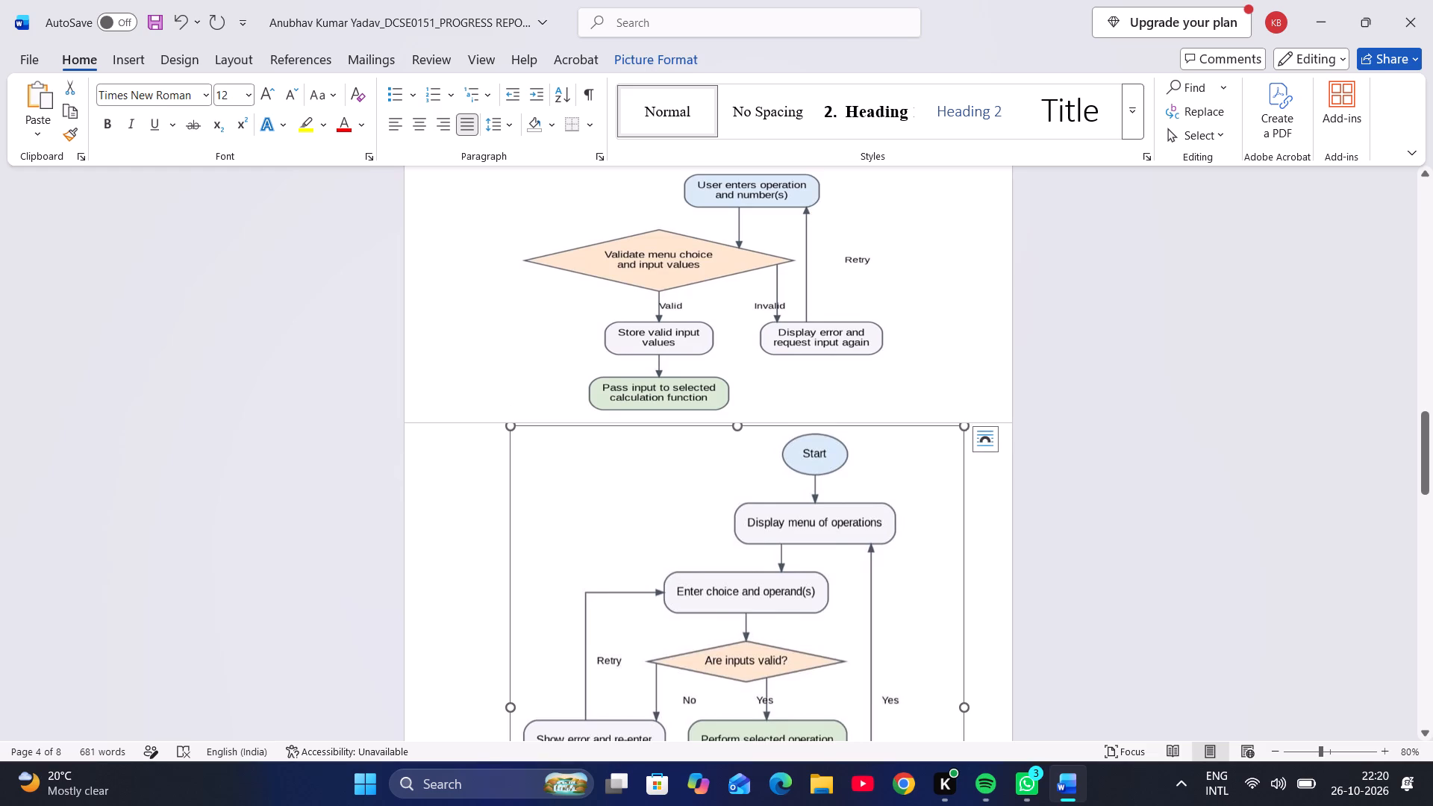
{"action": "scroll", "coordinate": [894, 569], "scroll_direction": "down", "scroll_amount": 4}
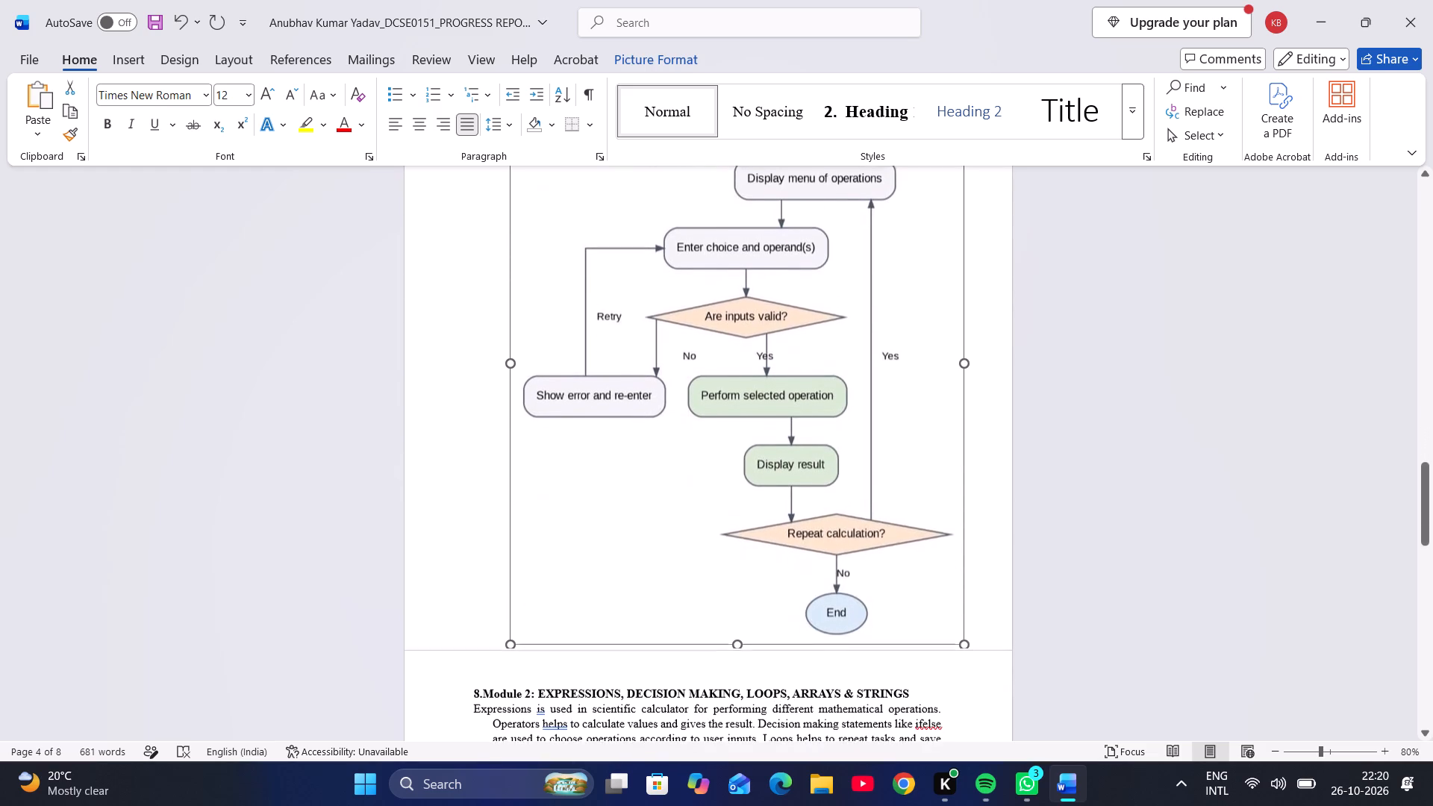
{"action": "scroll", "coordinate": [861, 350], "scroll_direction": "up", "scroll_amount": 1}
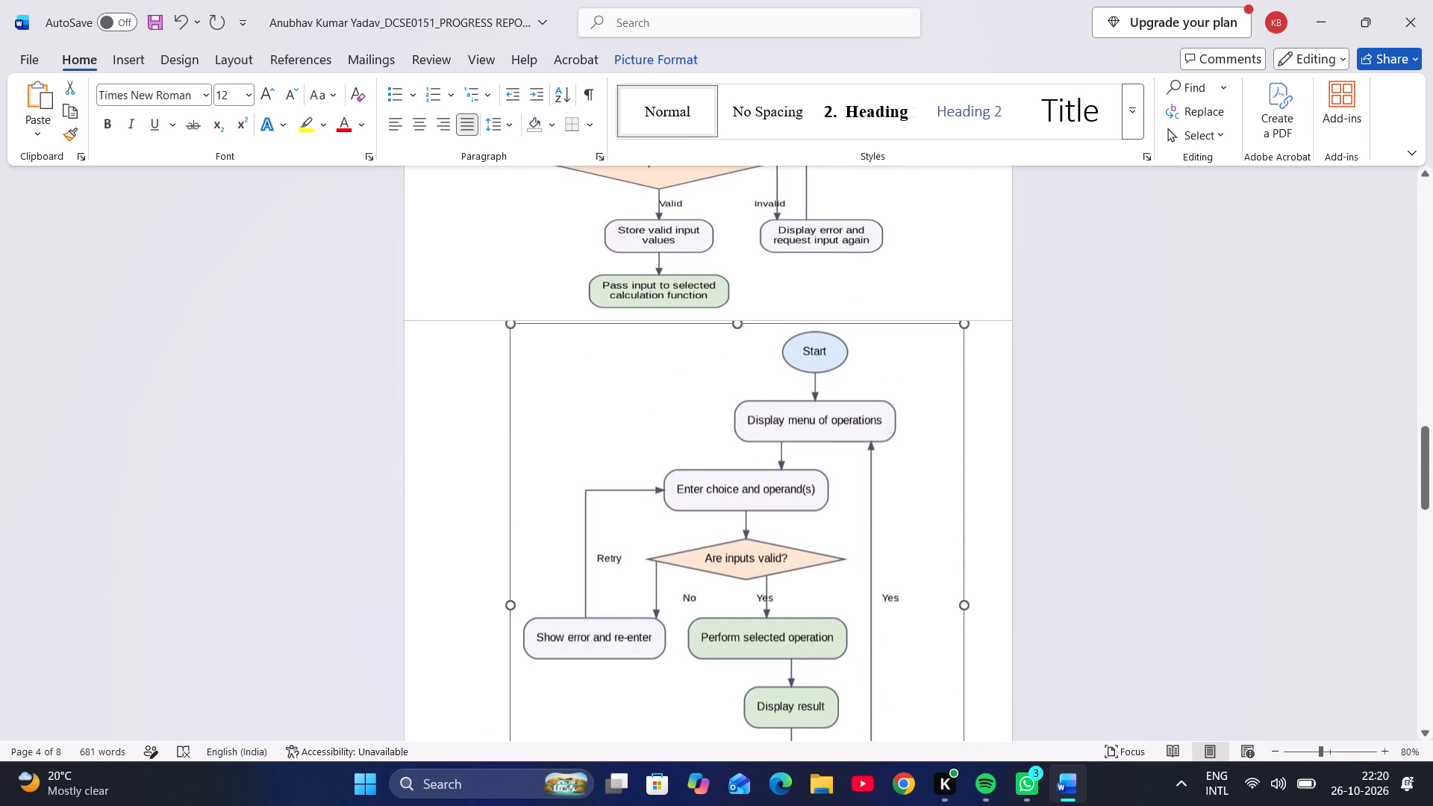
{"action": "left_click_drag", "start_coordinate": [964, 324], "coordinate": [956, 357]}
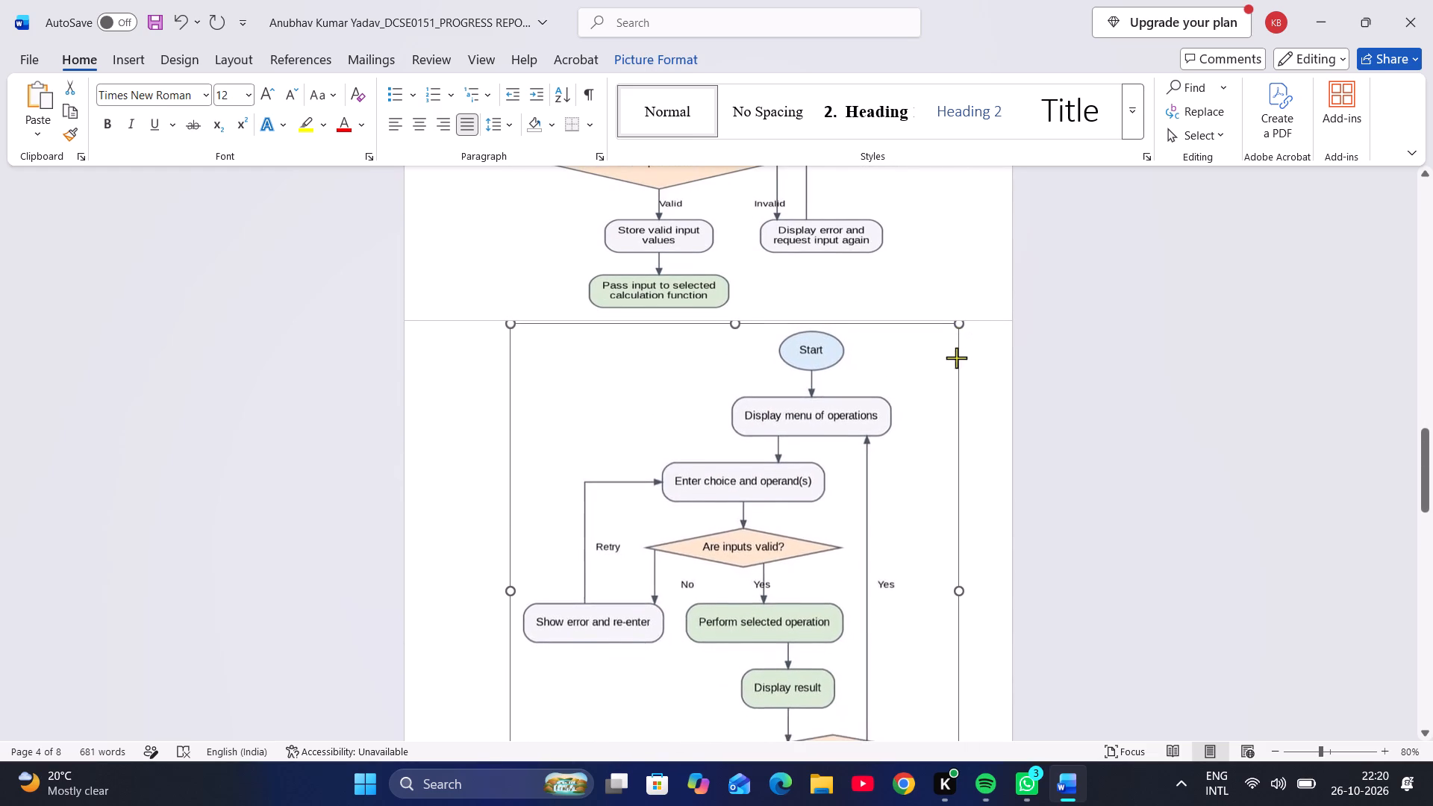
{"action": "left_click_drag", "start_coordinate": [956, 357], "coordinate": [902, 485]}
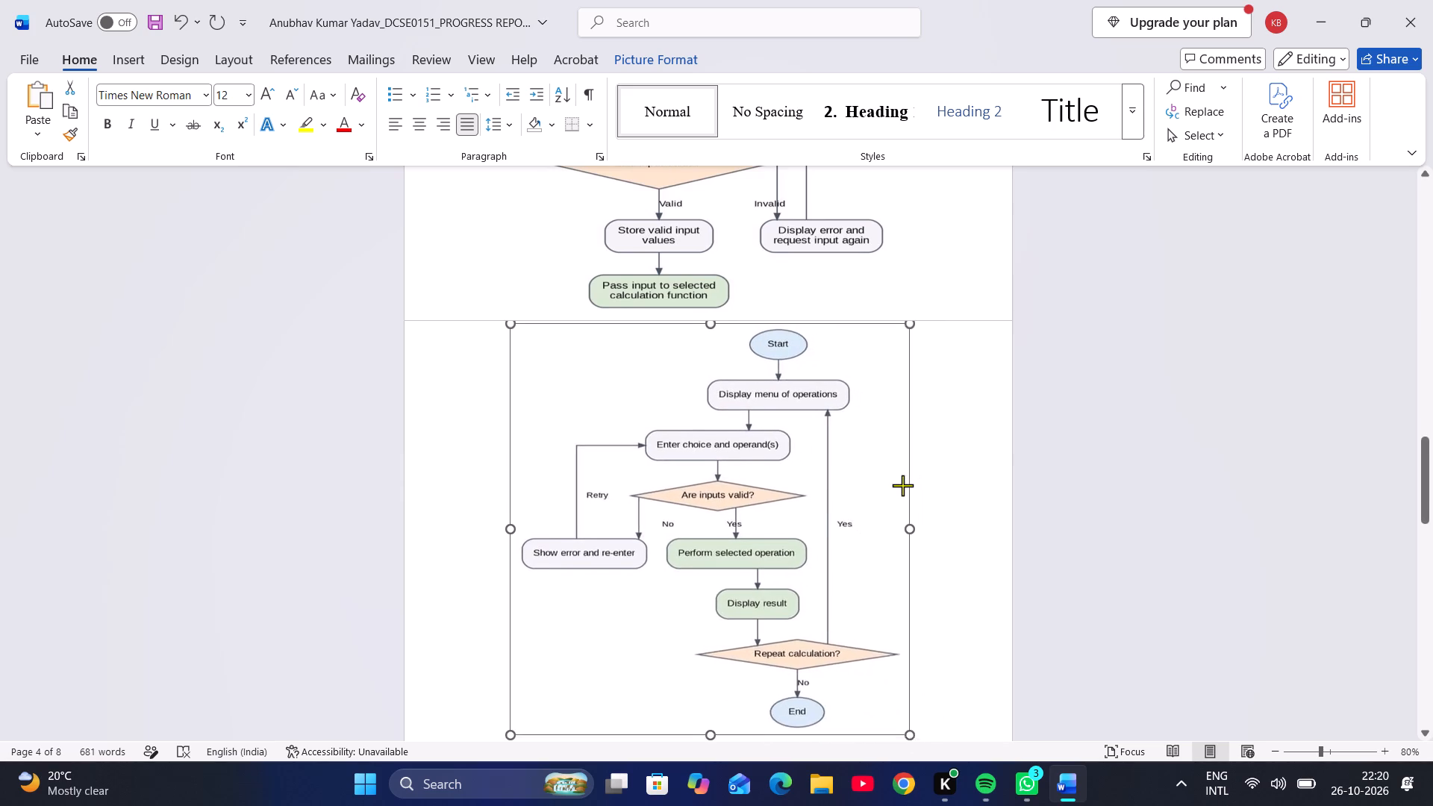
{"action": "left_click_drag", "start_coordinate": [902, 485], "coordinate": [893, 493]}
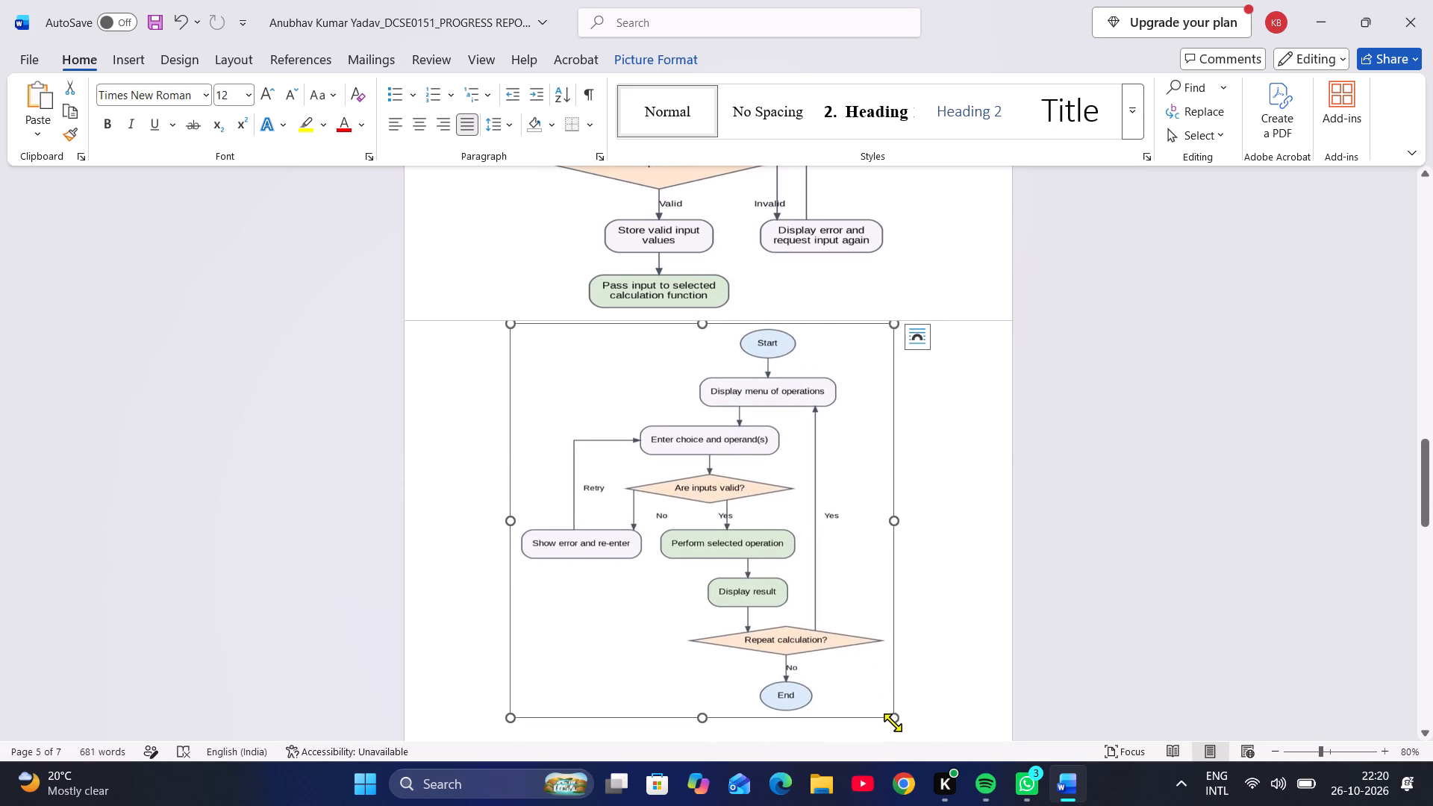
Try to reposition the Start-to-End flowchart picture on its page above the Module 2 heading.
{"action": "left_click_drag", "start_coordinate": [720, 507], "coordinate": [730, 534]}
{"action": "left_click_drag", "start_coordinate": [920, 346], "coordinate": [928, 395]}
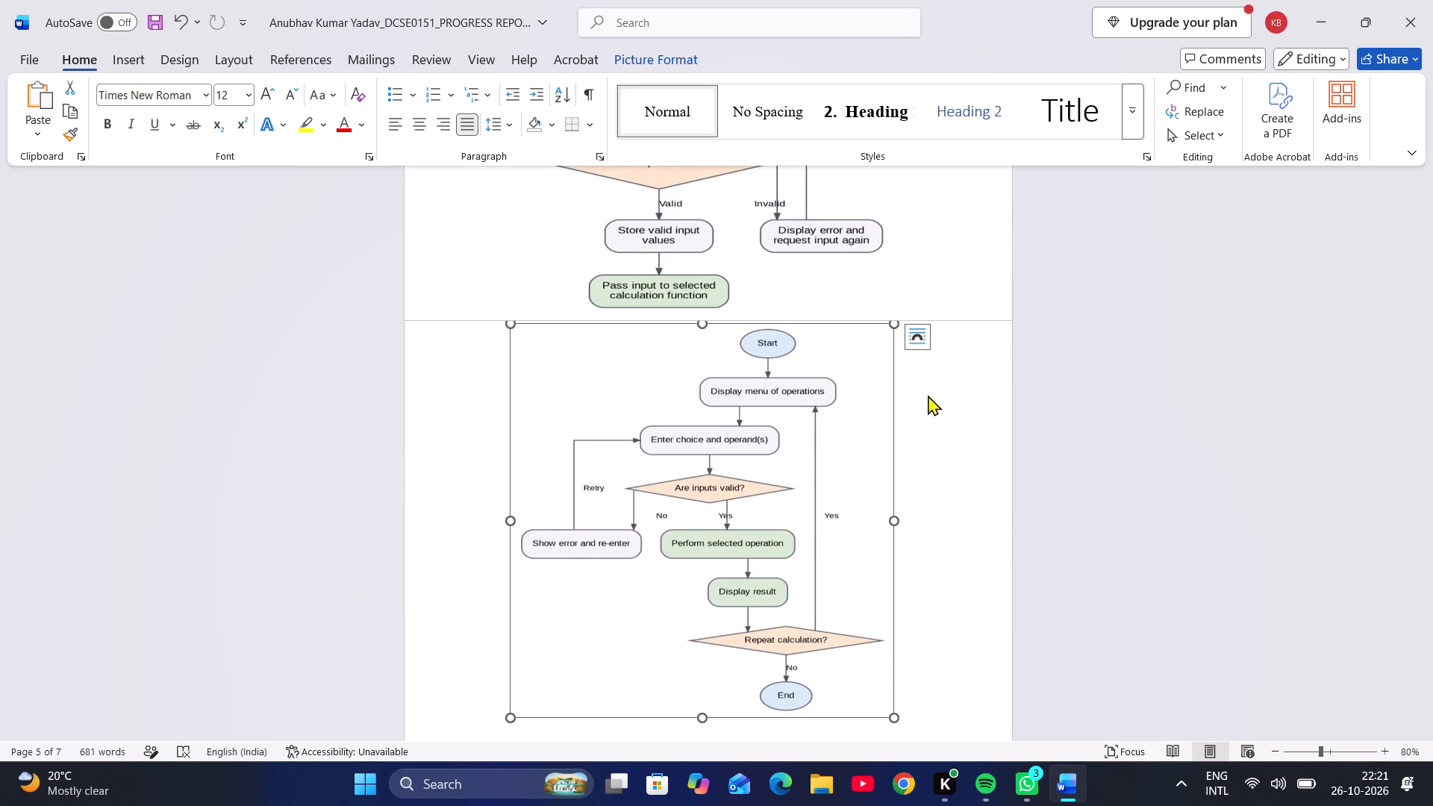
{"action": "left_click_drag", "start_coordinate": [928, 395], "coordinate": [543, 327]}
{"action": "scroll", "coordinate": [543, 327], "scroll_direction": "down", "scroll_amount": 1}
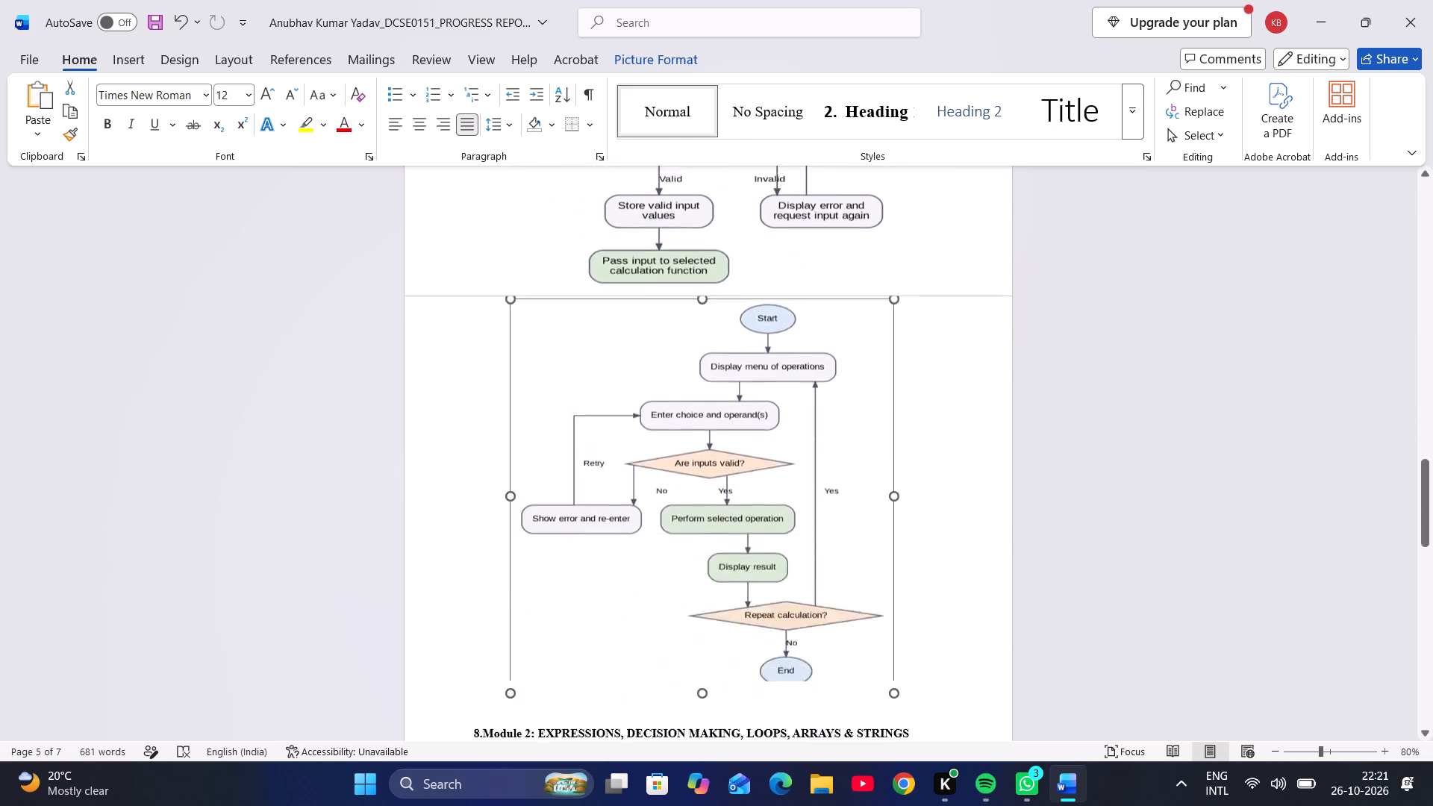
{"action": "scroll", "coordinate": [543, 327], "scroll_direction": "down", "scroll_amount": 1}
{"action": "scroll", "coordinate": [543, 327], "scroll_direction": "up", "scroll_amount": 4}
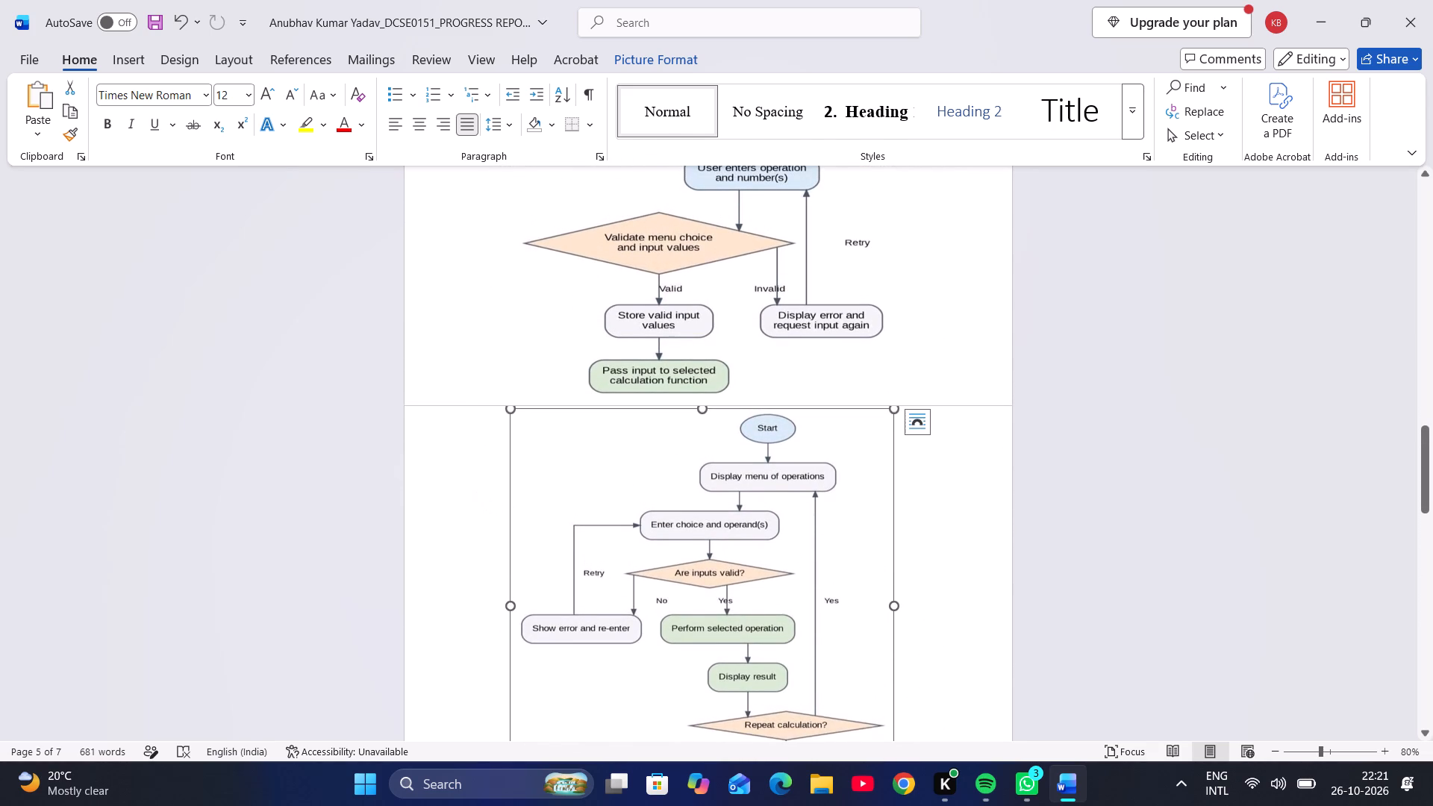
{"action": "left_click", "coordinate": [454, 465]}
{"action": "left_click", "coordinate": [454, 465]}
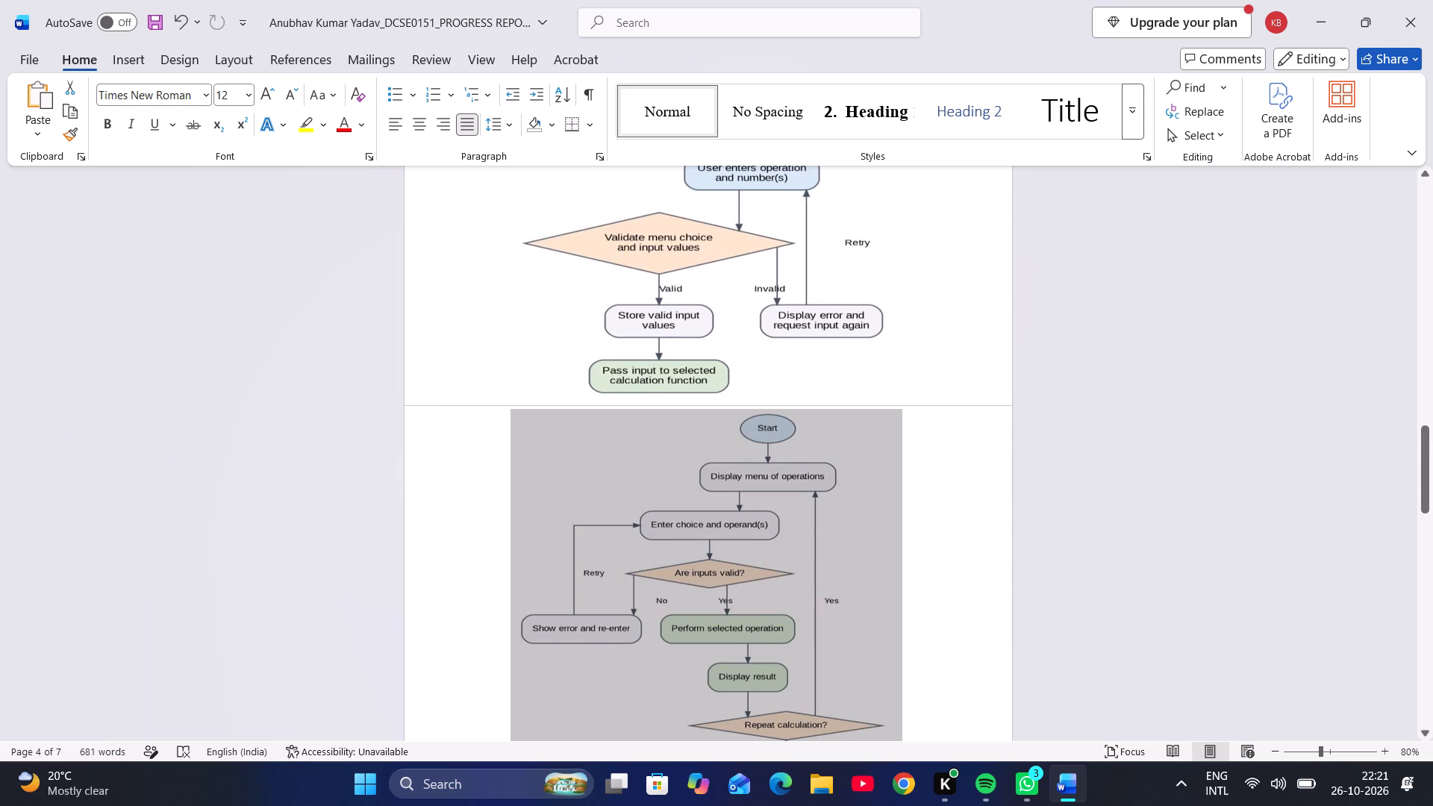
Select the input-validation flowchart picture beneath the Module 1 text.
{"action": "scroll", "coordinate": [470, 488], "scroll_direction": "up", "scroll_amount": 3}
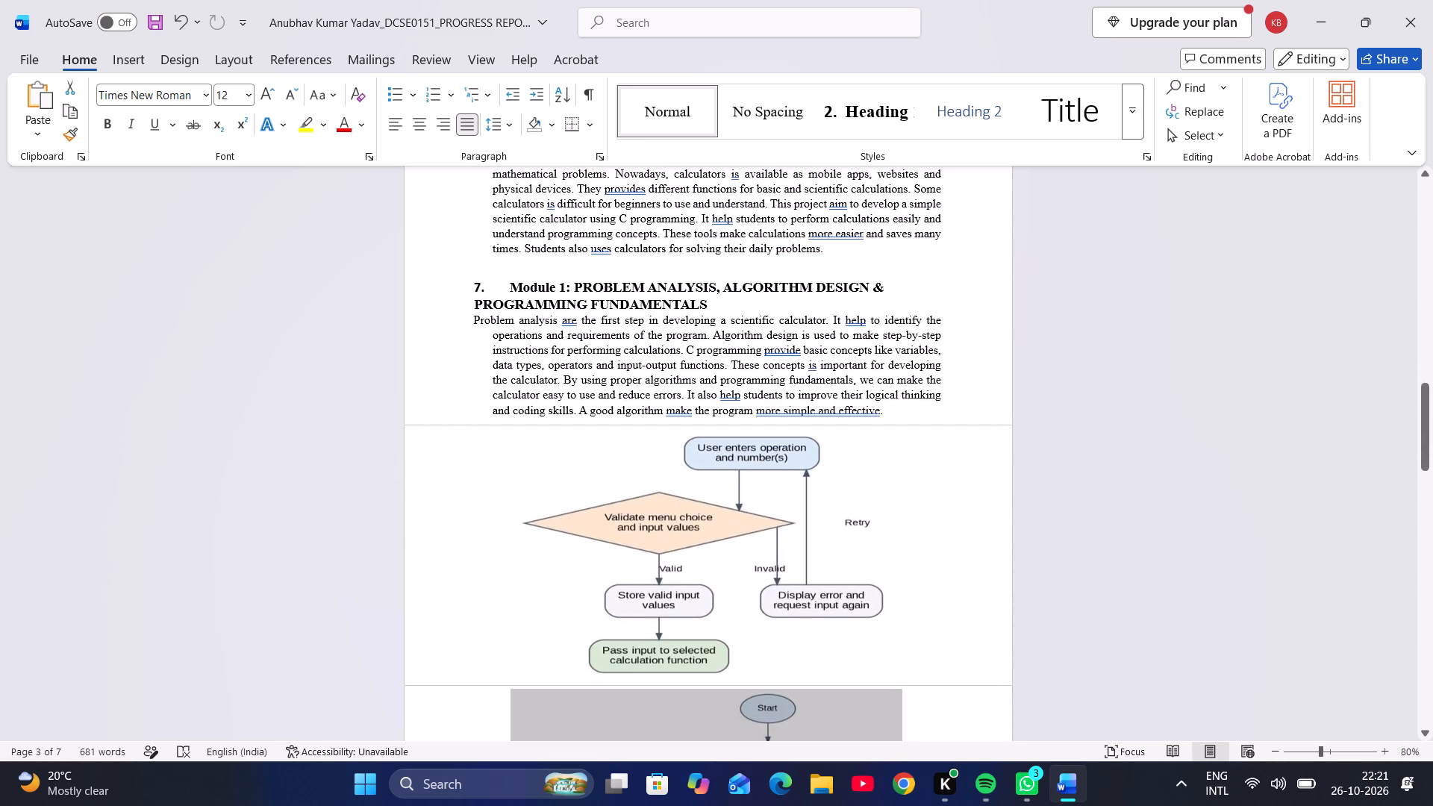
{"action": "scroll", "coordinate": [544, 478], "scroll_direction": "down", "scroll_amount": 1}
{"action": "left_click", "coordinate": [544, 478]}
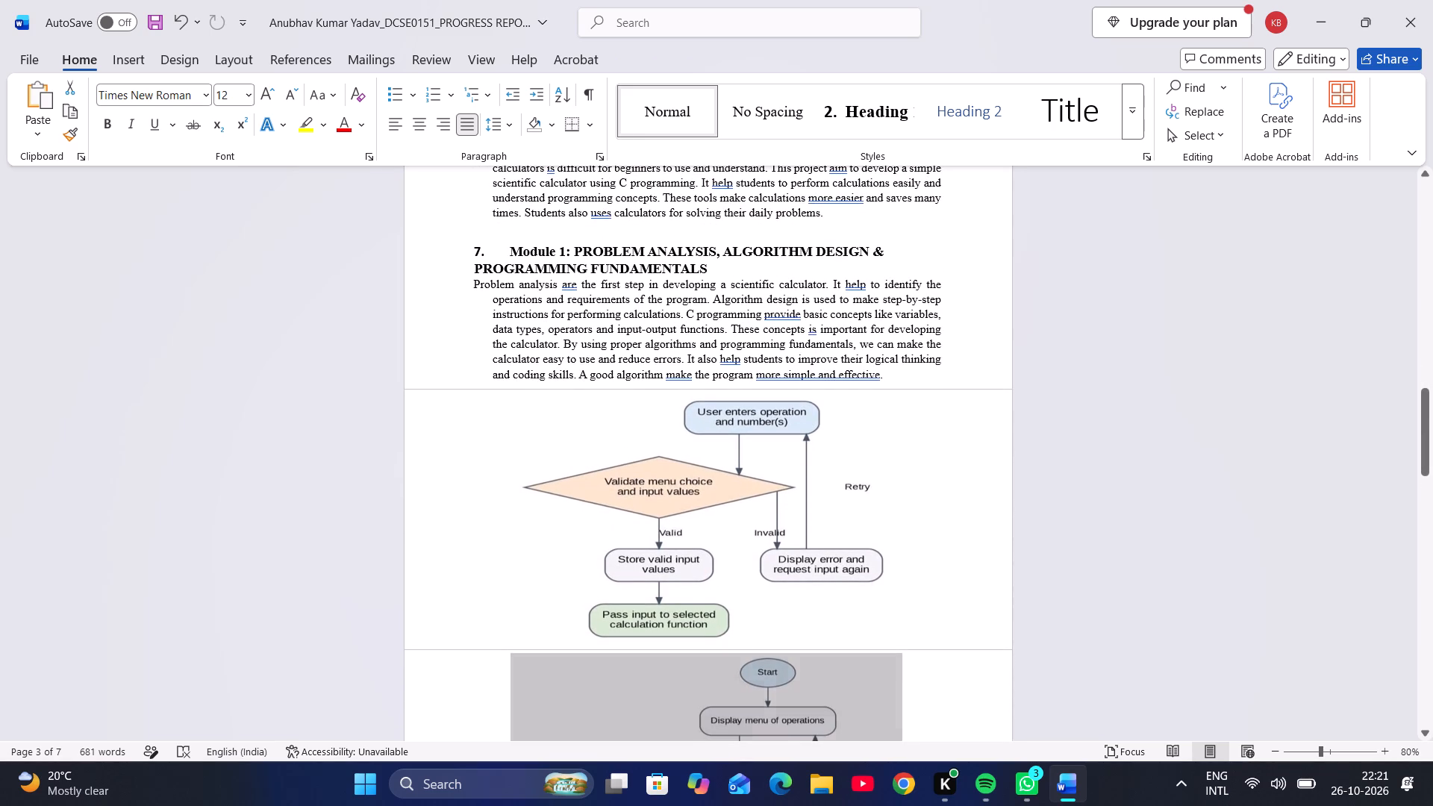
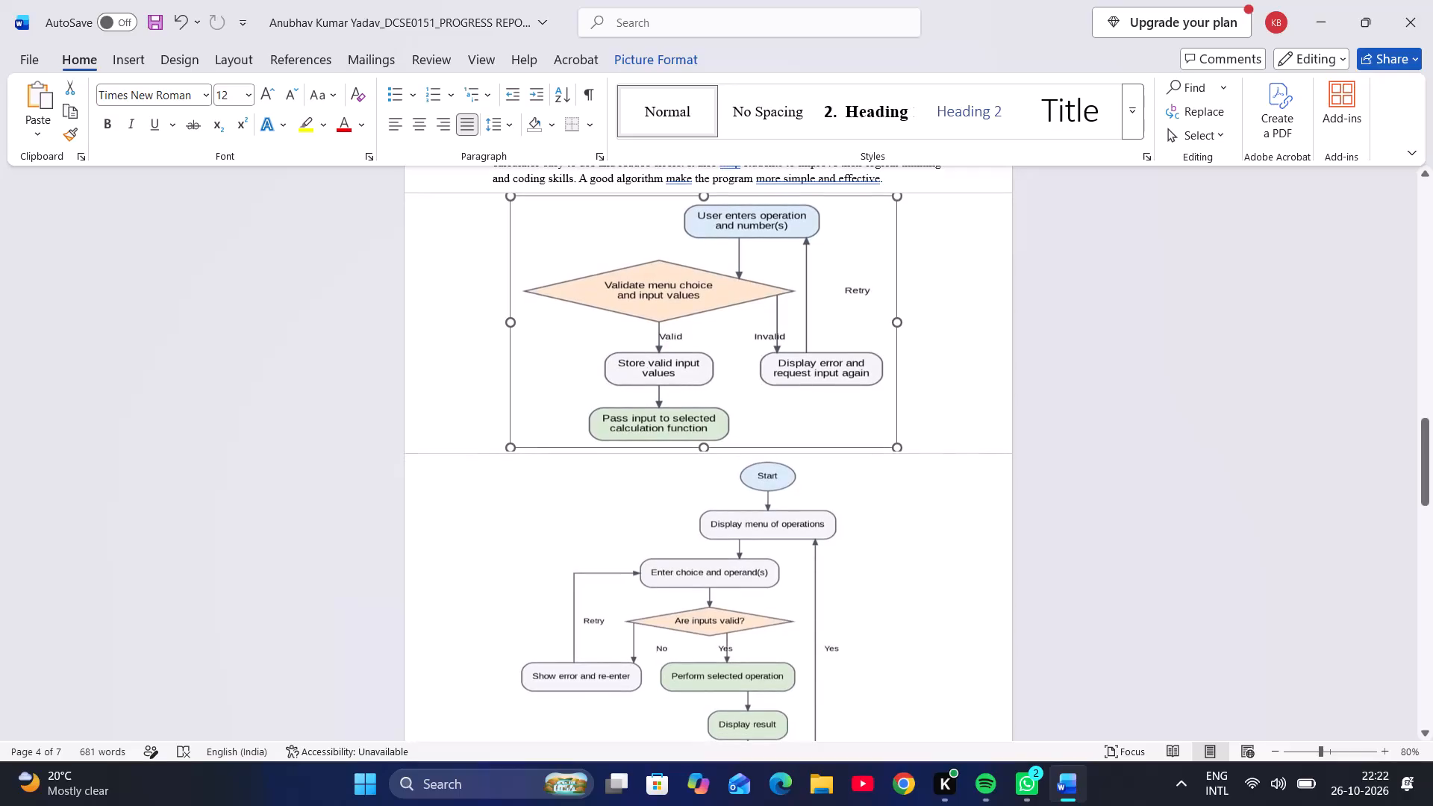
Close the Progress Report 2 document without saving its changes.
{"action": "left_click", "coordinate": [873, 487]}
{"action": "left_click", "coordinate": [1432, 14]}
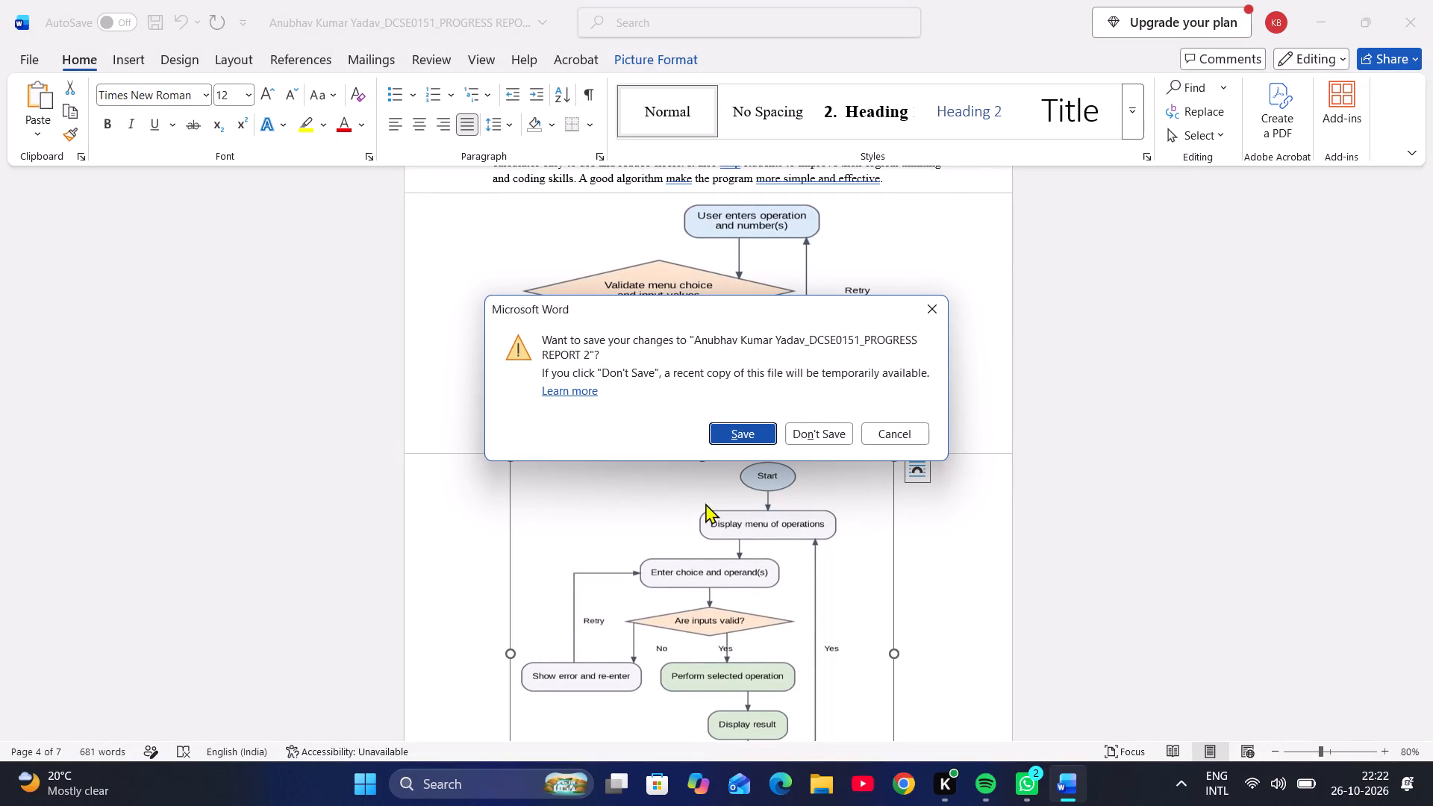
{"action": "left_click", "coordinate": [824, 440]}
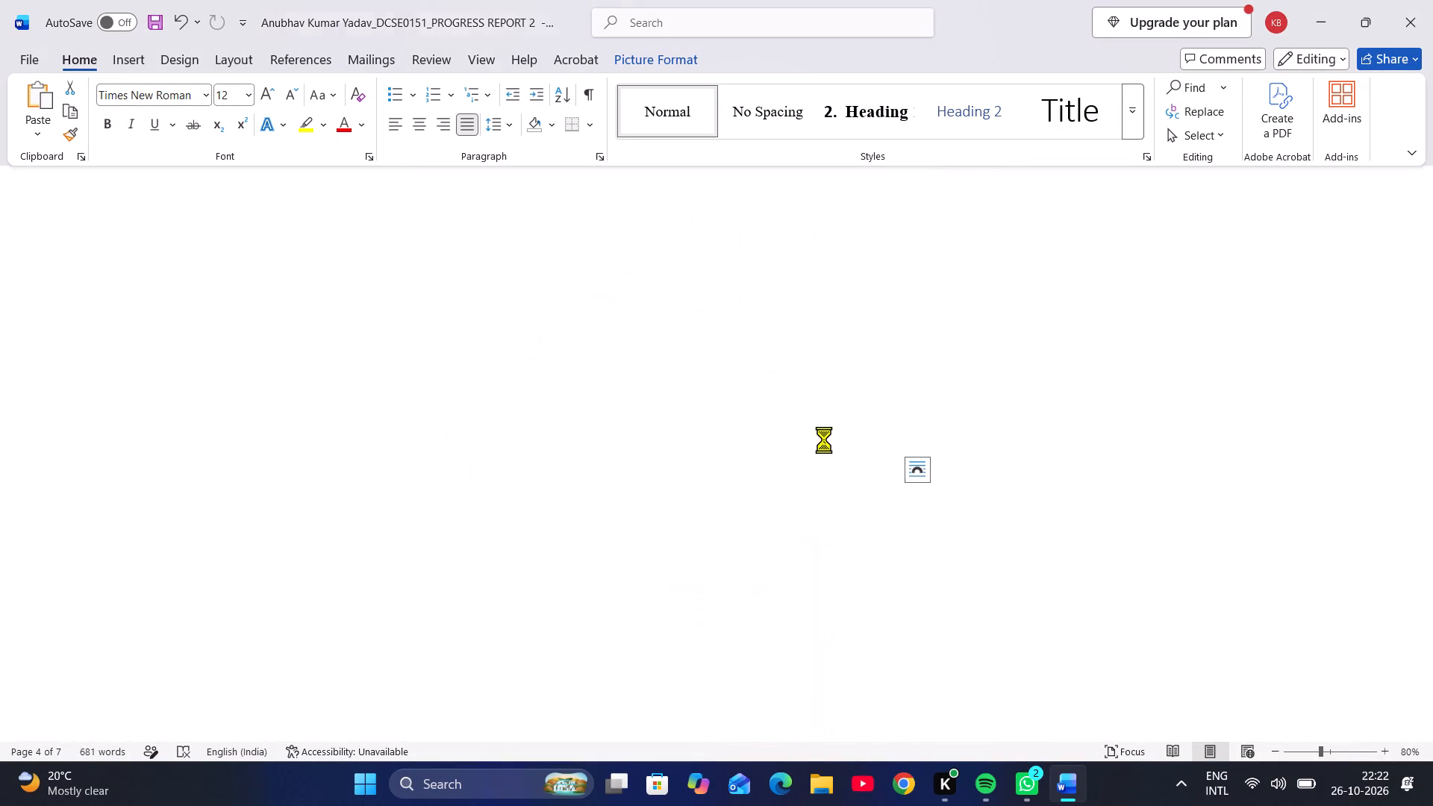
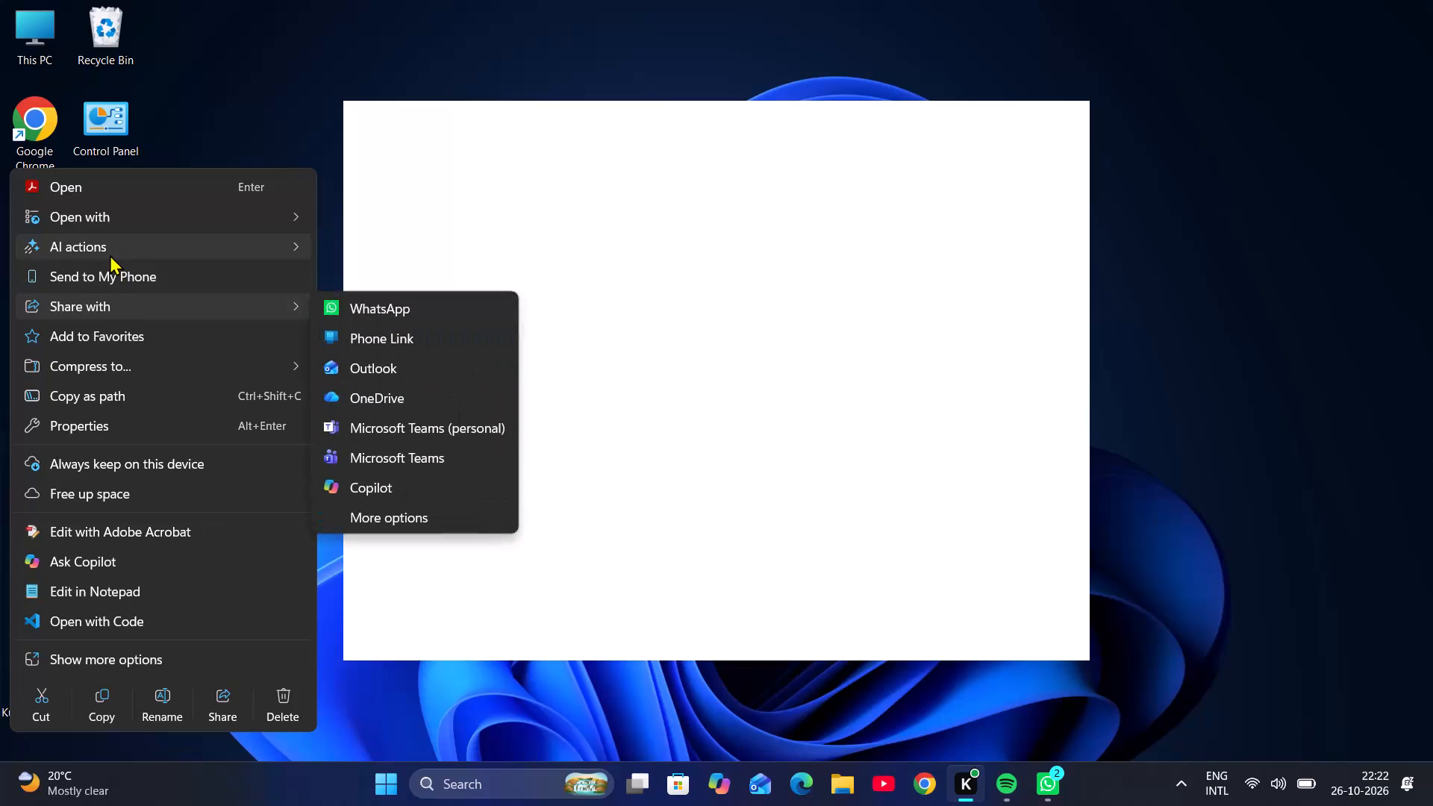
Open the desktop PDF file with Word, choosing it from the additional apps offered for .pdf files.
{"action": "left_click", "coordinate": [110, 218]}
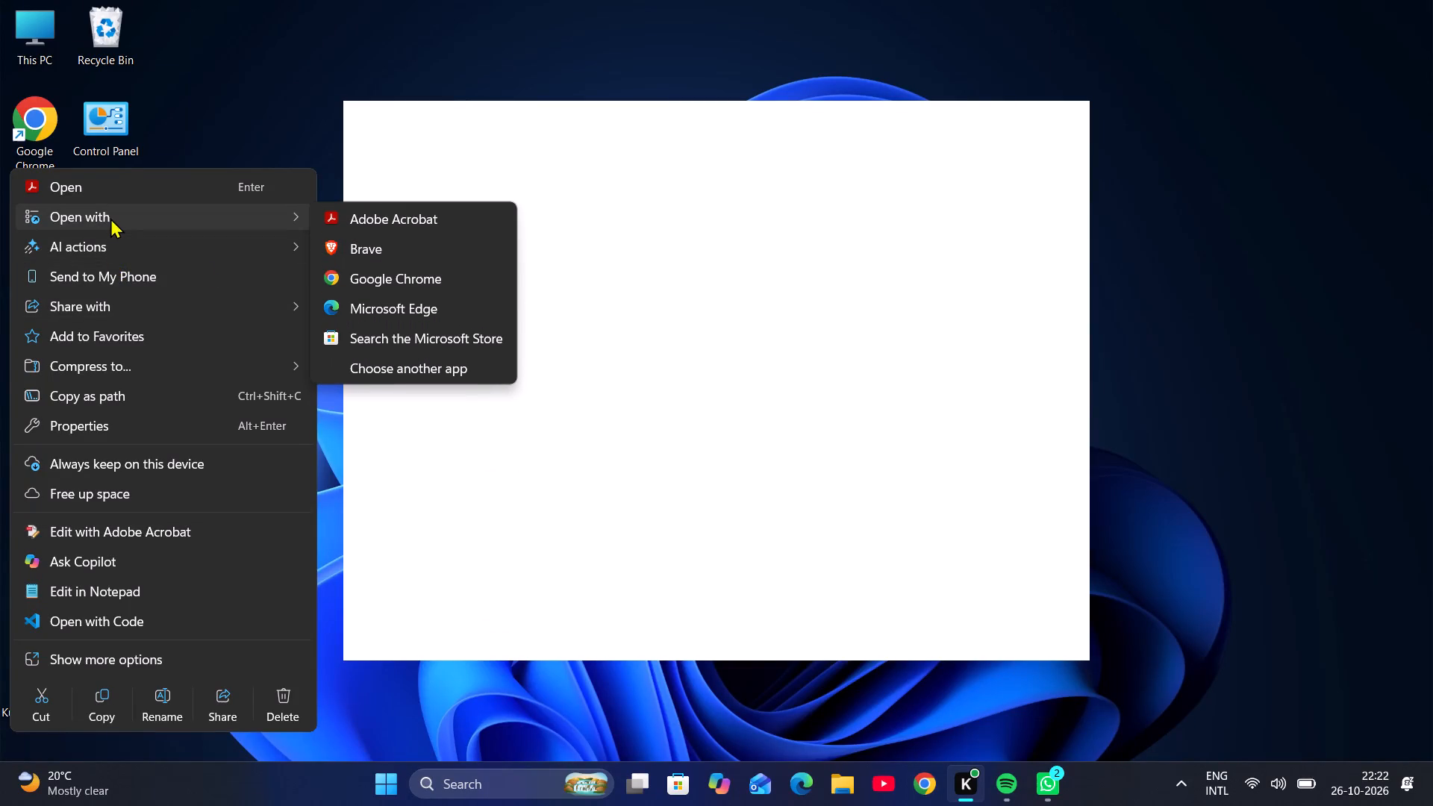
{"action": "left_click", "coordinate": [372, 363]}
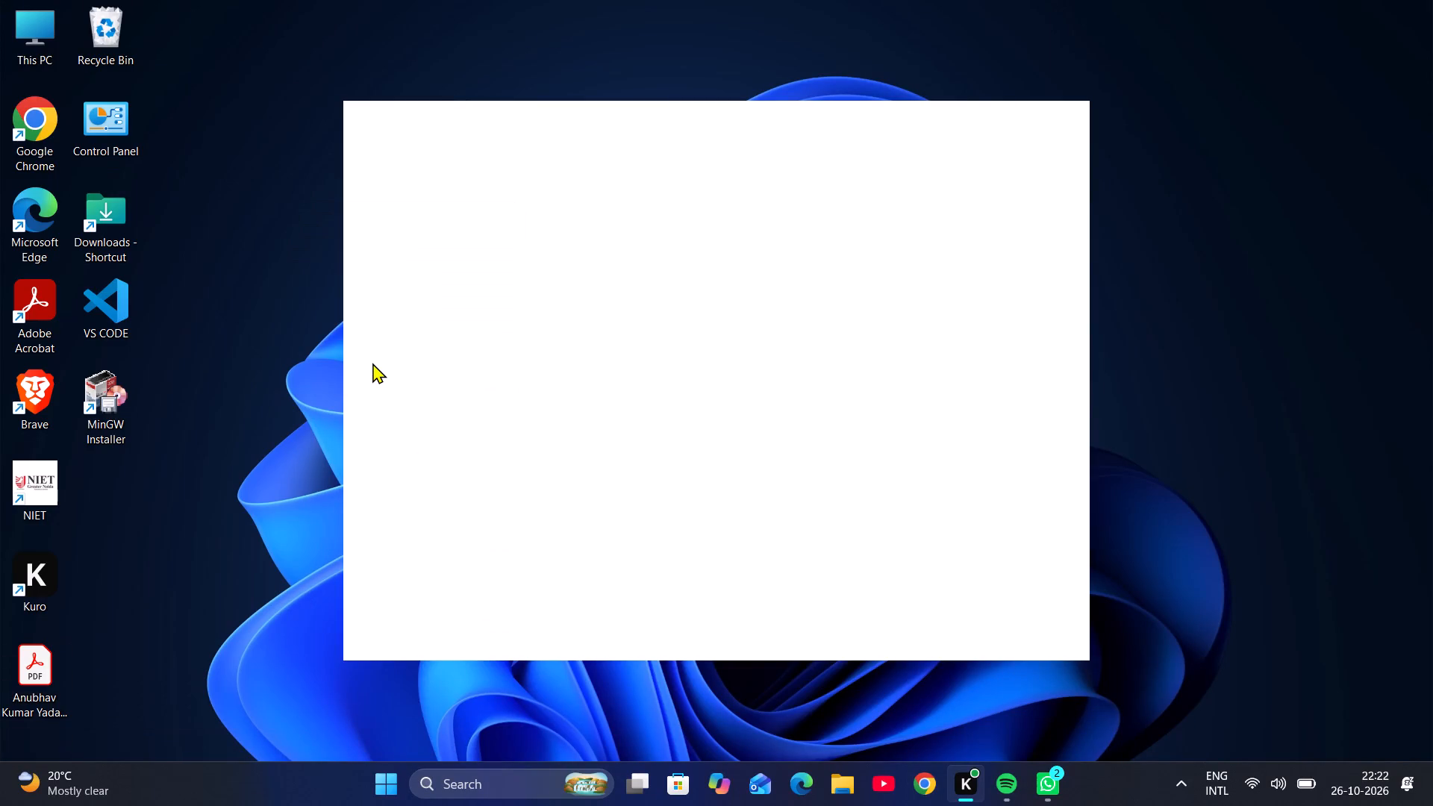
{"action": "scroll", "coordinate": [596, 469], "scroll_direction": "down", "scroll_amount": 3}
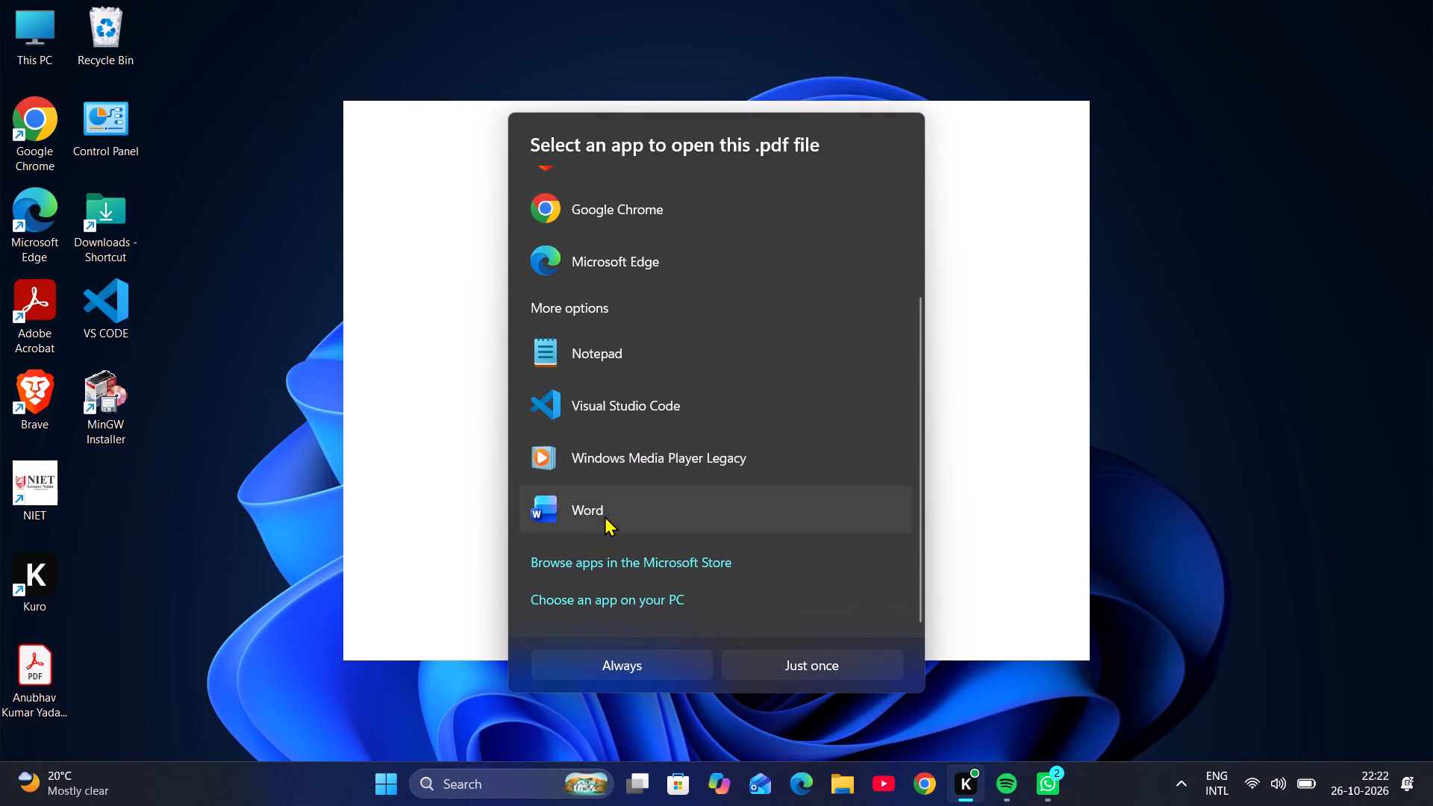
{"action": "left_click", "coordinate": [605, 515]}
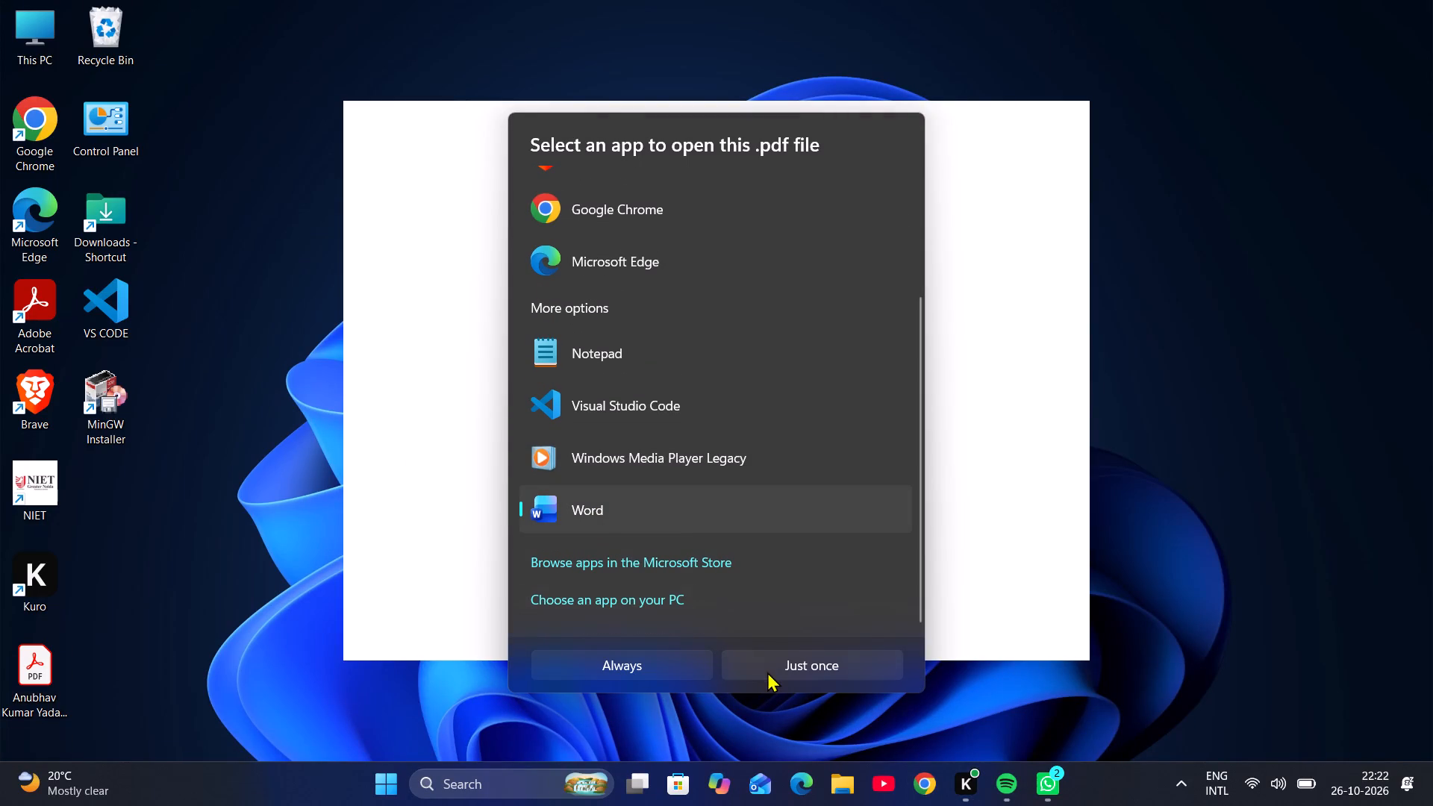
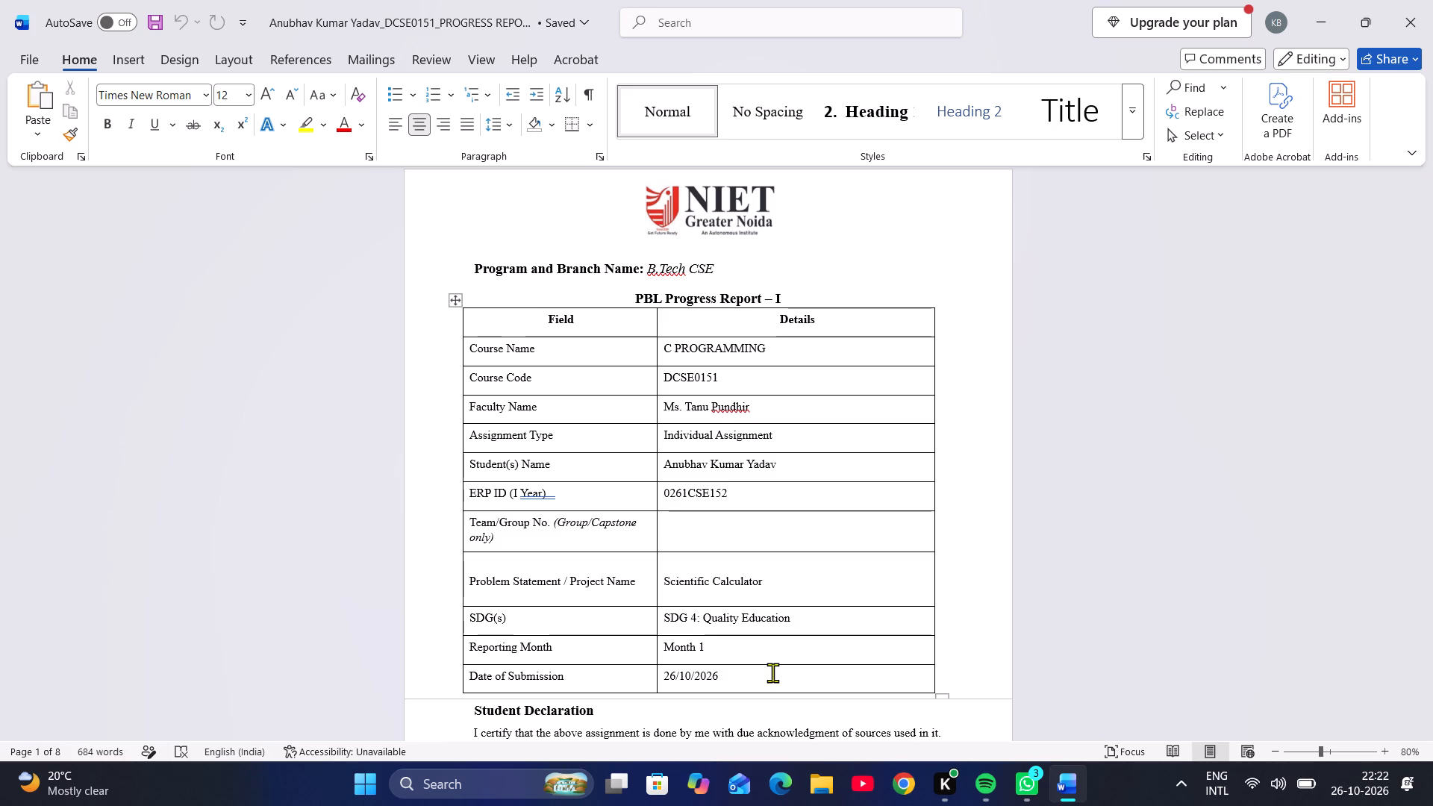
Examine the reopened progress report from the details table down to the Student Declaration, Student Details and Executive Summary sections.
{"action": "scroll", "coordinate": [772, 672], "scroll_direction": "down", "scroll_amount": 3}
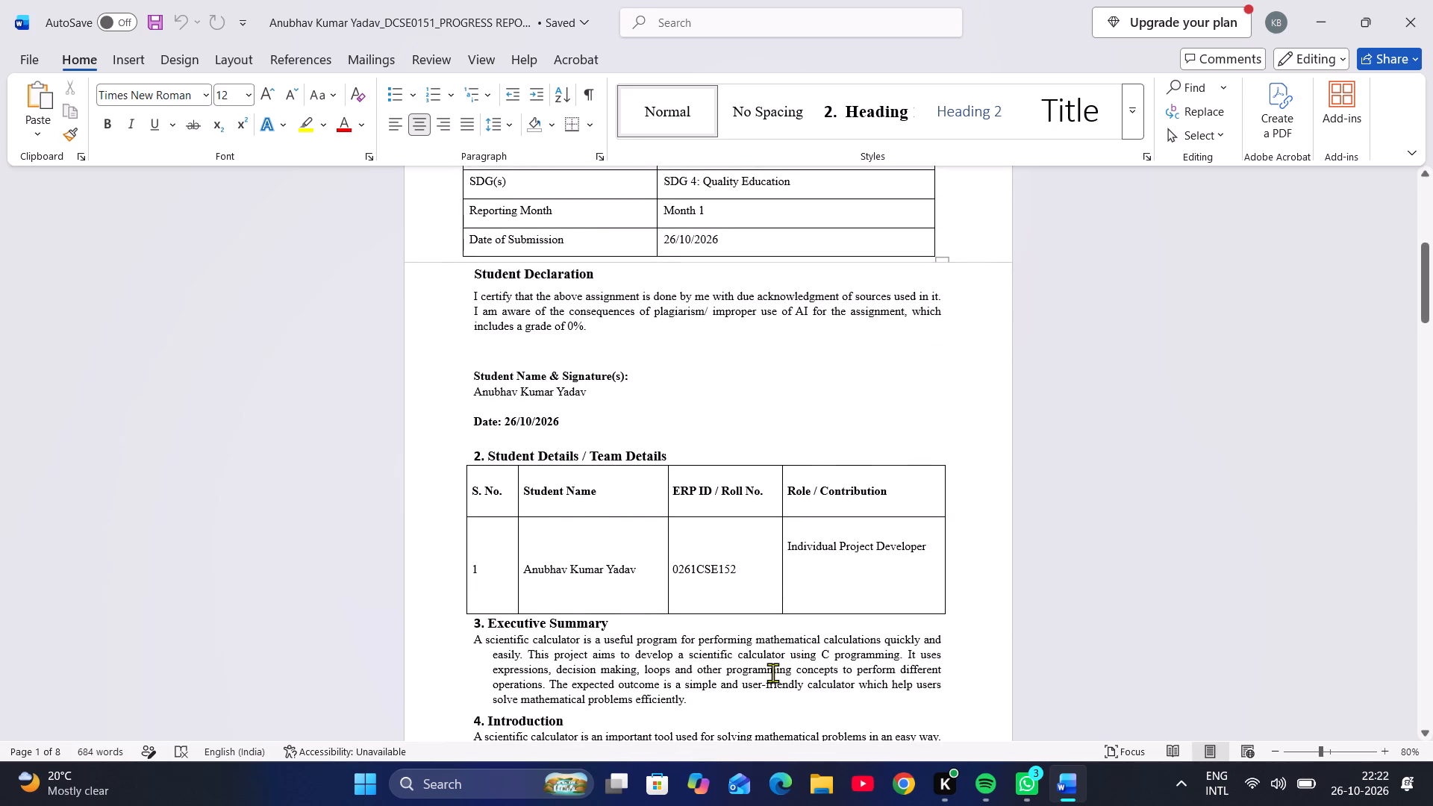
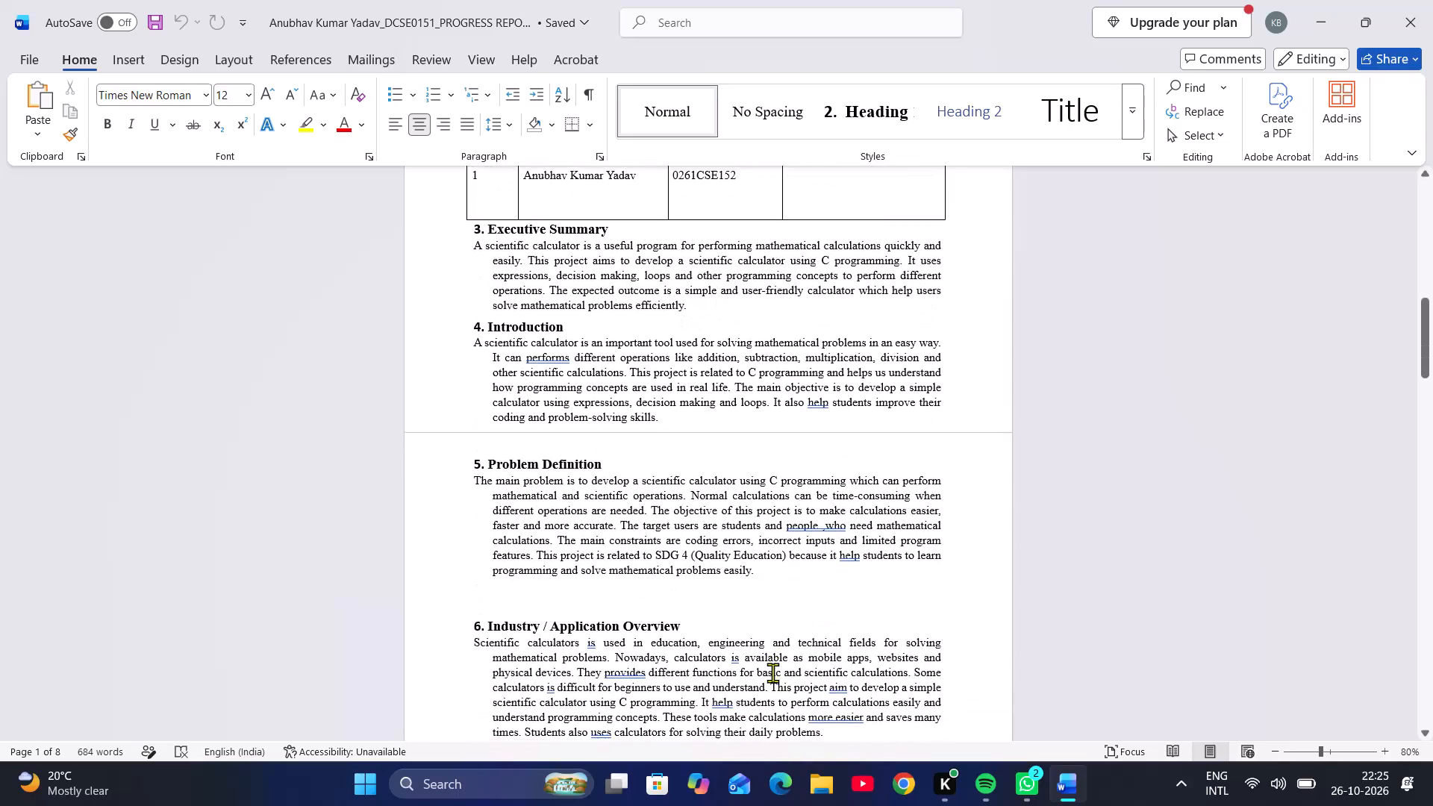
Examine the rest of the report, from Problem Definition through the Module 1 and Module 2 sections and their flowcharts.
{"action": "scroll", "coordinate": [772, 672], "scroll_direction": "down", "scroll_amount": 3}
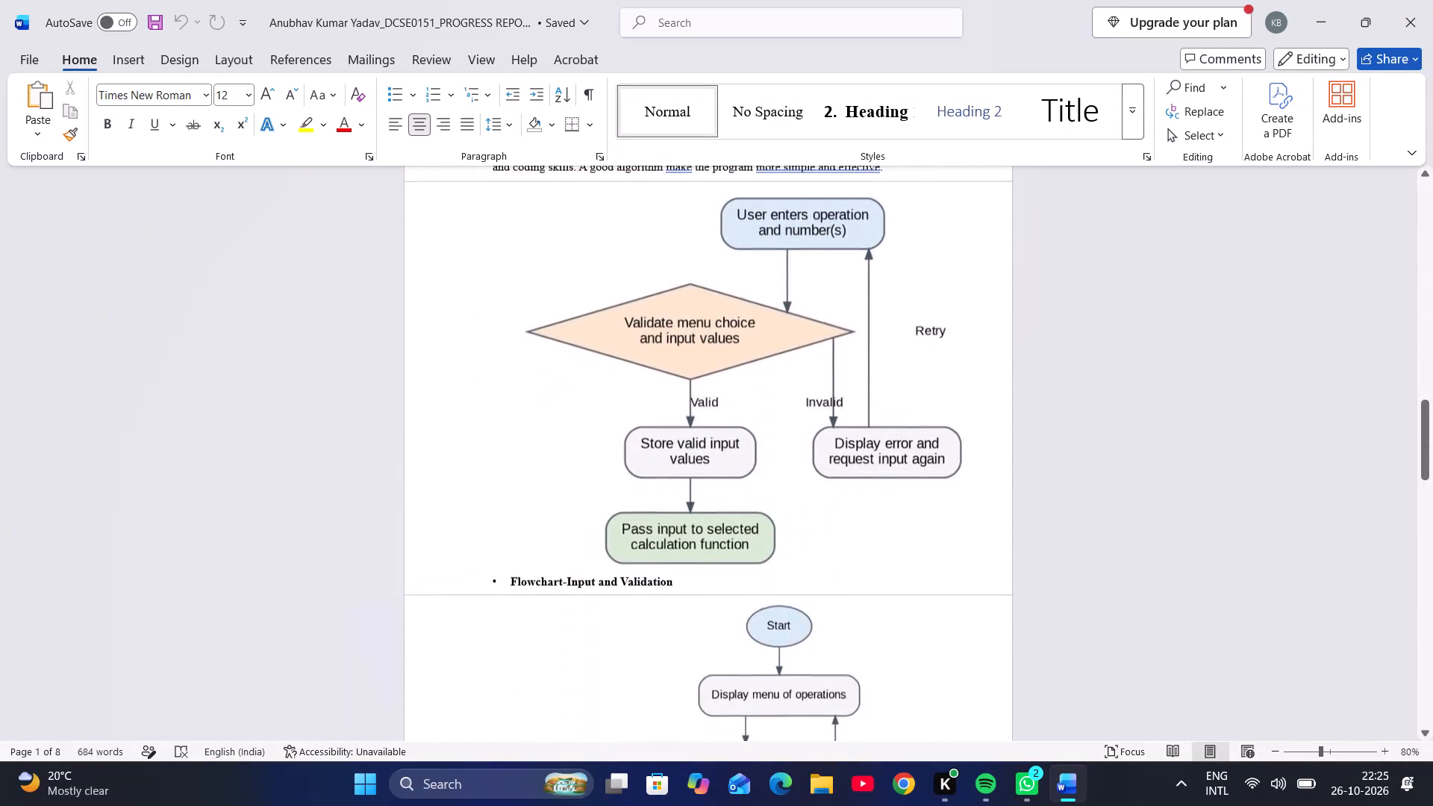
{"action": "scroll", "coordinate": [772, 672], "scroll_direction": "down", "scroll_amount": 9}
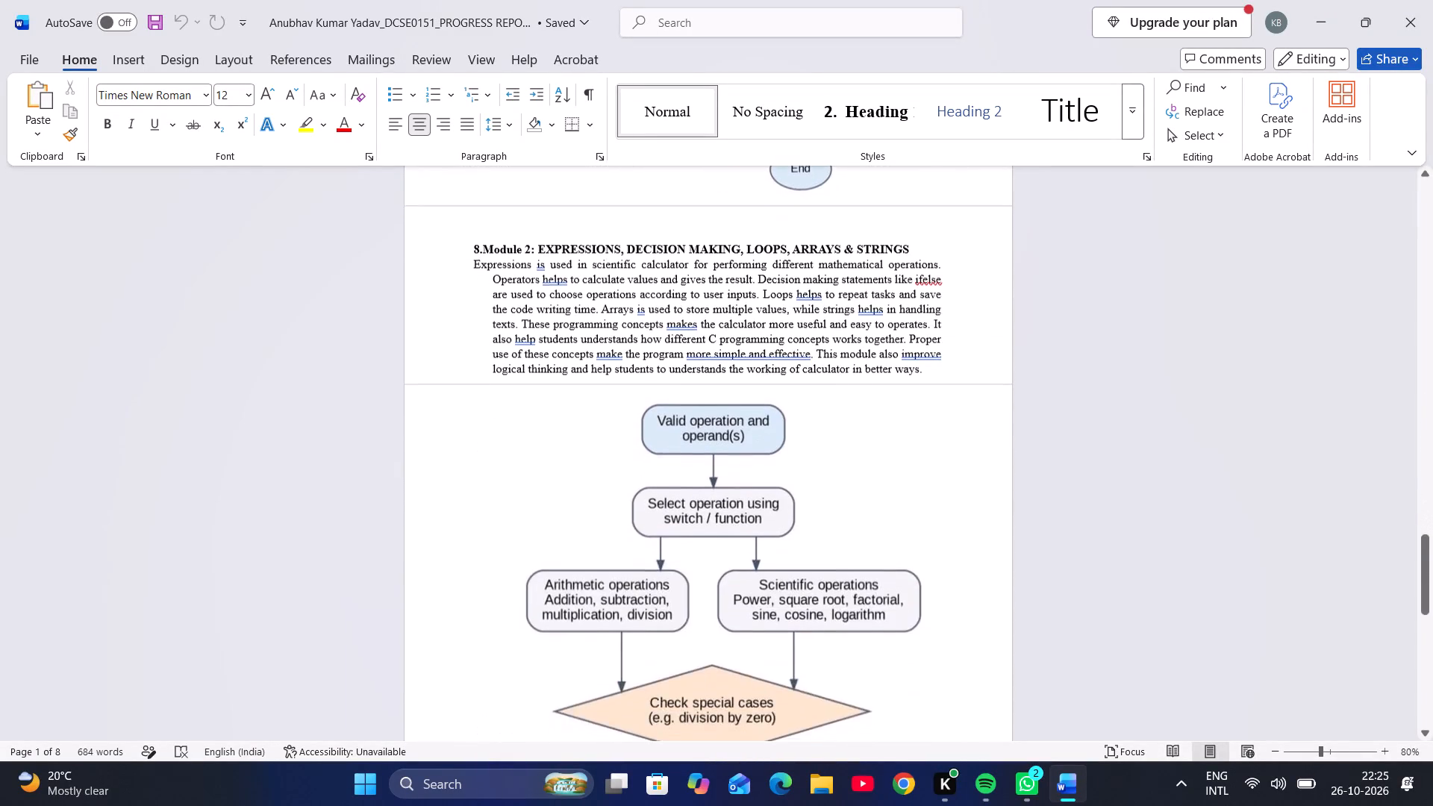
{"action": "scroll", "coordinate": [772, 672], "scroll_direction": "down", "scroll_amount": 12}
{"action": "scroll", "coordinate": [772, 672], "scroll_direction": "up", "scroll_amount": 1}
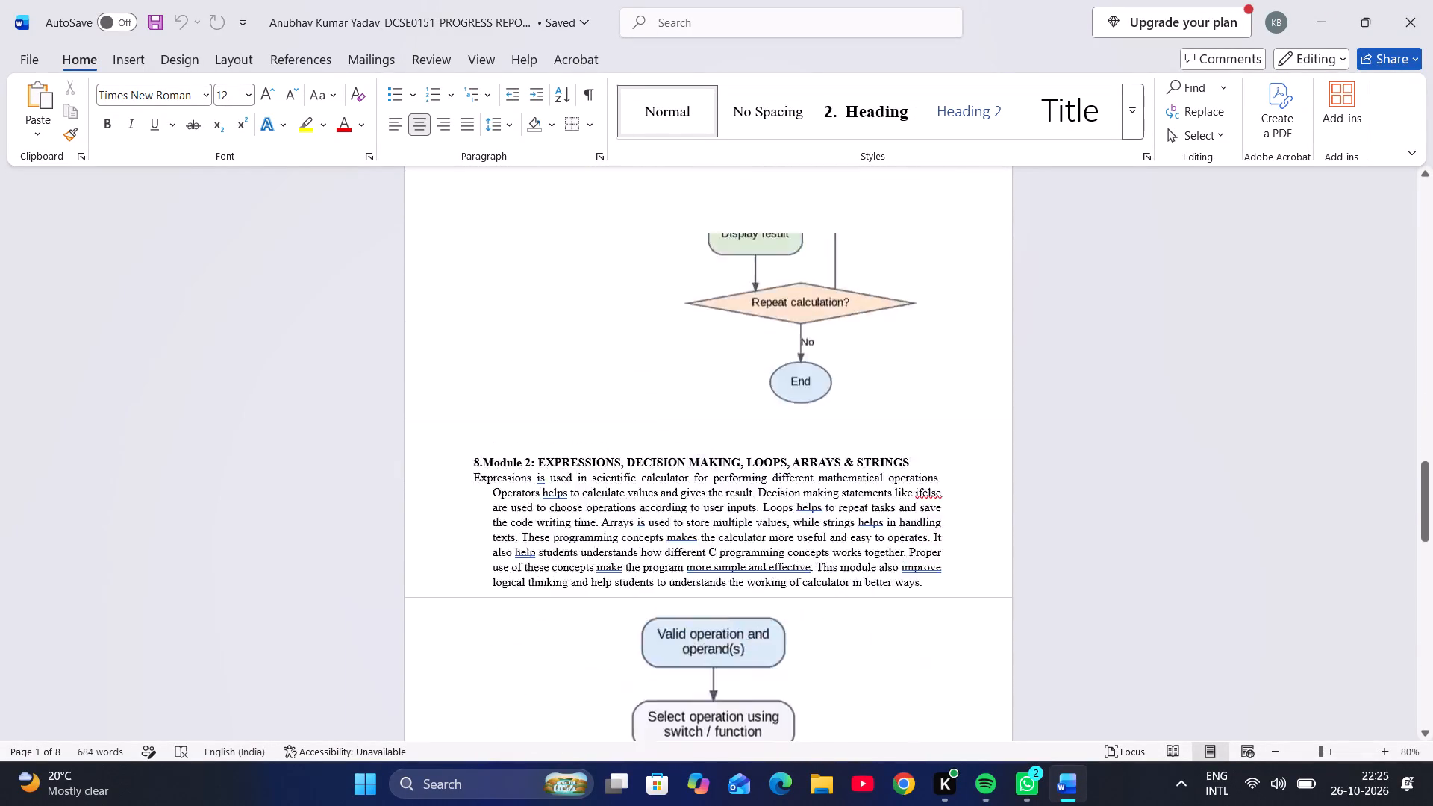
{"action": "scroll", "coordinate": [772, 672], "scroll_direction": "up", "scroll_amount": 2}
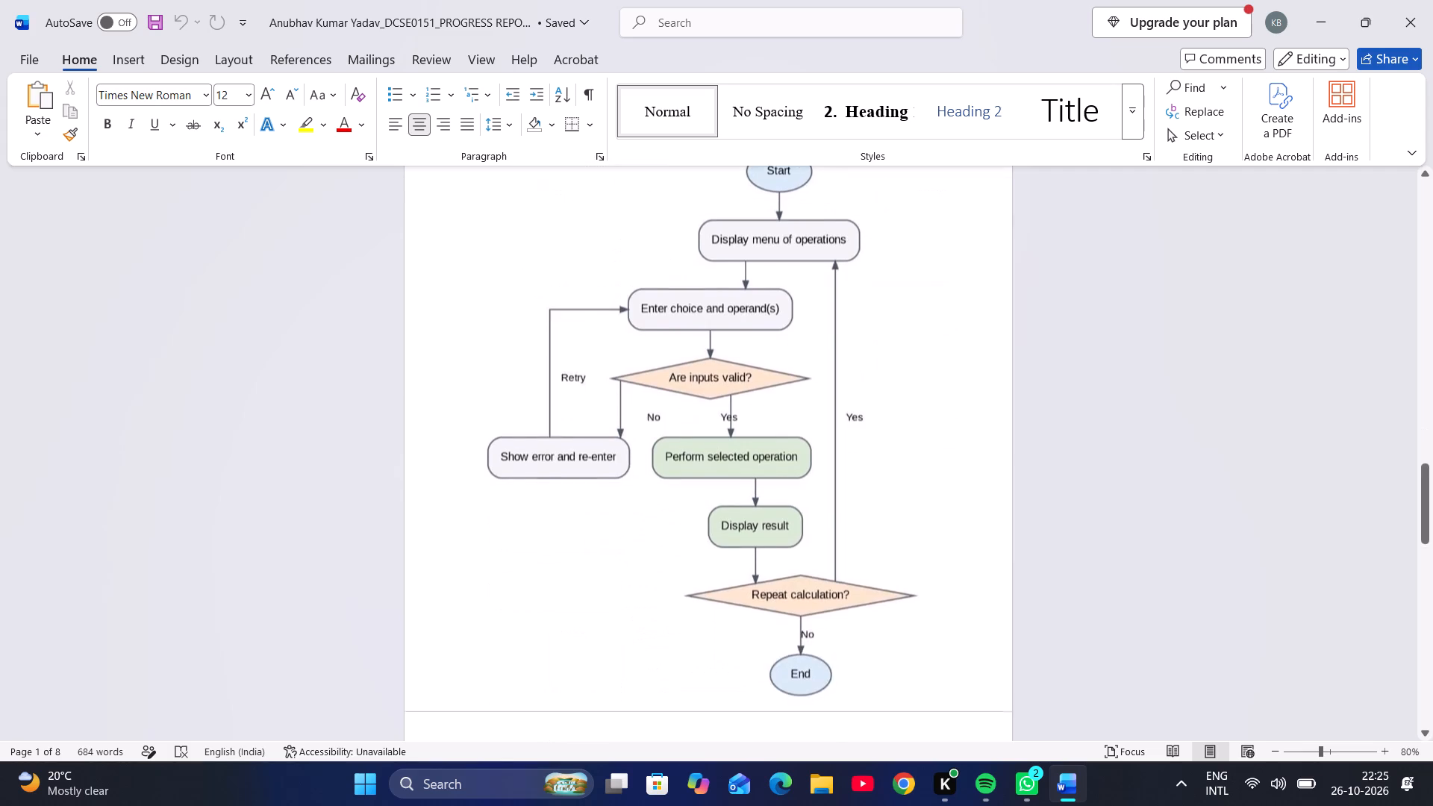
{"action": "scroll", "coordinate": [772, 672], "scroll_direction": "up", "scroll_amount": 1}
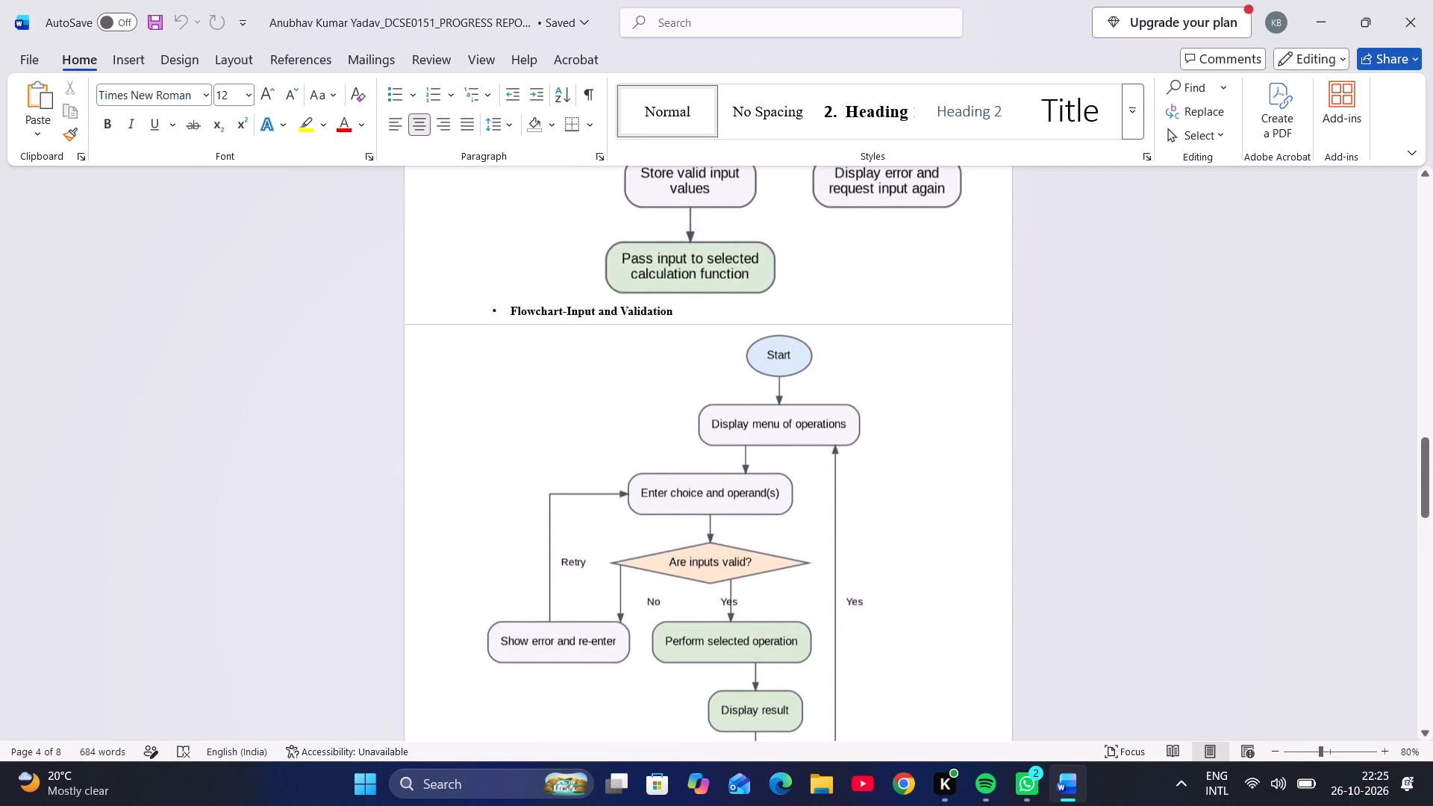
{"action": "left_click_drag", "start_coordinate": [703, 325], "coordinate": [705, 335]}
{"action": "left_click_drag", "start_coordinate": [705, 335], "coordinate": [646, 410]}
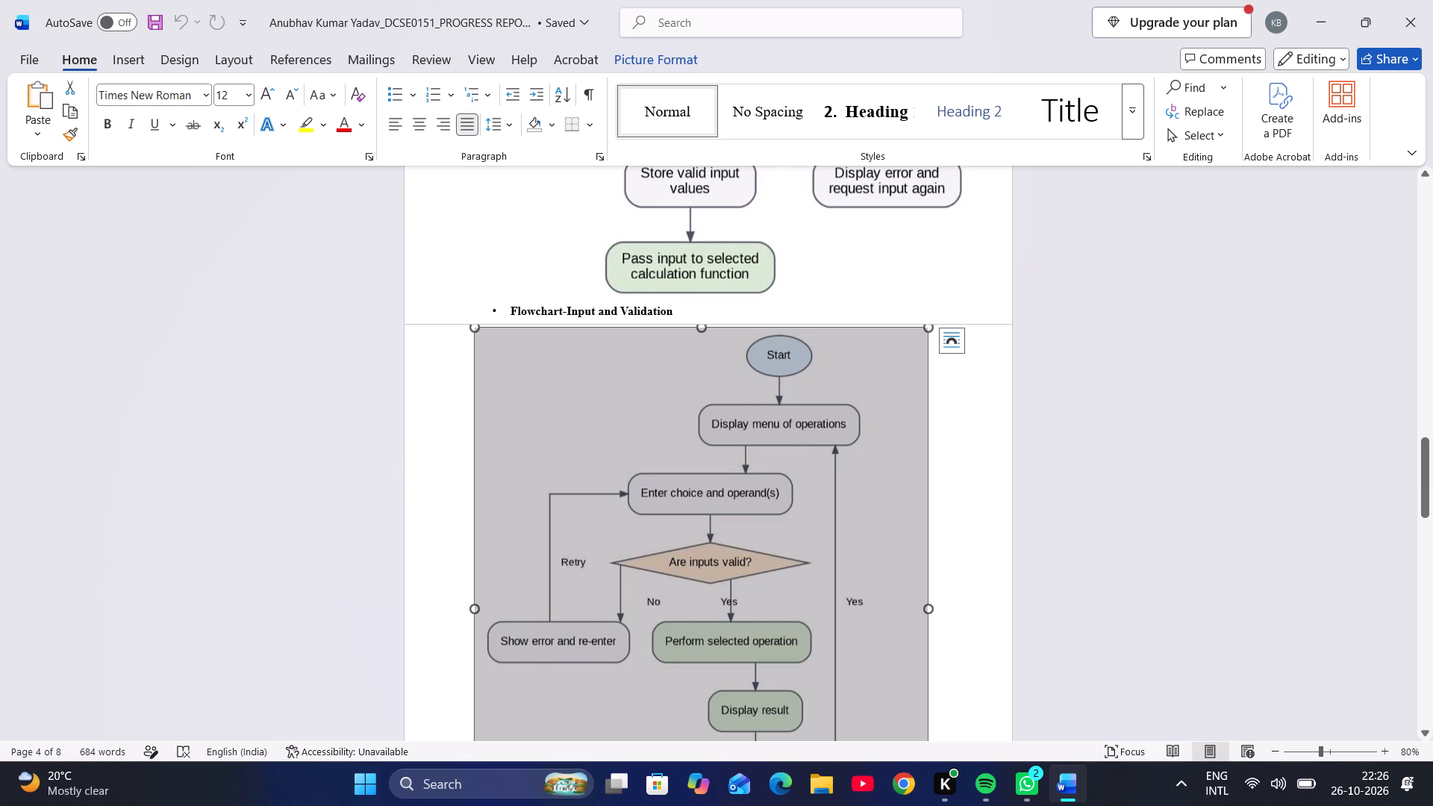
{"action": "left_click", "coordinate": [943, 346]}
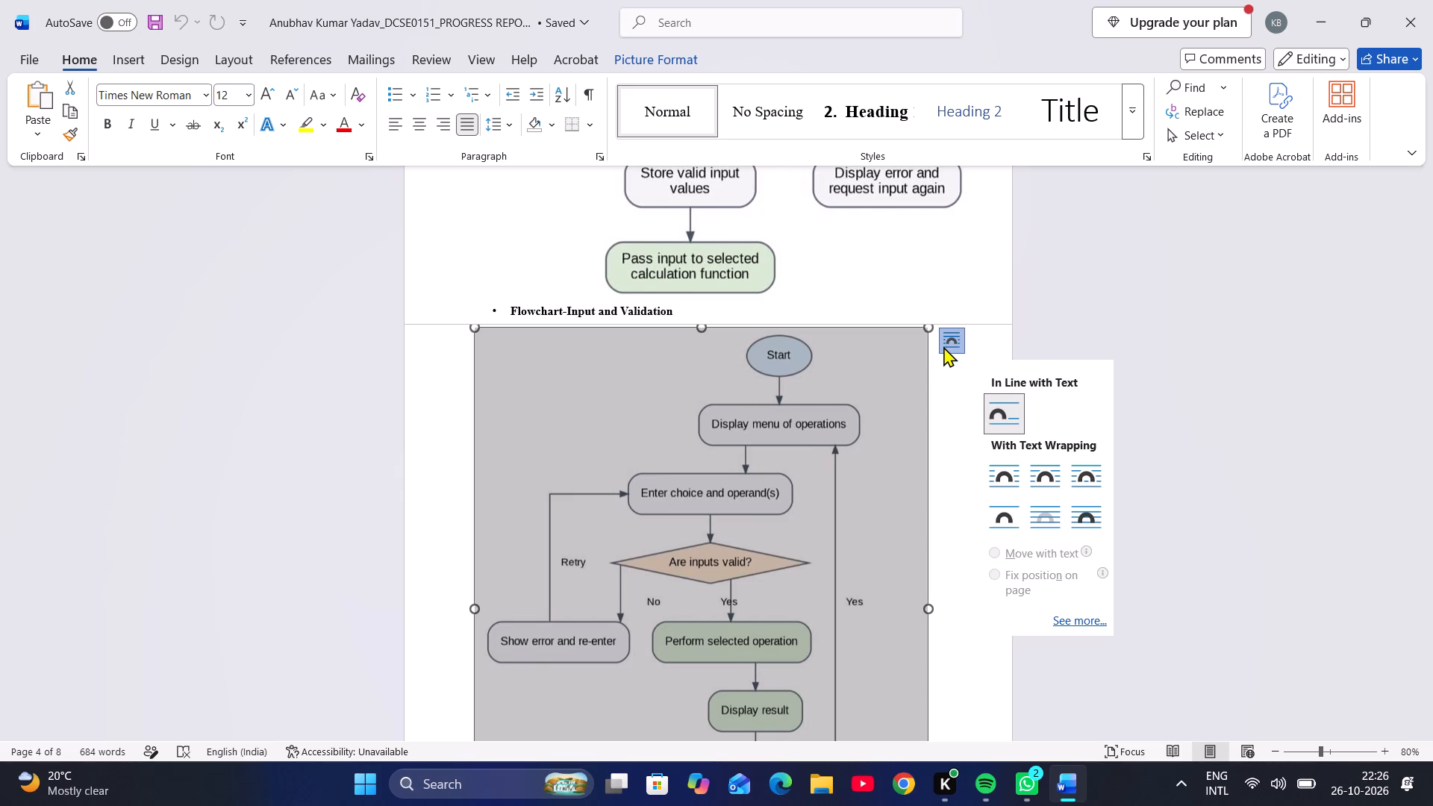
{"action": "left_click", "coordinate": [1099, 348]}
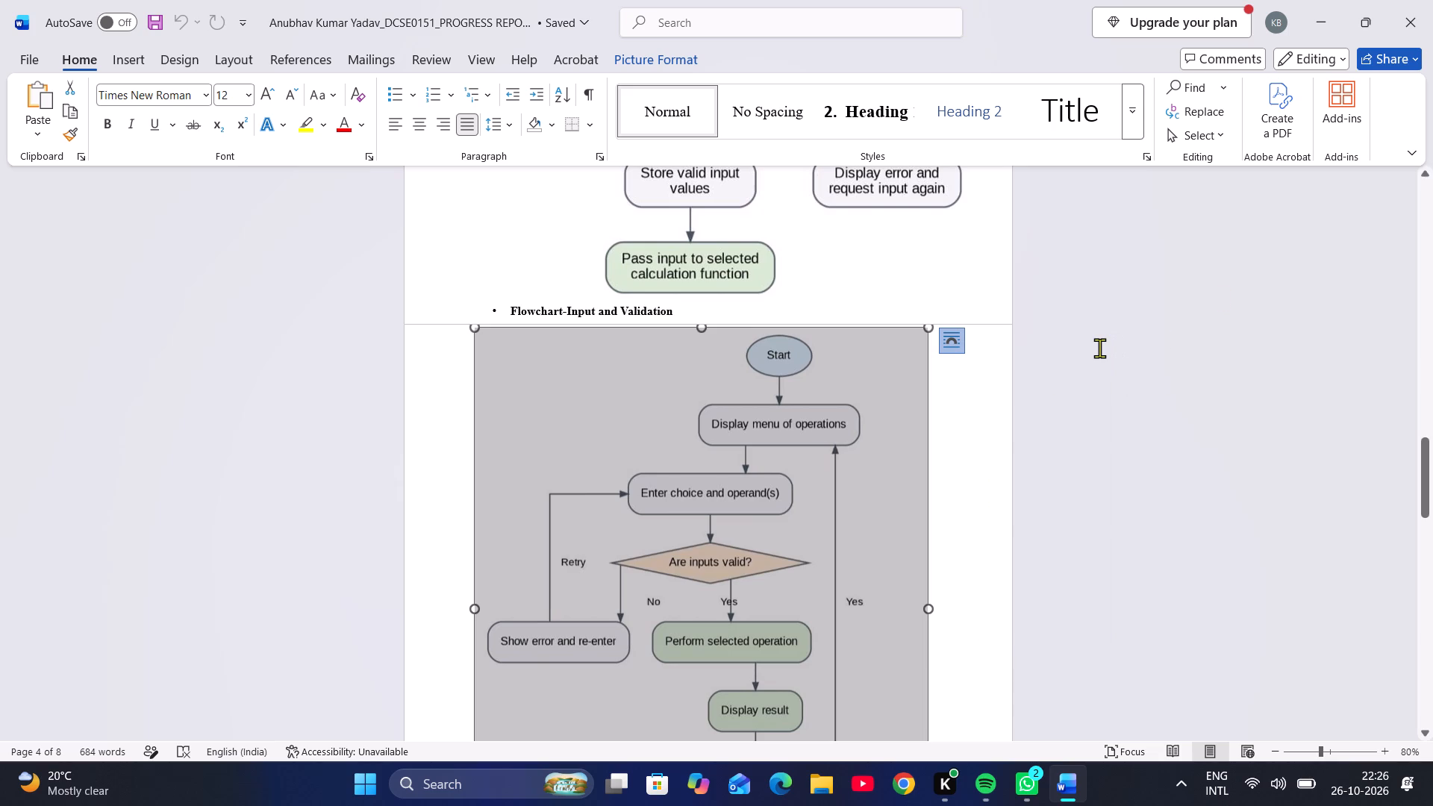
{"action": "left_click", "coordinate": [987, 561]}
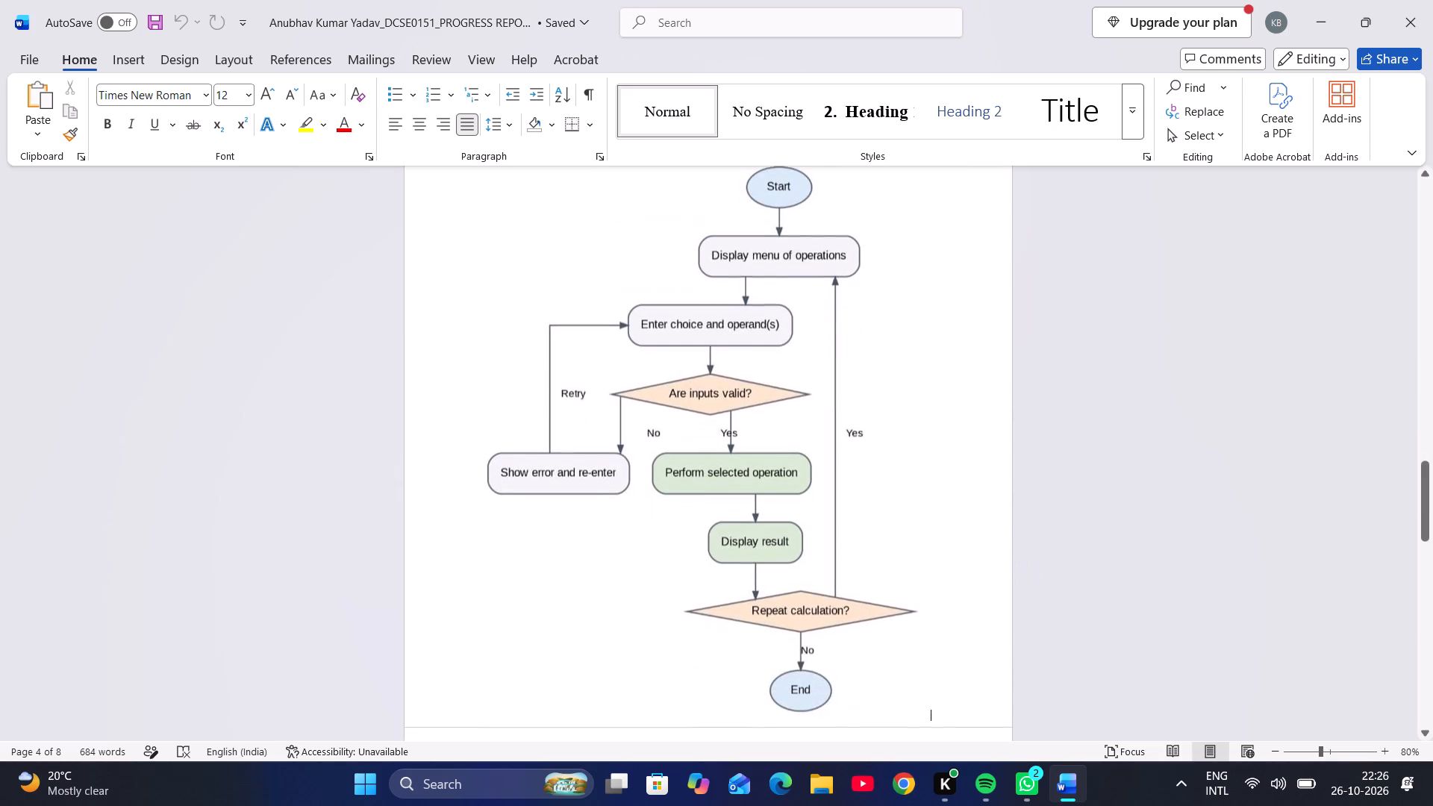
Delete the ampersand and its surrounding spaces between "Student Name" and "Signature(s)" in the Student Declaration section.
{"action": "scroll", "coordinate": [987, 561], "scroll_direction": "up", "scroll_amount": 4}
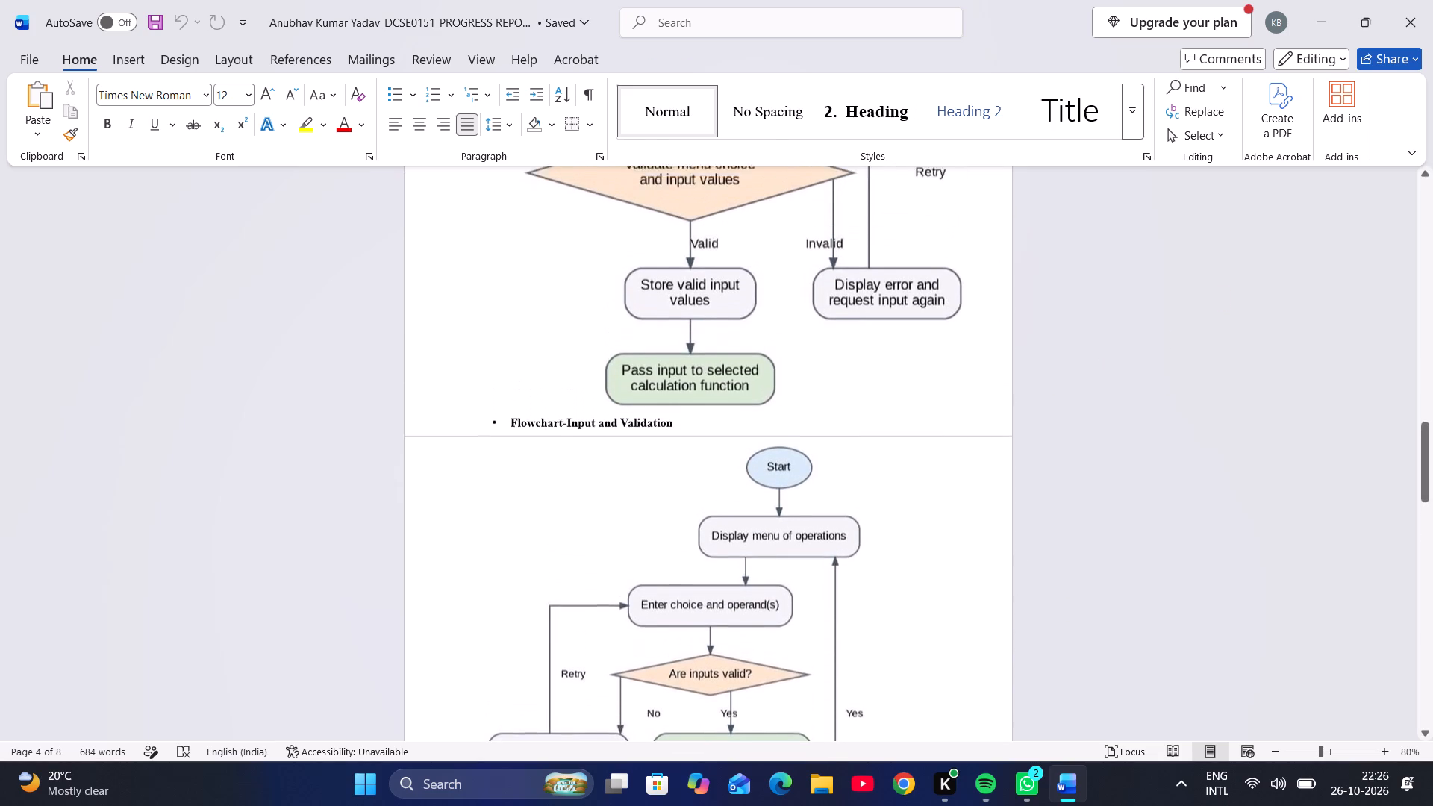
{"action": "scroll", "coordinate": [987, 561], "scroll_direction": "up", "scroll_amount": 6}
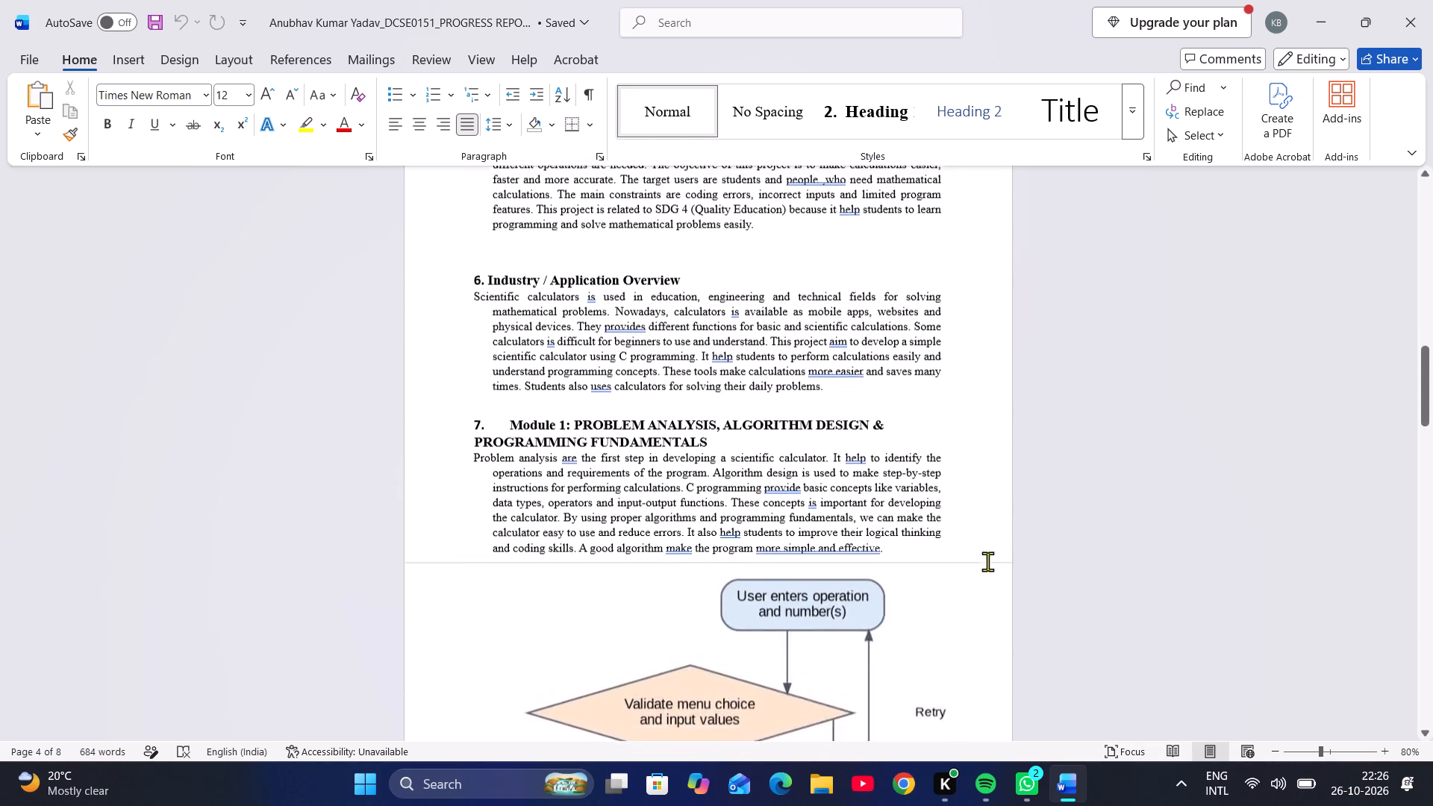
{"action": "scroll", "coordinate": [987, 561], "scroll_direction": "up", "scroll_amount": 5}
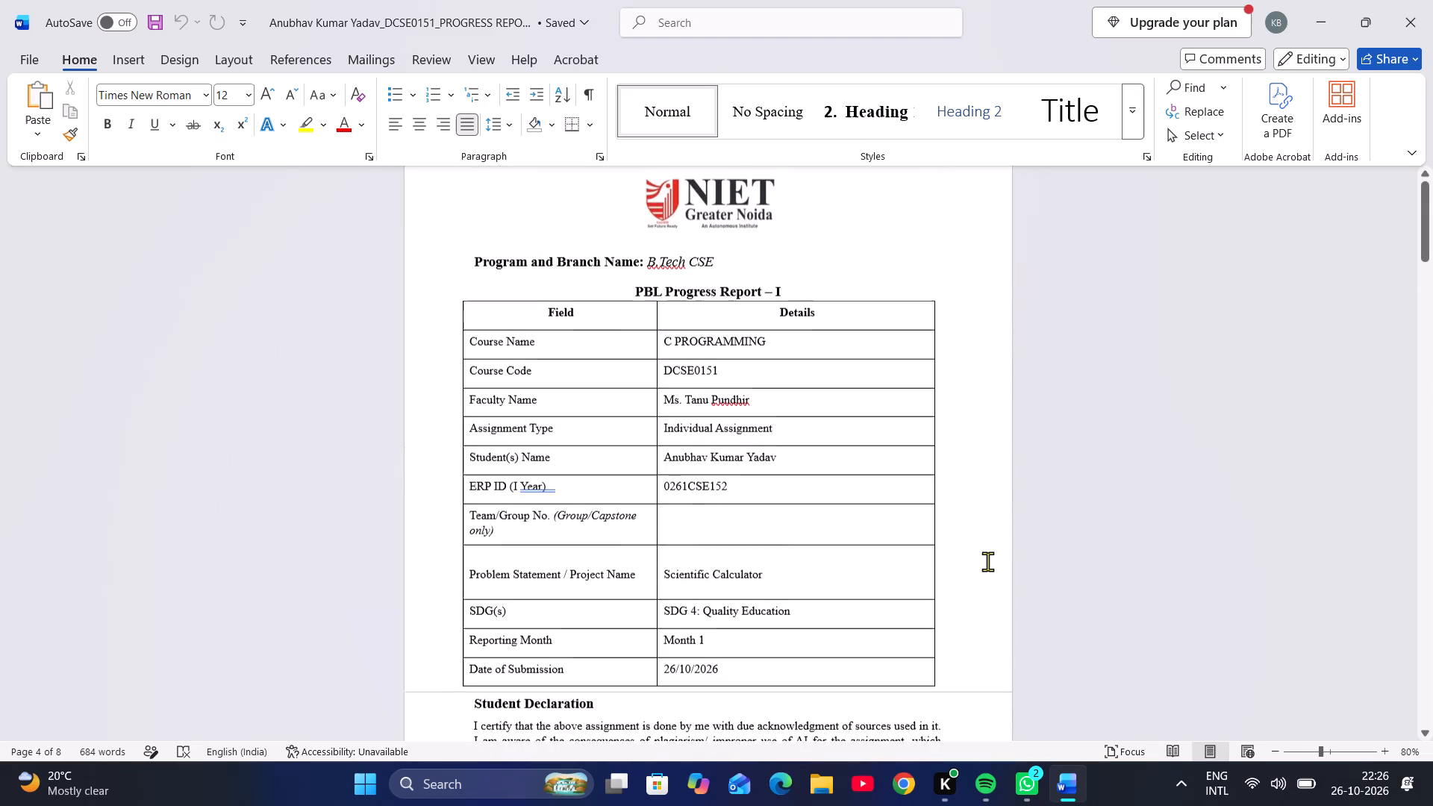
{"action": "scroll", "coordinate": [987, 561], "scroll_direction": "up", "scroll_amount": 1}
{"action": "scroll", "coordinate": [987, 561], "scroll_direction": "down", "scroll_amount": 4}
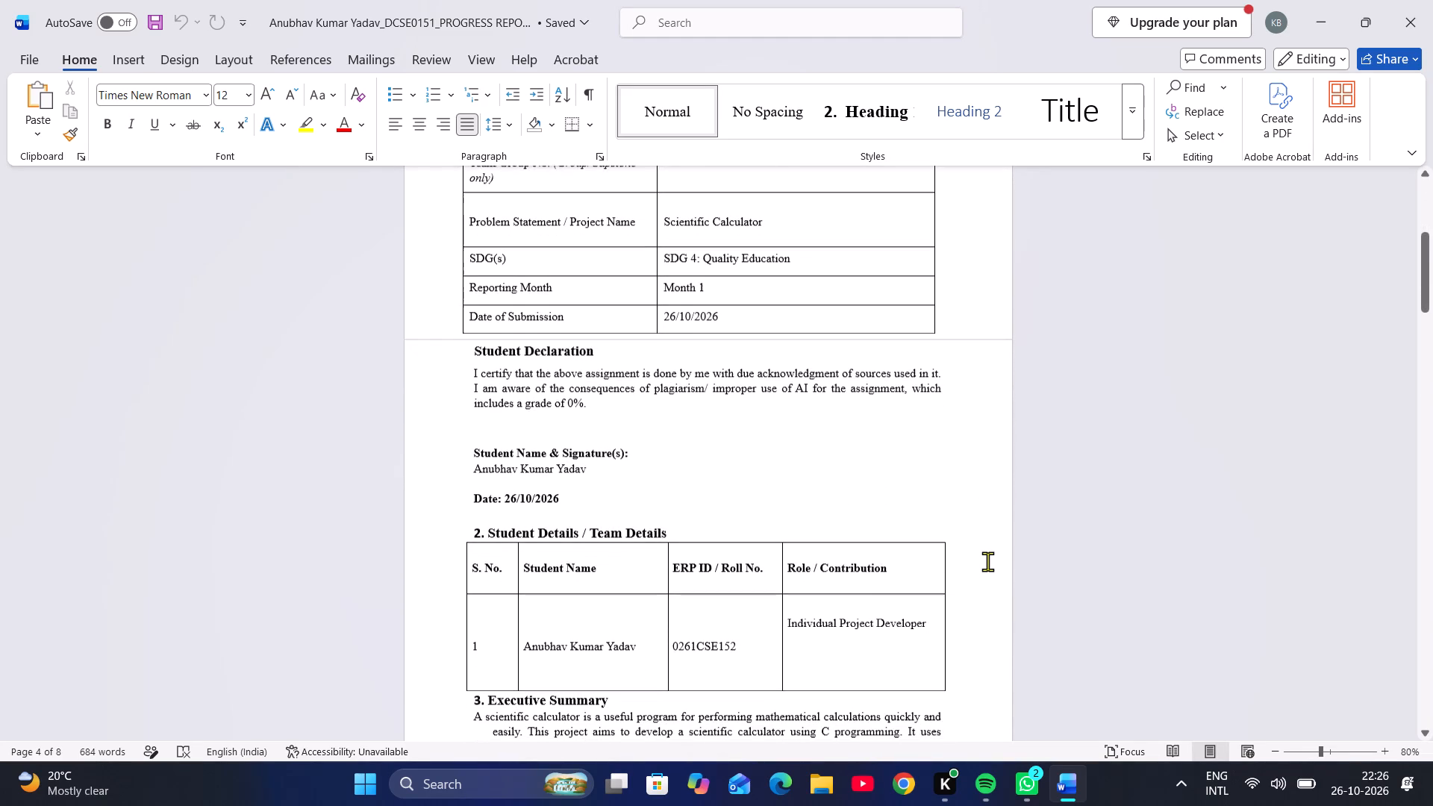
{"action": "left_click", "coordinate": [562, 456]}
{"action": "key", "text": "BackSpace"}
{"action": "key", "text": "BackSpace"}
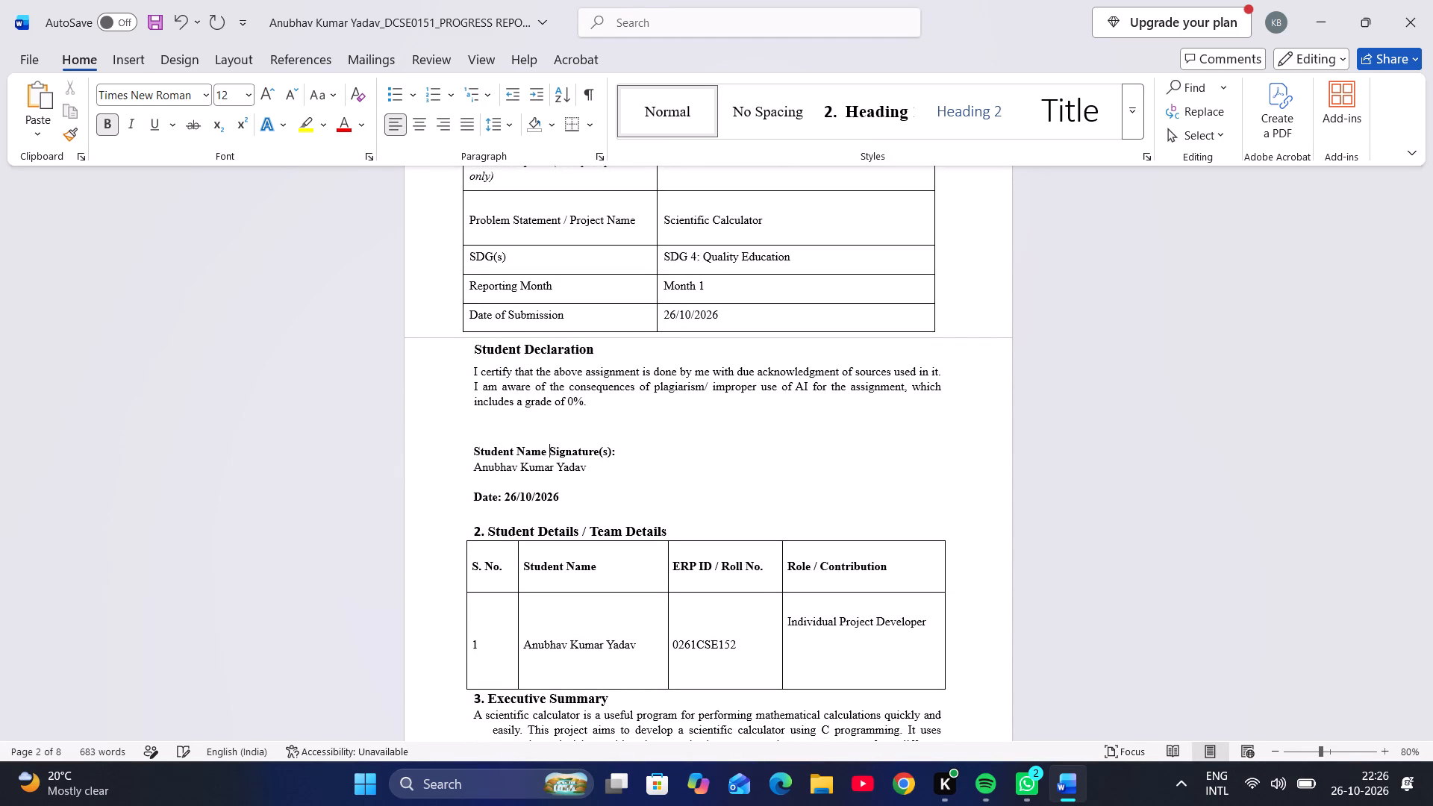
{"action": "key", "text": "BackSpace"}
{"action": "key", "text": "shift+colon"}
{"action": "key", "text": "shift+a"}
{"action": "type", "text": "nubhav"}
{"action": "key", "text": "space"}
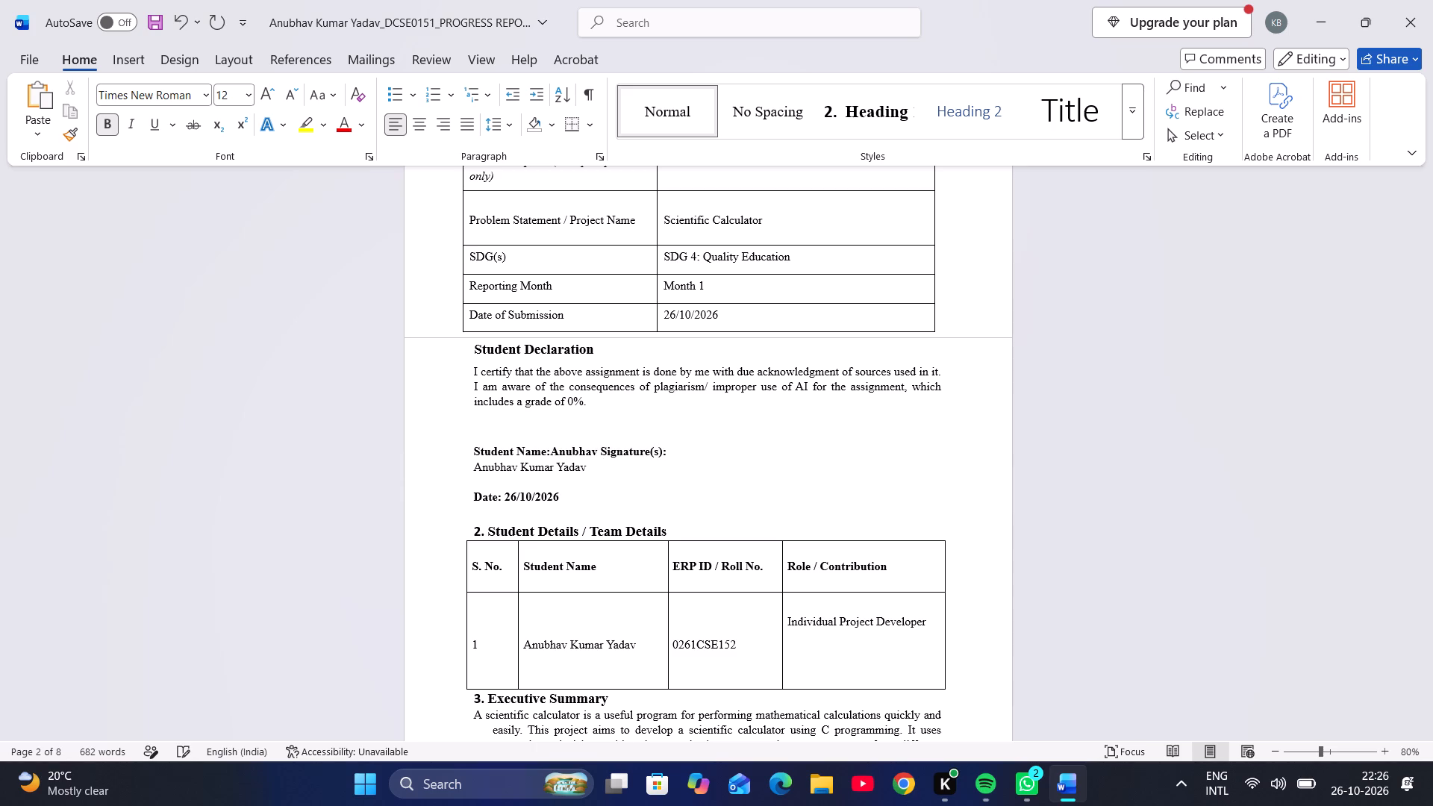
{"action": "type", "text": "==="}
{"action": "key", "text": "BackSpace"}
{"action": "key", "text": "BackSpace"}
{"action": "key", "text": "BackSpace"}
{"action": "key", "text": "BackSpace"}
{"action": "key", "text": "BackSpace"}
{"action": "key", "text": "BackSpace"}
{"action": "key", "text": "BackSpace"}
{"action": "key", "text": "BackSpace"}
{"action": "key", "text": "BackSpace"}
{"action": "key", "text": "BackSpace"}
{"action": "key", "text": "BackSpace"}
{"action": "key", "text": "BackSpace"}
Replace "Name" before "Signature(s)" with "Name:" followed by the student's full name.
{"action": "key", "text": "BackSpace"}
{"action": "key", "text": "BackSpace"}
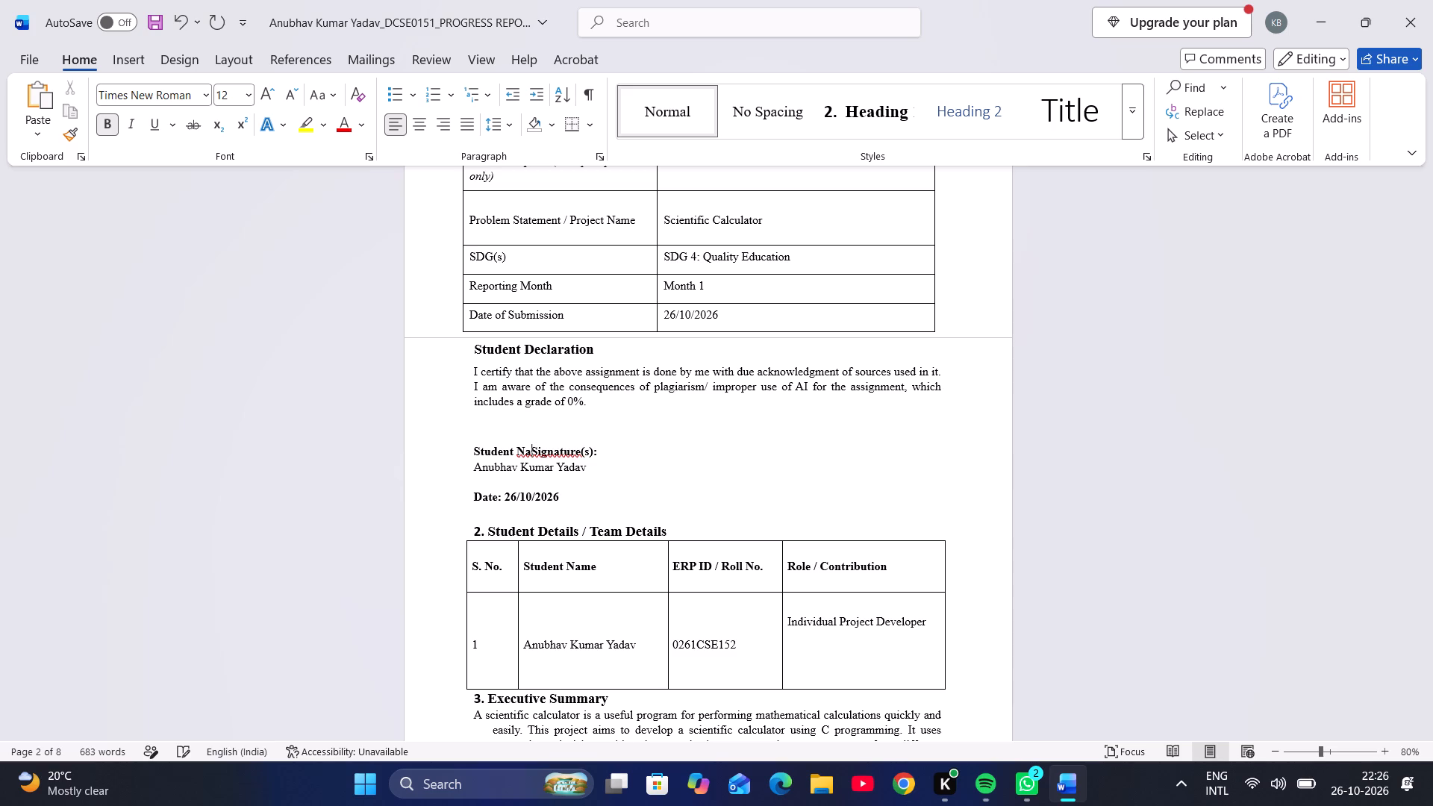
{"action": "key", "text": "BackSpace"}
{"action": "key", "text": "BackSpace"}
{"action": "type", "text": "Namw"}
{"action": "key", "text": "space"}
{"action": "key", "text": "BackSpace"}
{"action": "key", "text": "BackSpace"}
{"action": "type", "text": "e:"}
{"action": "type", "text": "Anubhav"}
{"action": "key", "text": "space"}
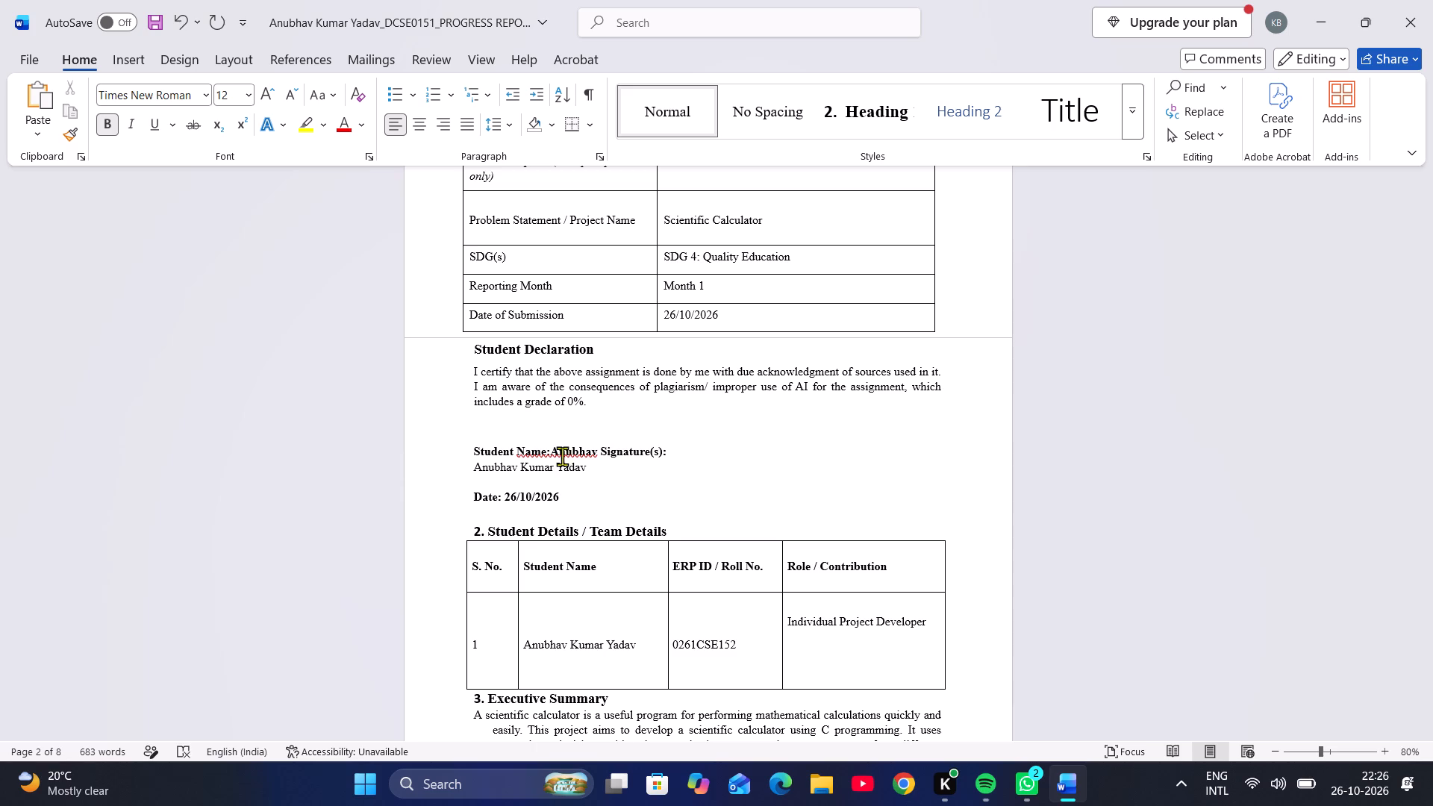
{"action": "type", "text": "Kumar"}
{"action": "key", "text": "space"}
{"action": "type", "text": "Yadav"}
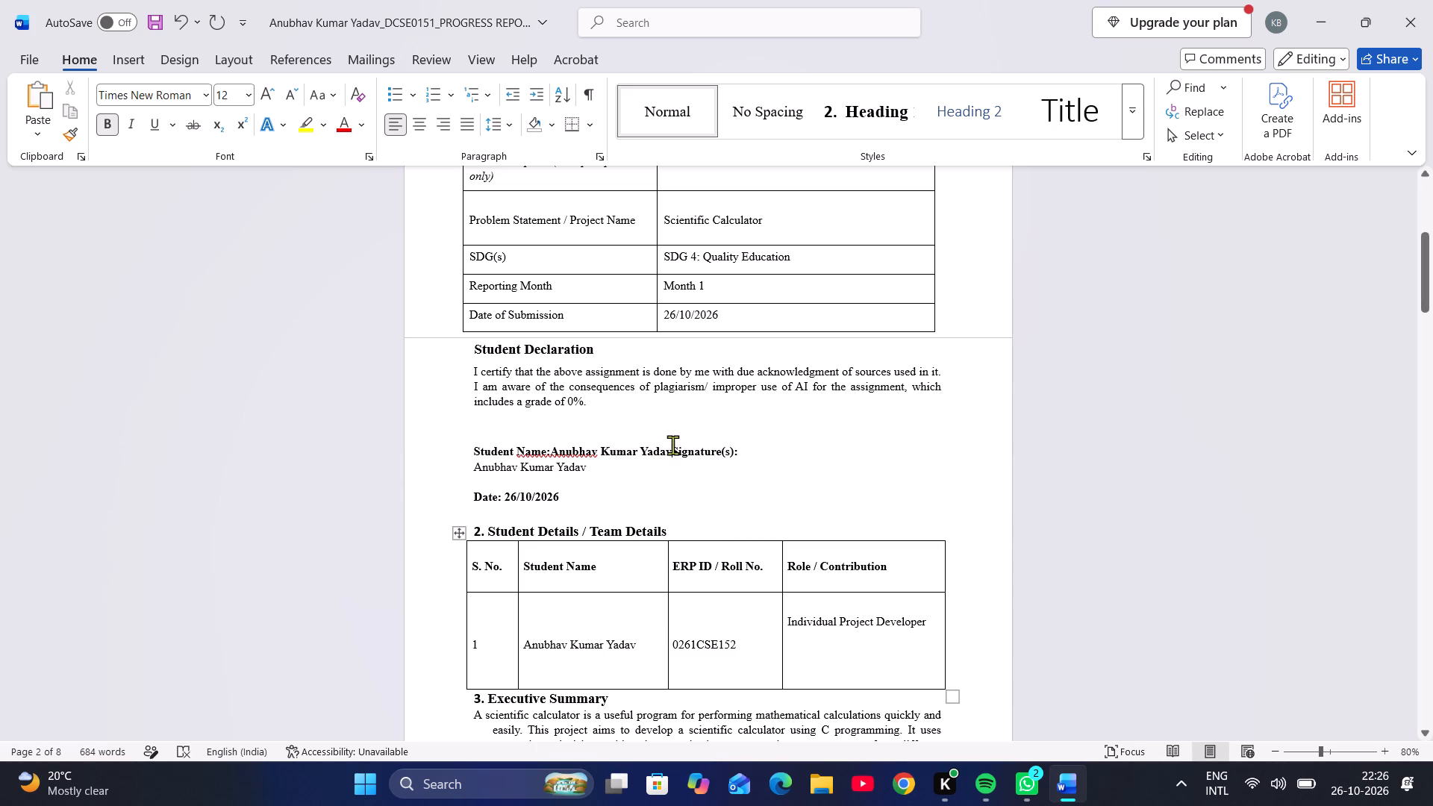
Move "Signature(s):" onto its own line below the student name.
{"action": "left_click_drag", "start_coordinate": [672, 447], "coordinate": [724, 460]}
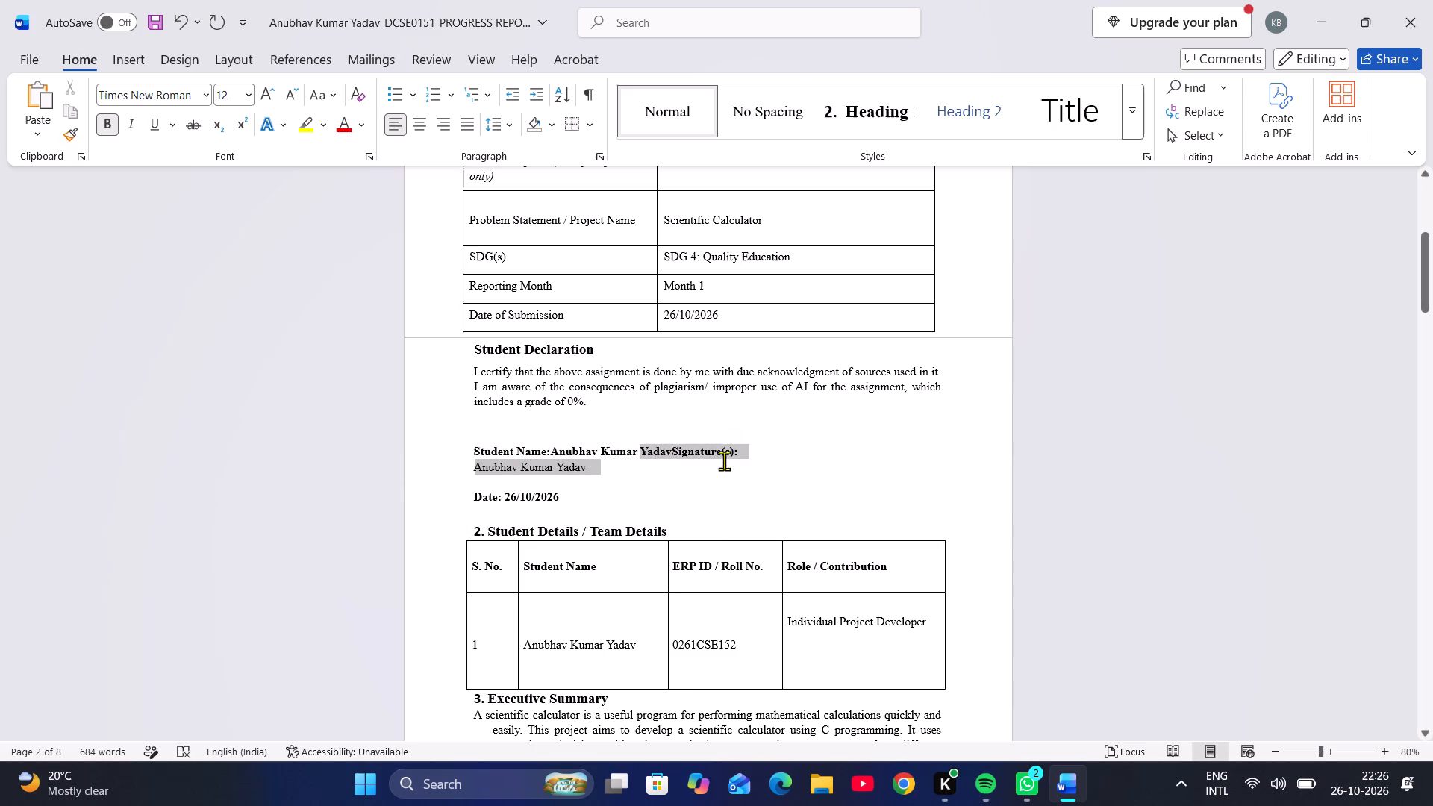
{"action": "left_click_drag", "start_coordinate": [724, 460], "coordinate": [699, 472]}
{"action": "left_click", "coordinate": [699, 472]}
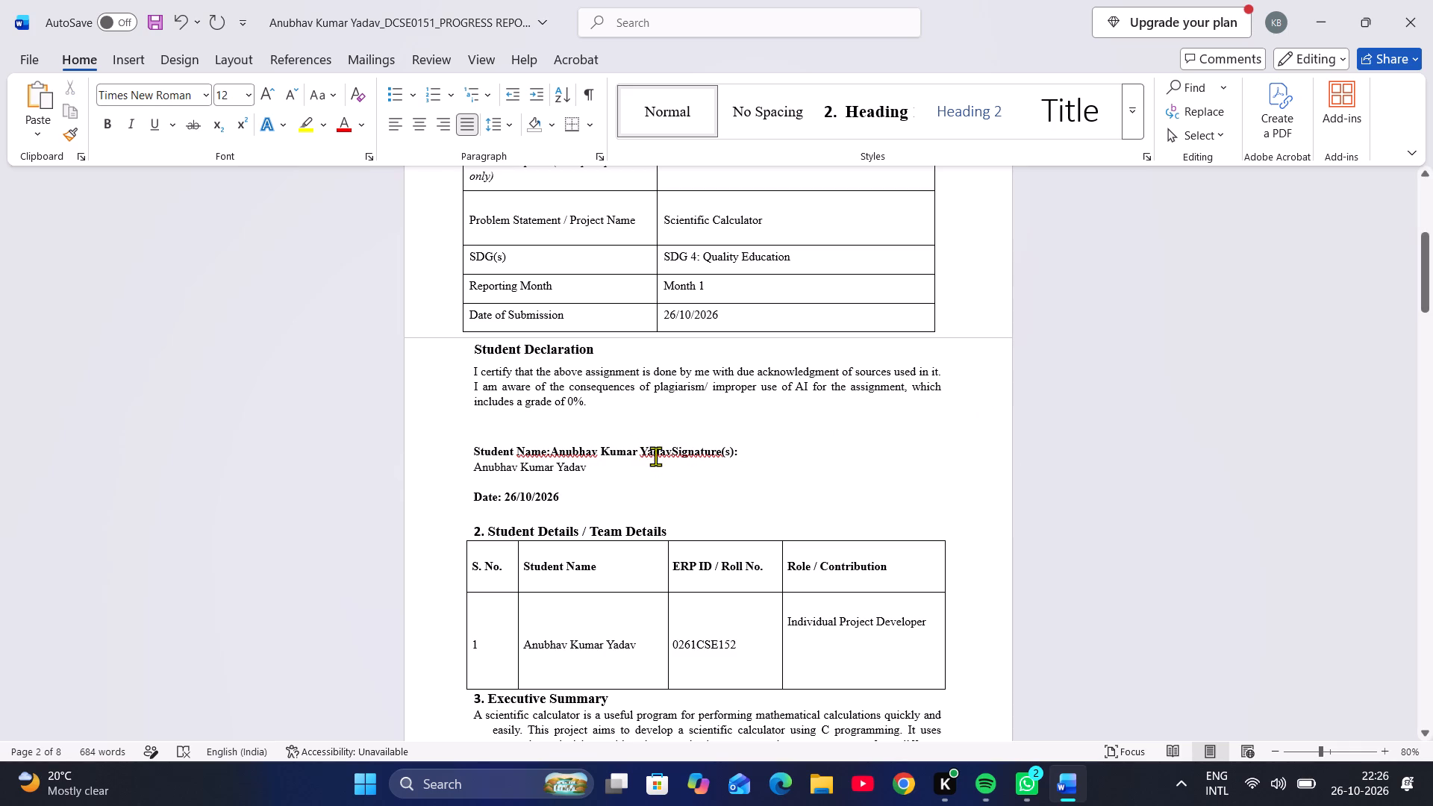
{"action": "left_click", "coordinate": [672, 452]}
{"action": "key", "text": "Return"}
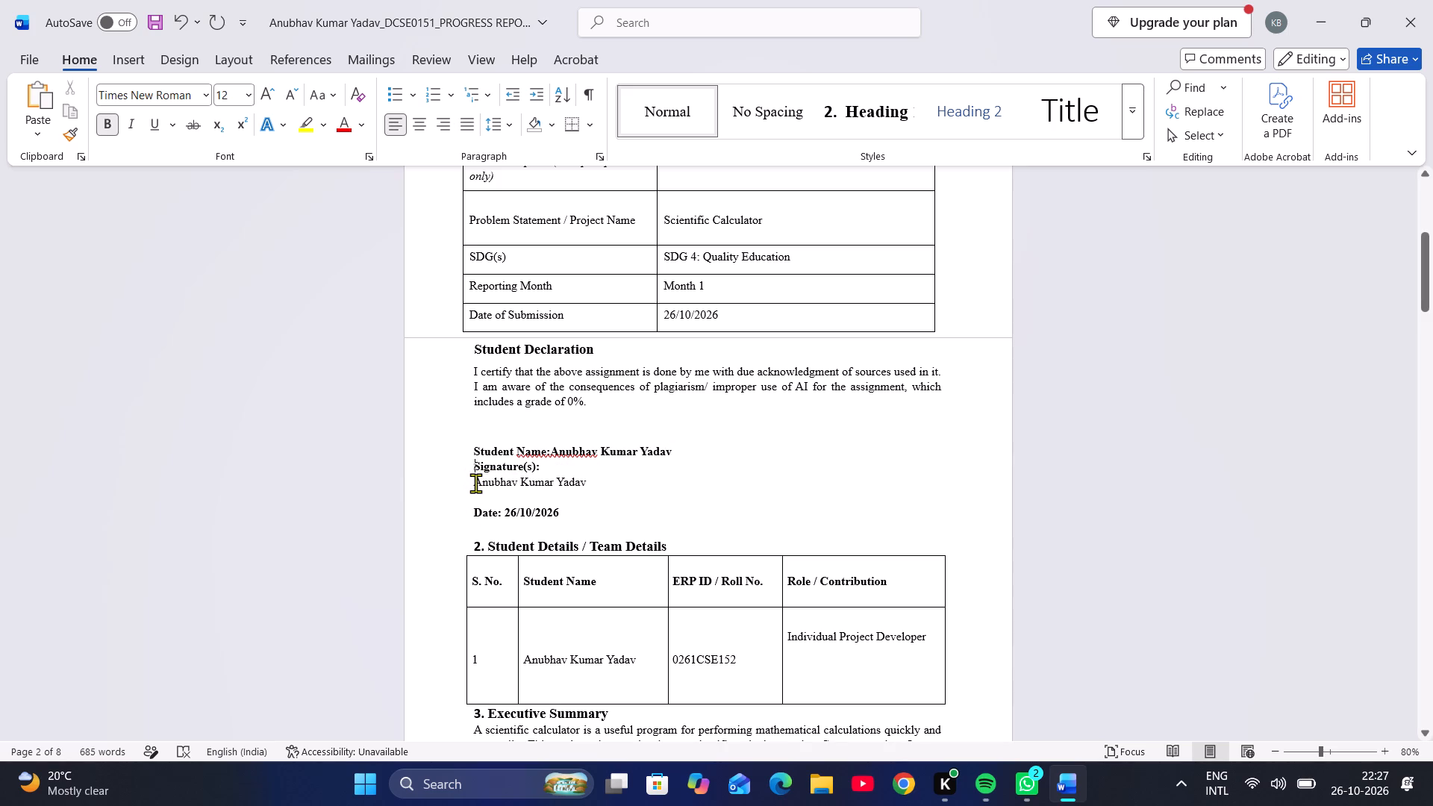
Delete the separate line holding the student's name beneath "Signature(s):".
{"action": "left_click_drag", "start_coordinate": [475, 483], "coordinate": [583, 484]}
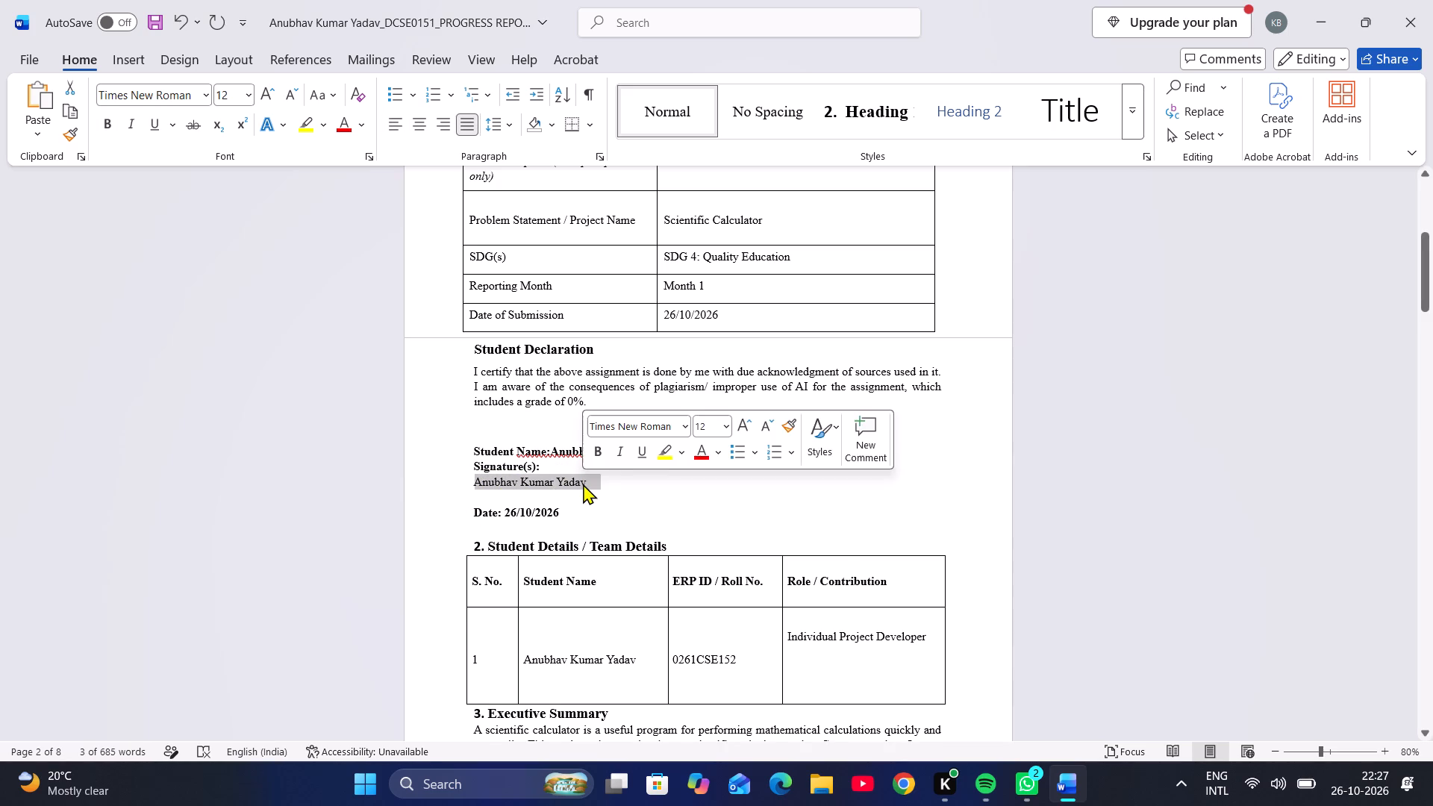
{"action": "key", "text": "BackSpace"}
{"action": "left_click", "coordinate": [558, 466]}
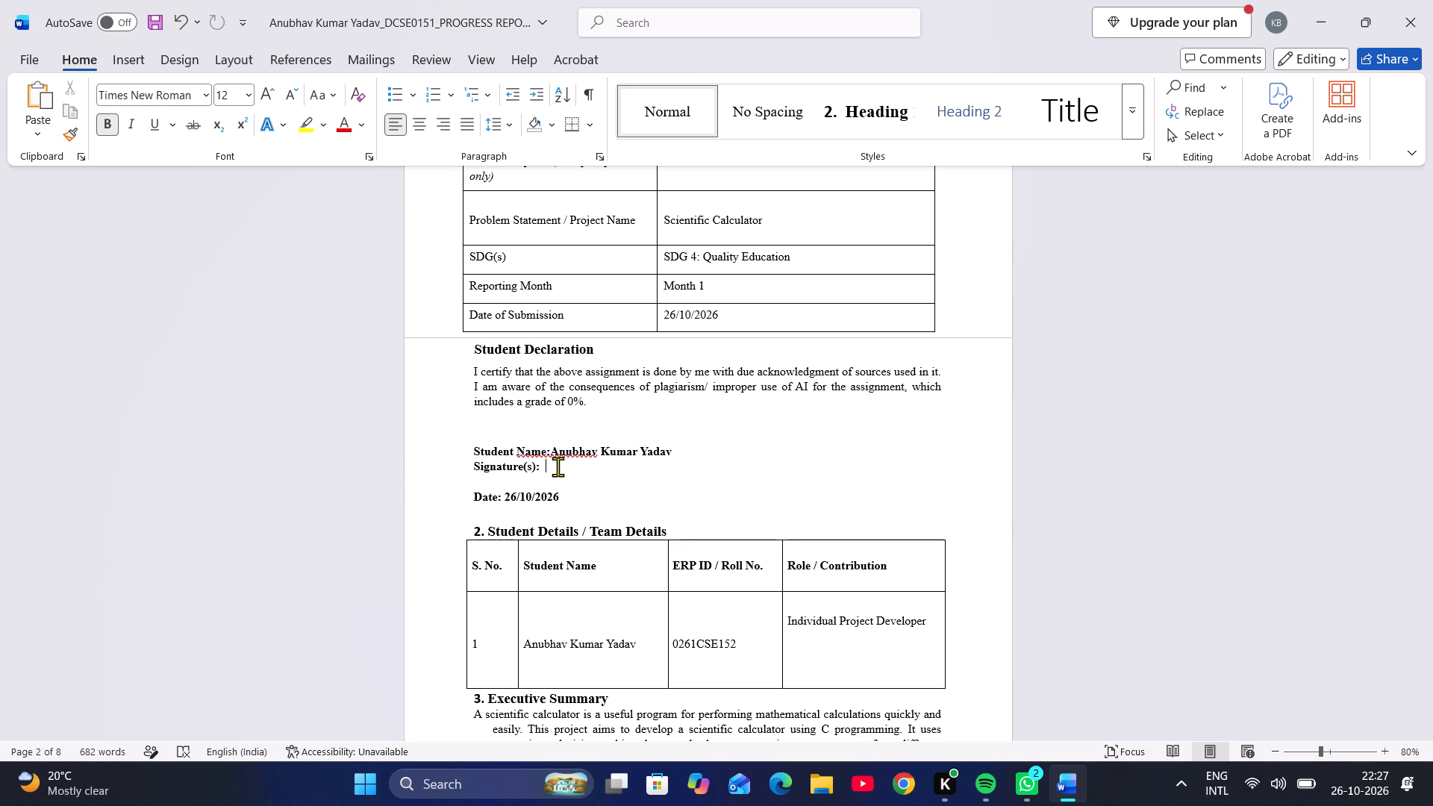
Space out the declaration fields by adding two line breaks above "Signature(s):" and one above "Date".
{"action": "left_click", "coordinate": [472, 465]}
{"action": "key", "text": "Return"}
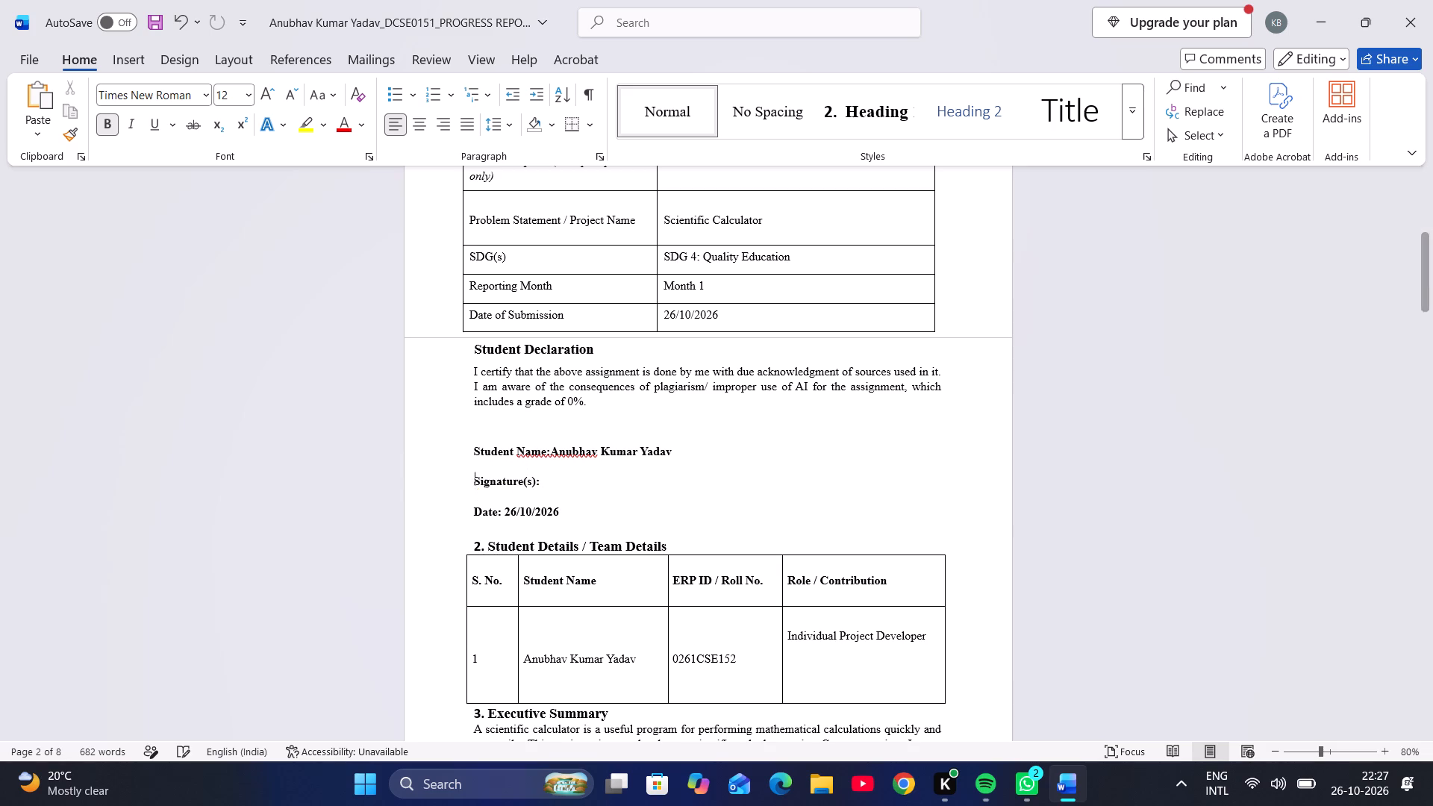
{"action": "key", "text": "Return"}
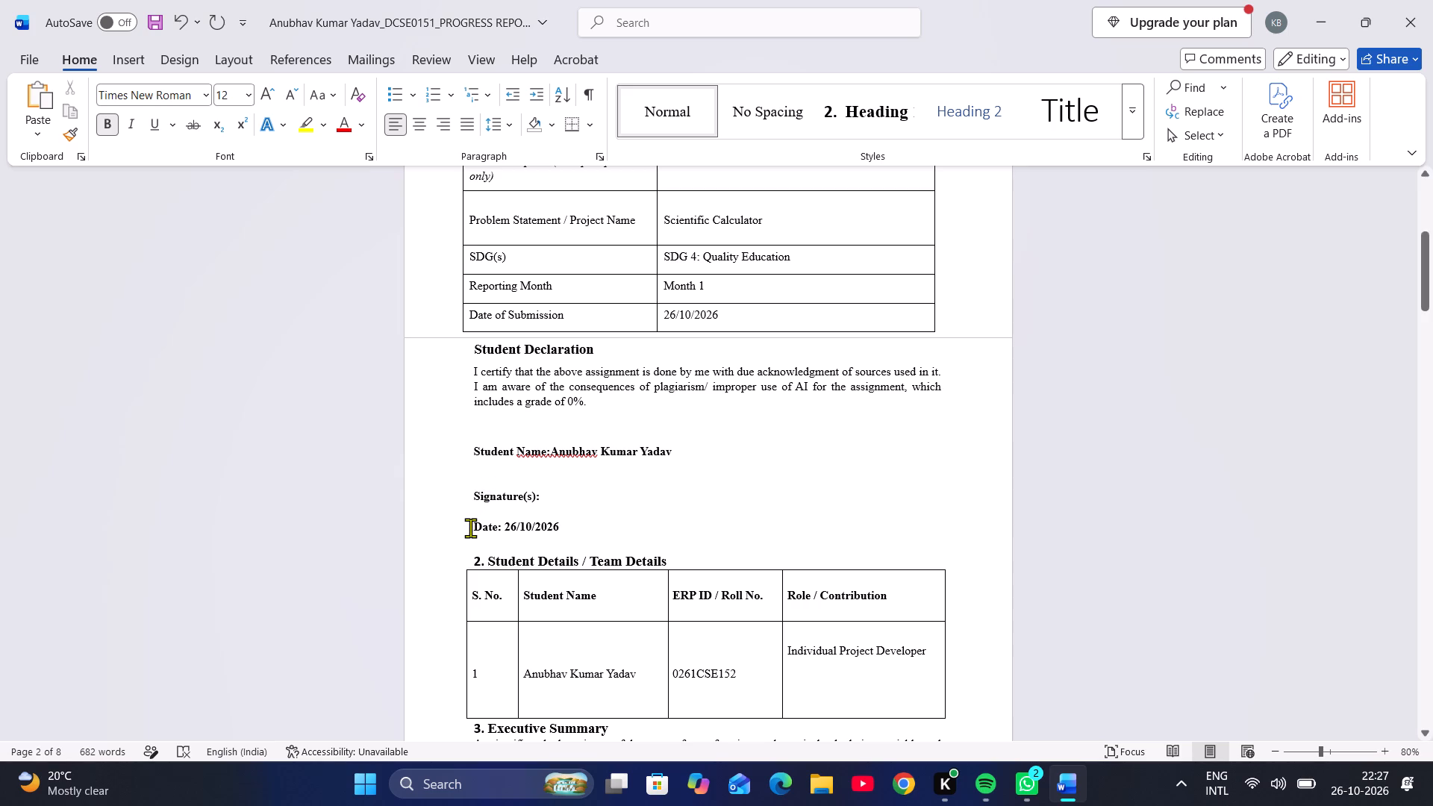
{"action": "key", "text": "Return"}
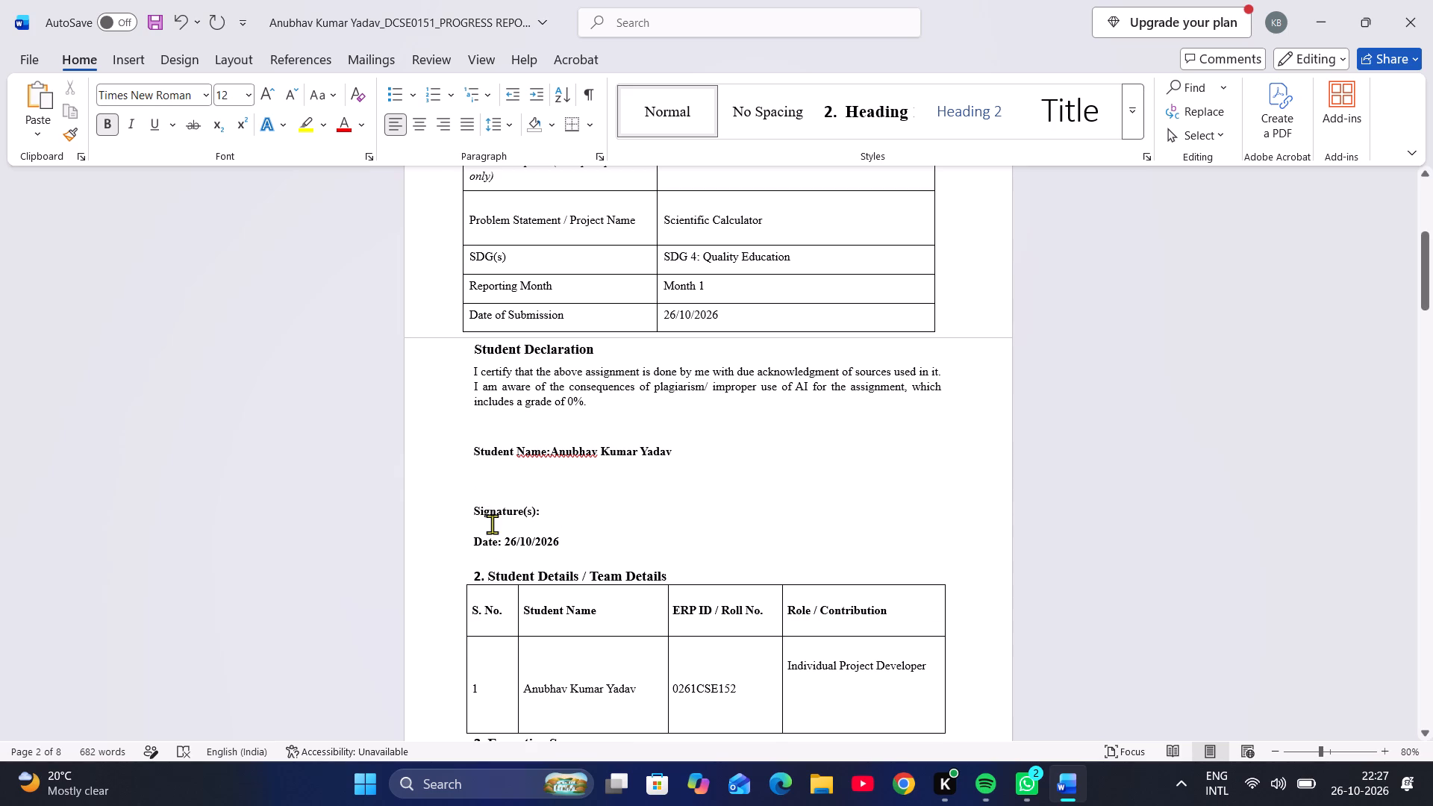
{"action": "key", "text": "BackSpace"}
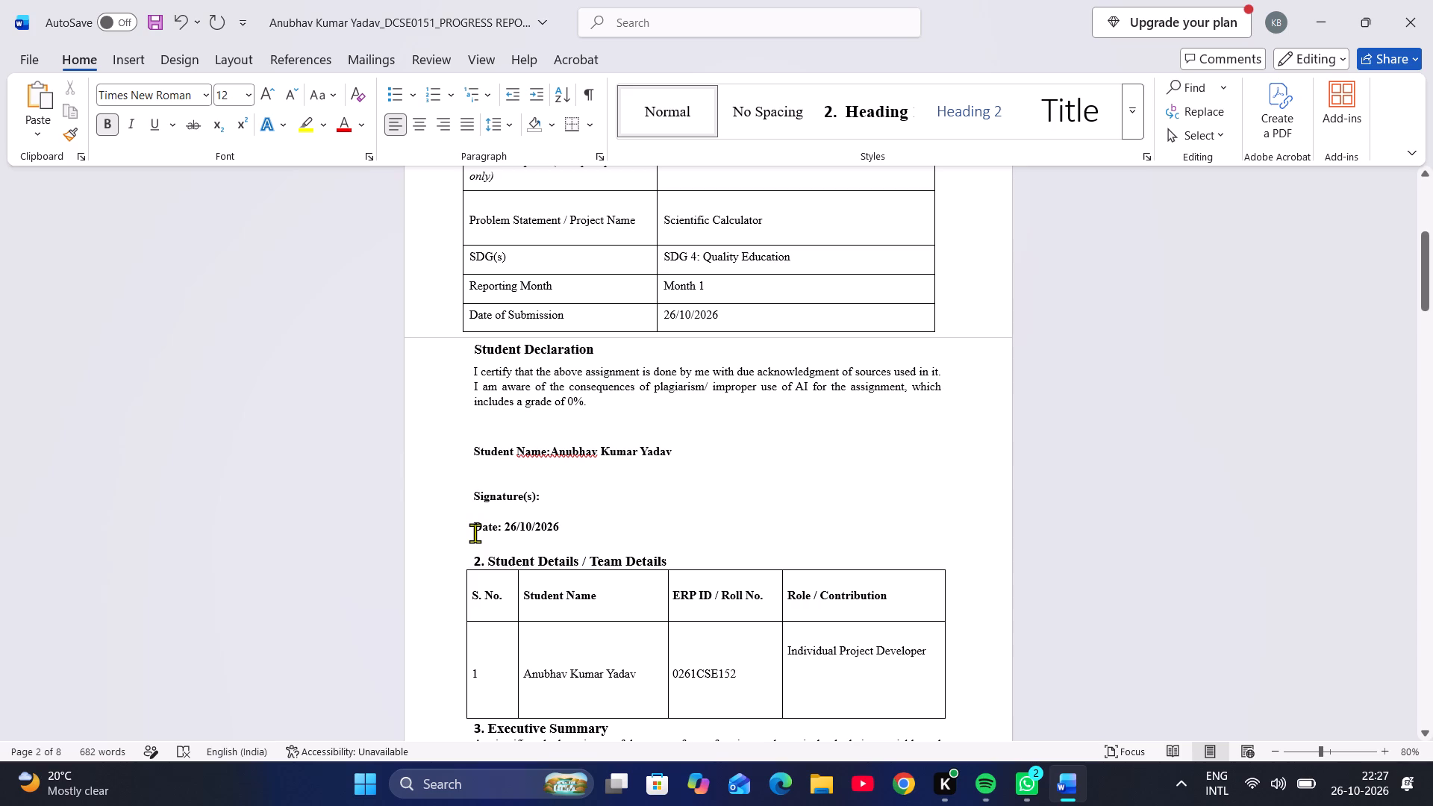
{"action": "left_click", "coordinate": [475, 533]}
{"action": "key", "text": "Return"}
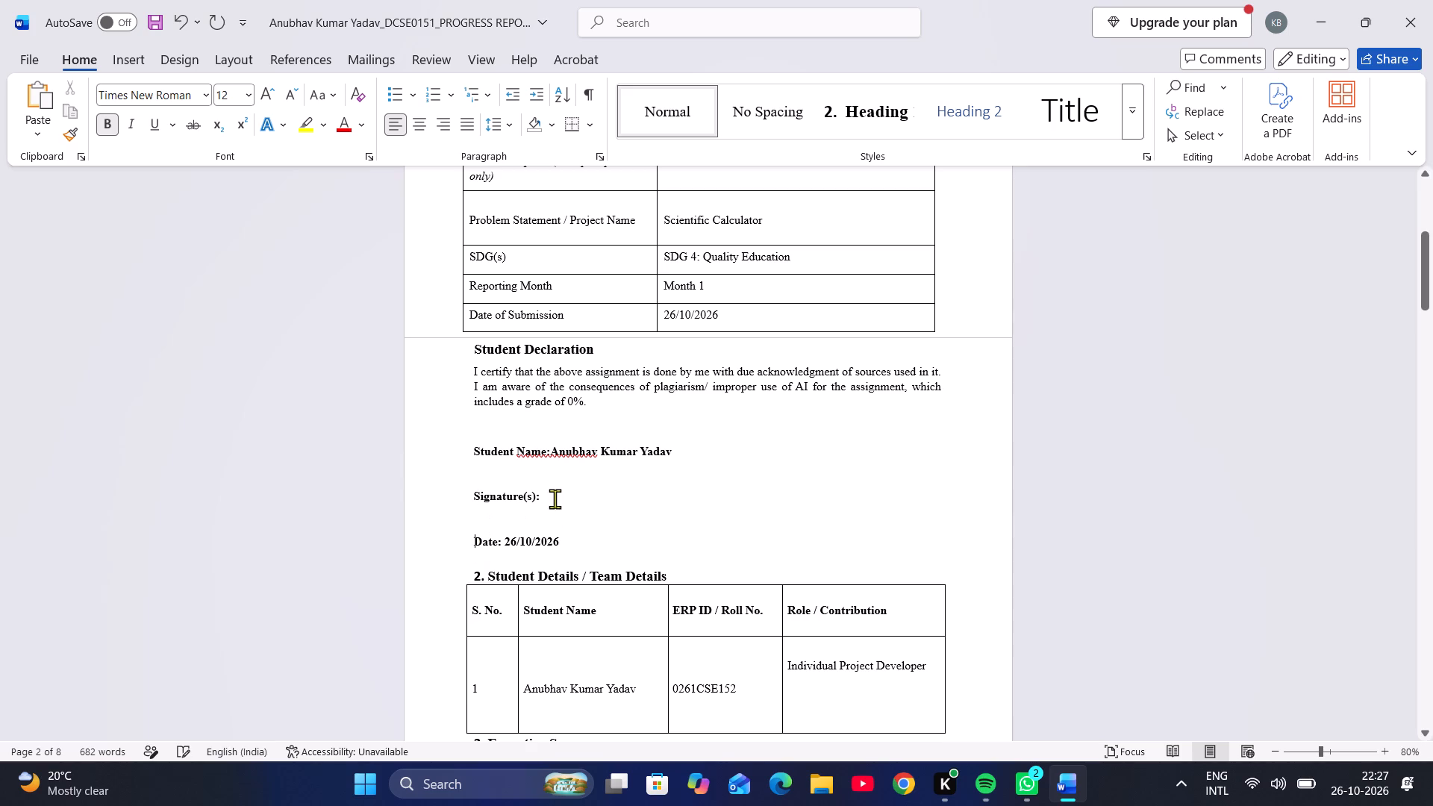
{"action": "left_click", "coordinate": [550, 507]}
{"action": "left_click", "coordinate": [549, 504]}
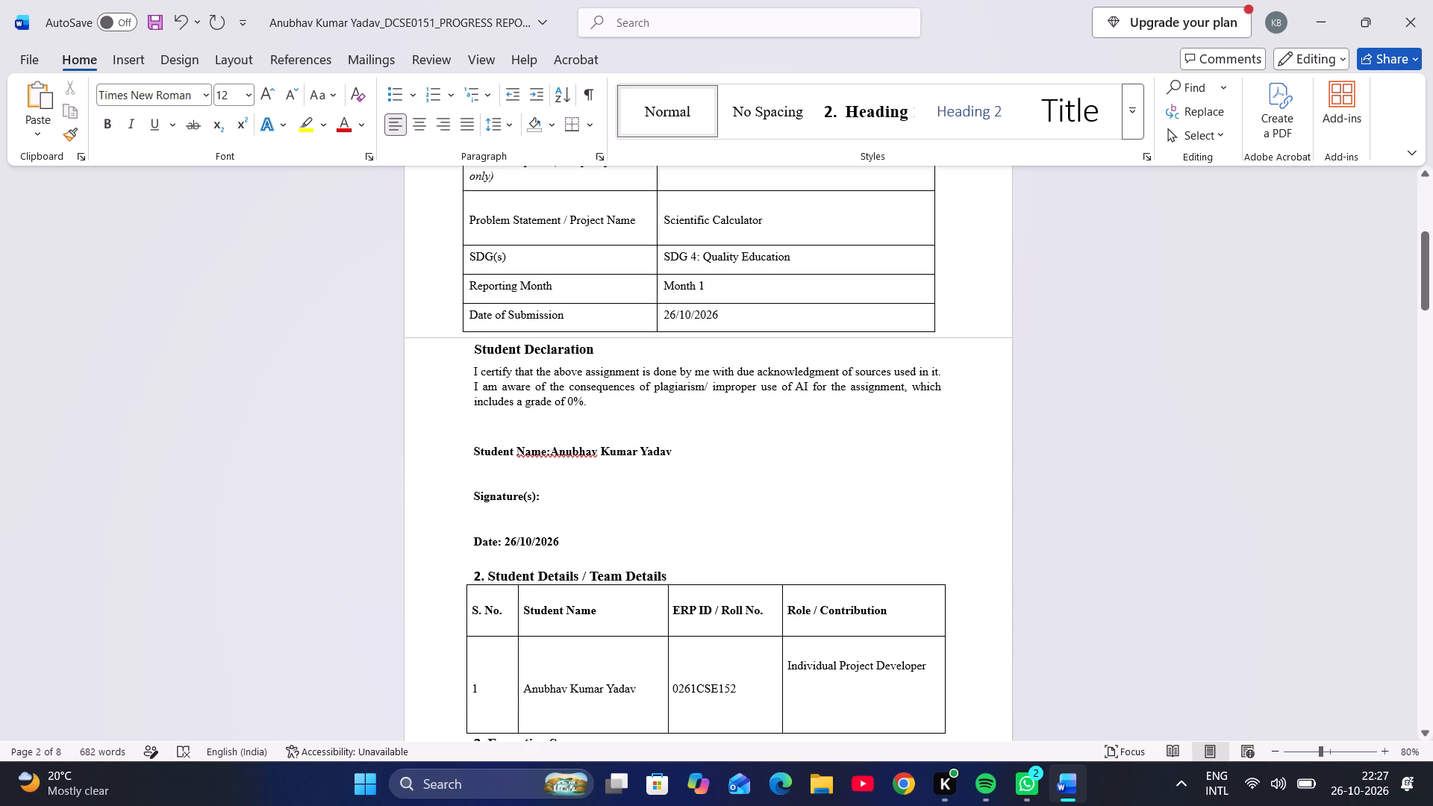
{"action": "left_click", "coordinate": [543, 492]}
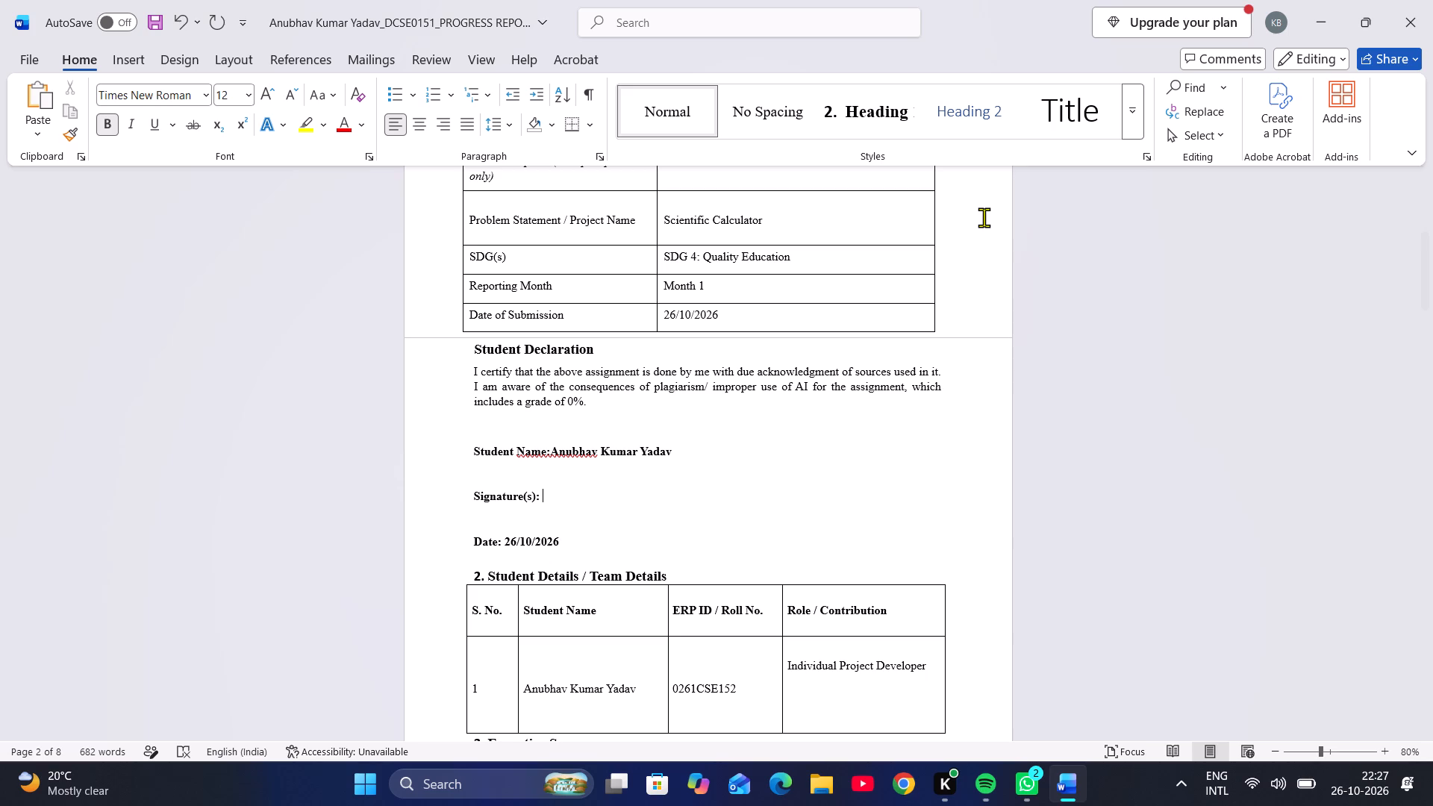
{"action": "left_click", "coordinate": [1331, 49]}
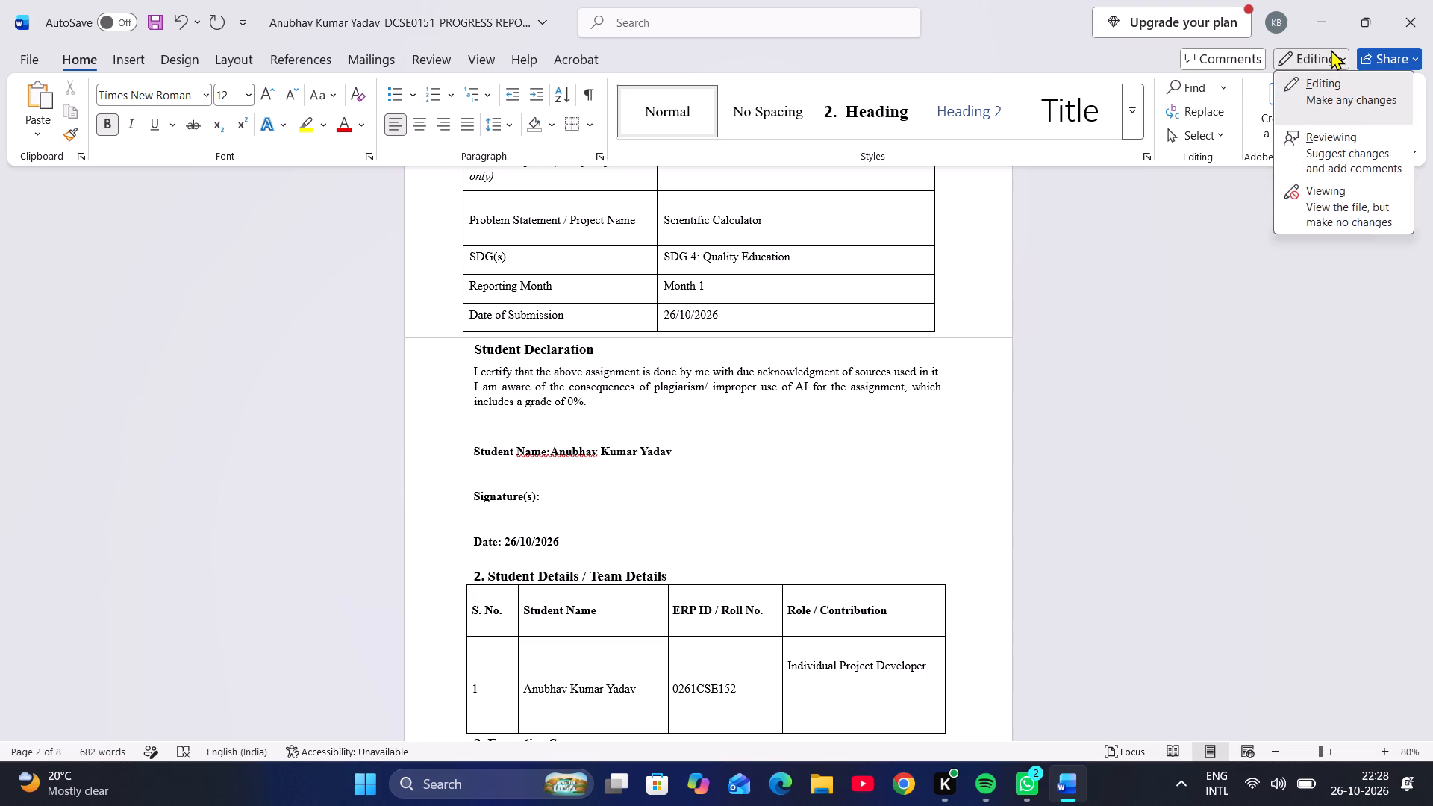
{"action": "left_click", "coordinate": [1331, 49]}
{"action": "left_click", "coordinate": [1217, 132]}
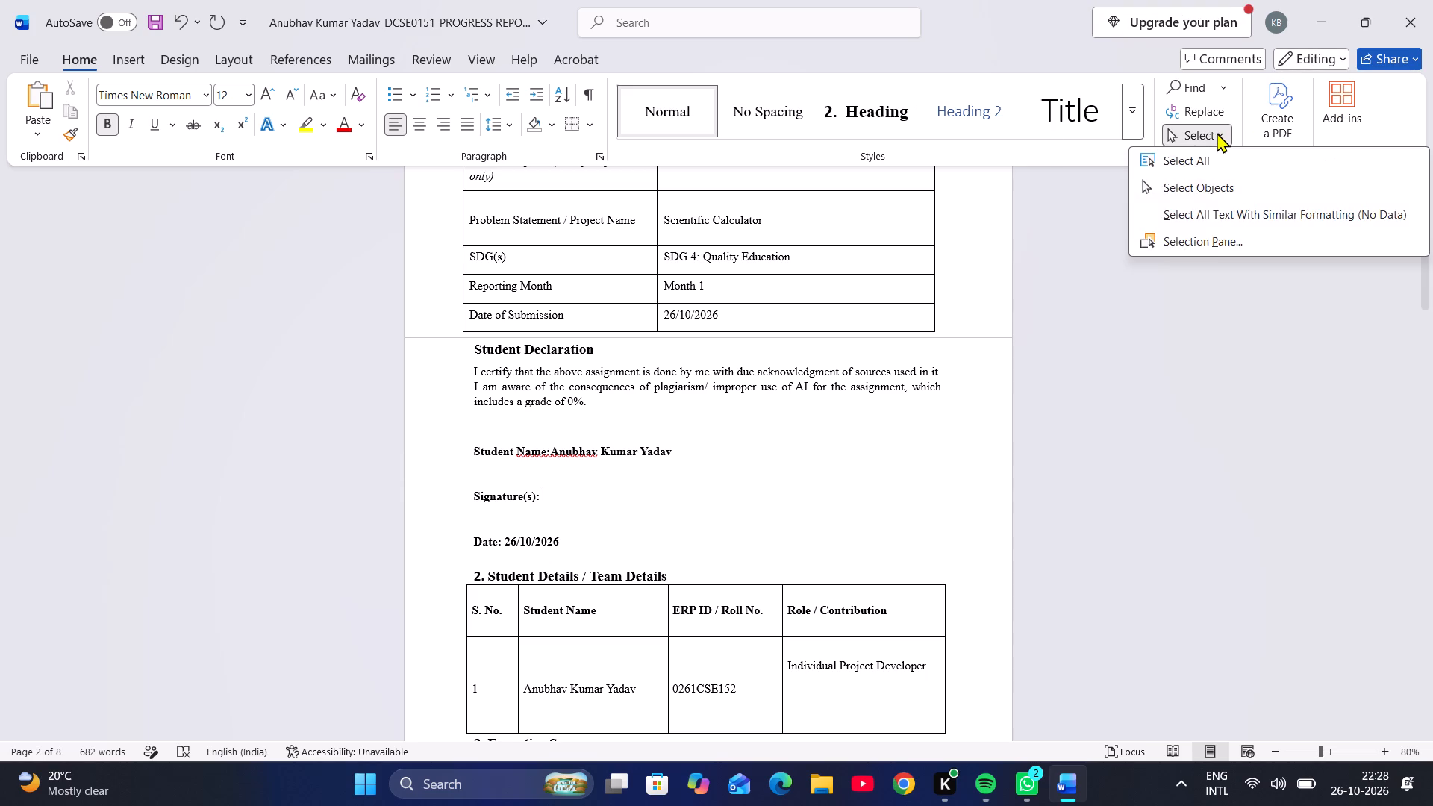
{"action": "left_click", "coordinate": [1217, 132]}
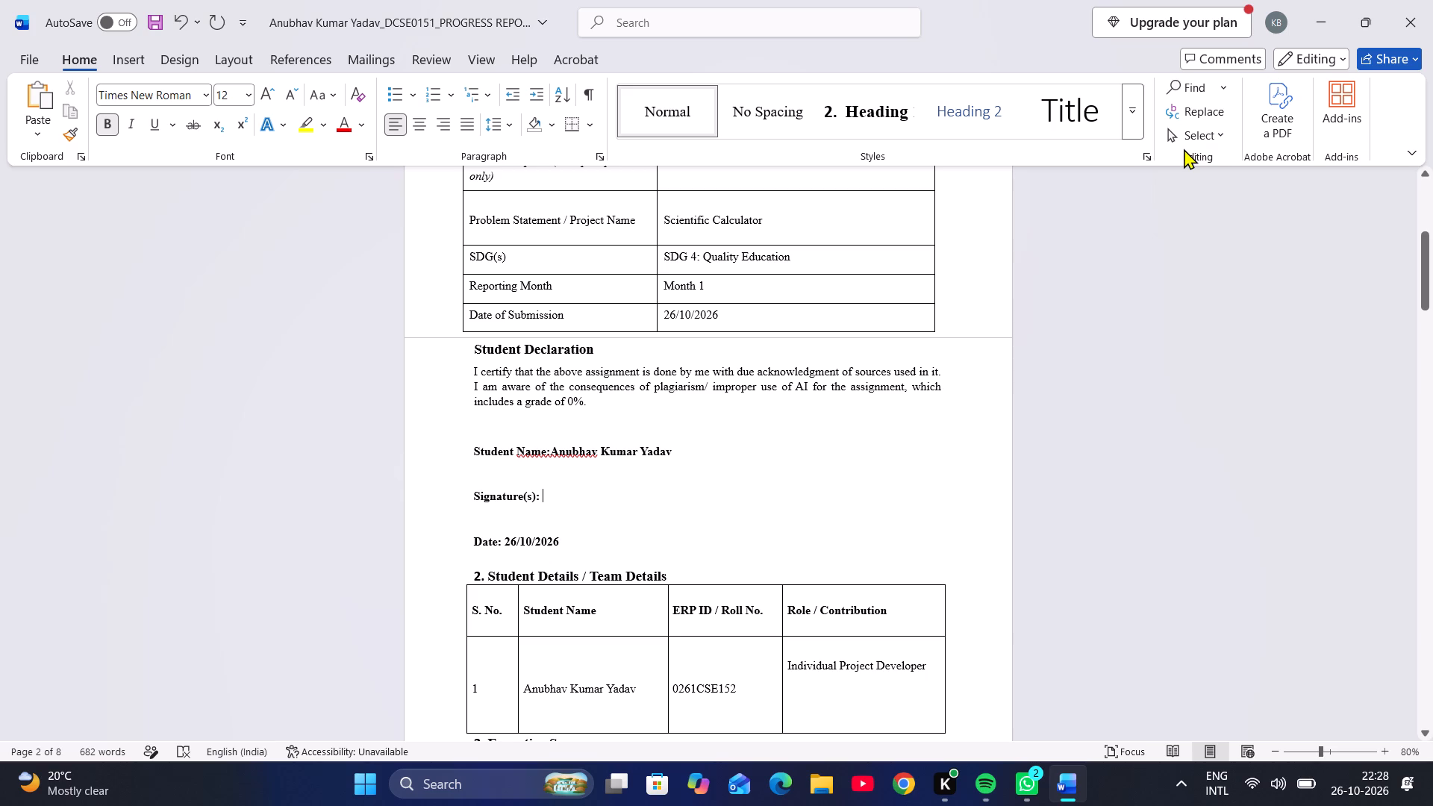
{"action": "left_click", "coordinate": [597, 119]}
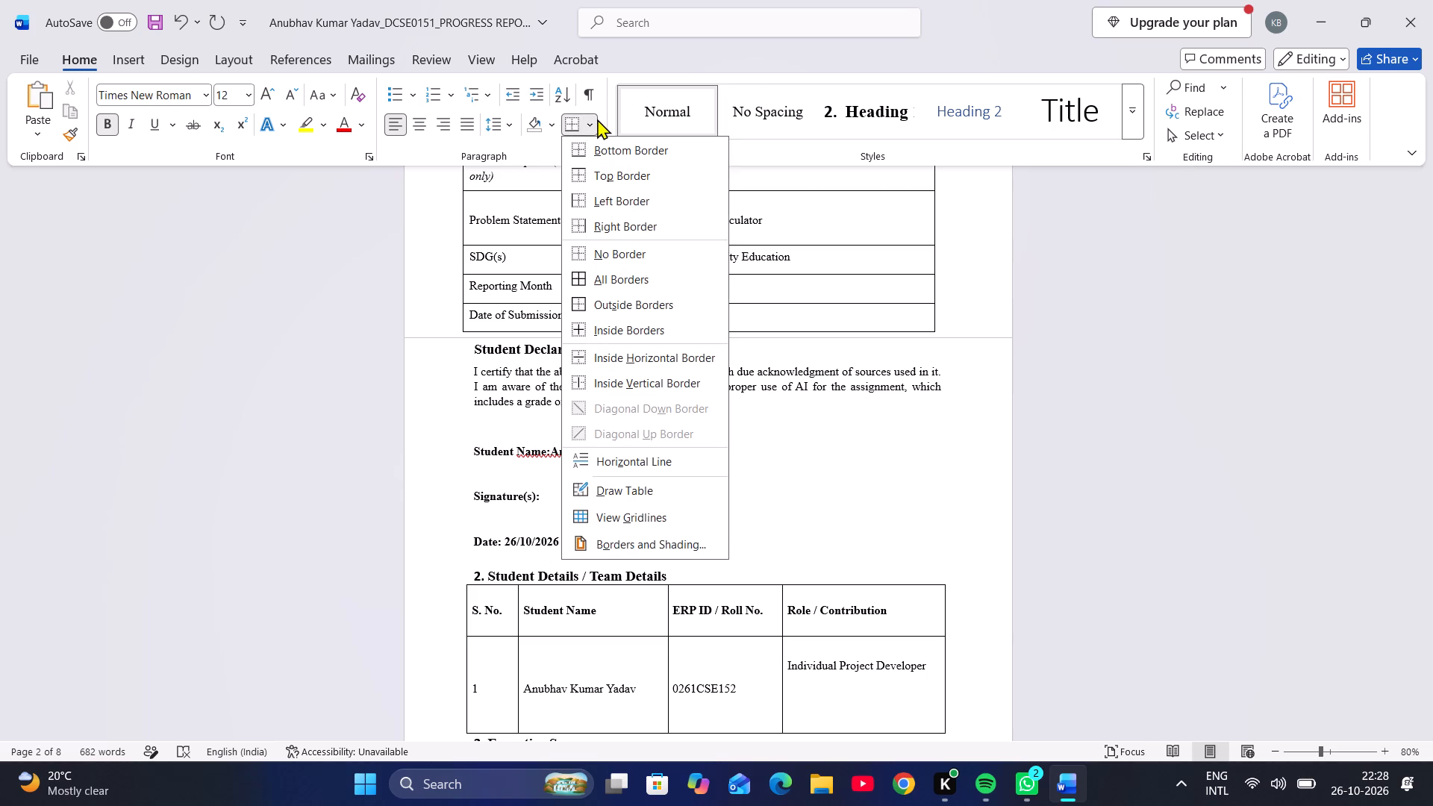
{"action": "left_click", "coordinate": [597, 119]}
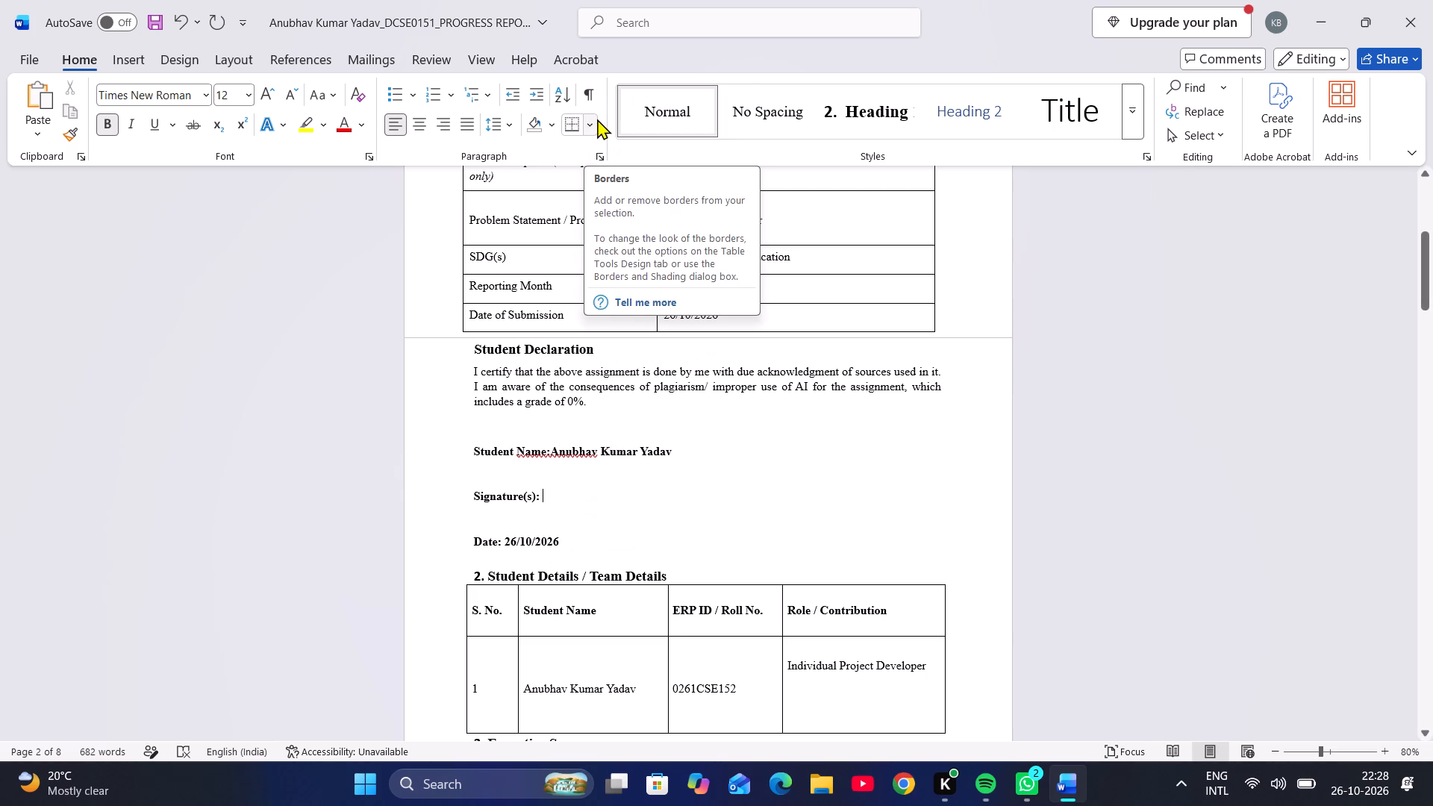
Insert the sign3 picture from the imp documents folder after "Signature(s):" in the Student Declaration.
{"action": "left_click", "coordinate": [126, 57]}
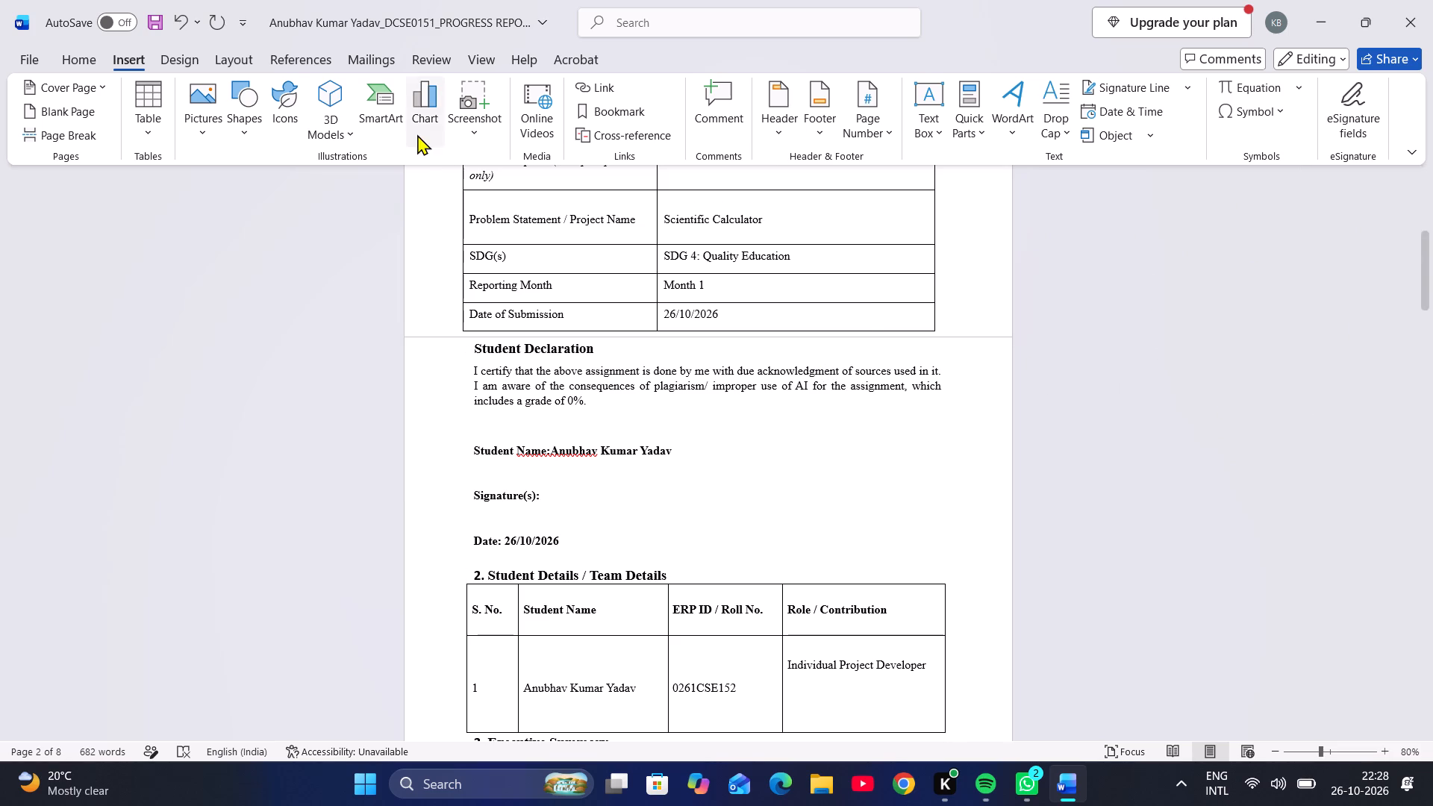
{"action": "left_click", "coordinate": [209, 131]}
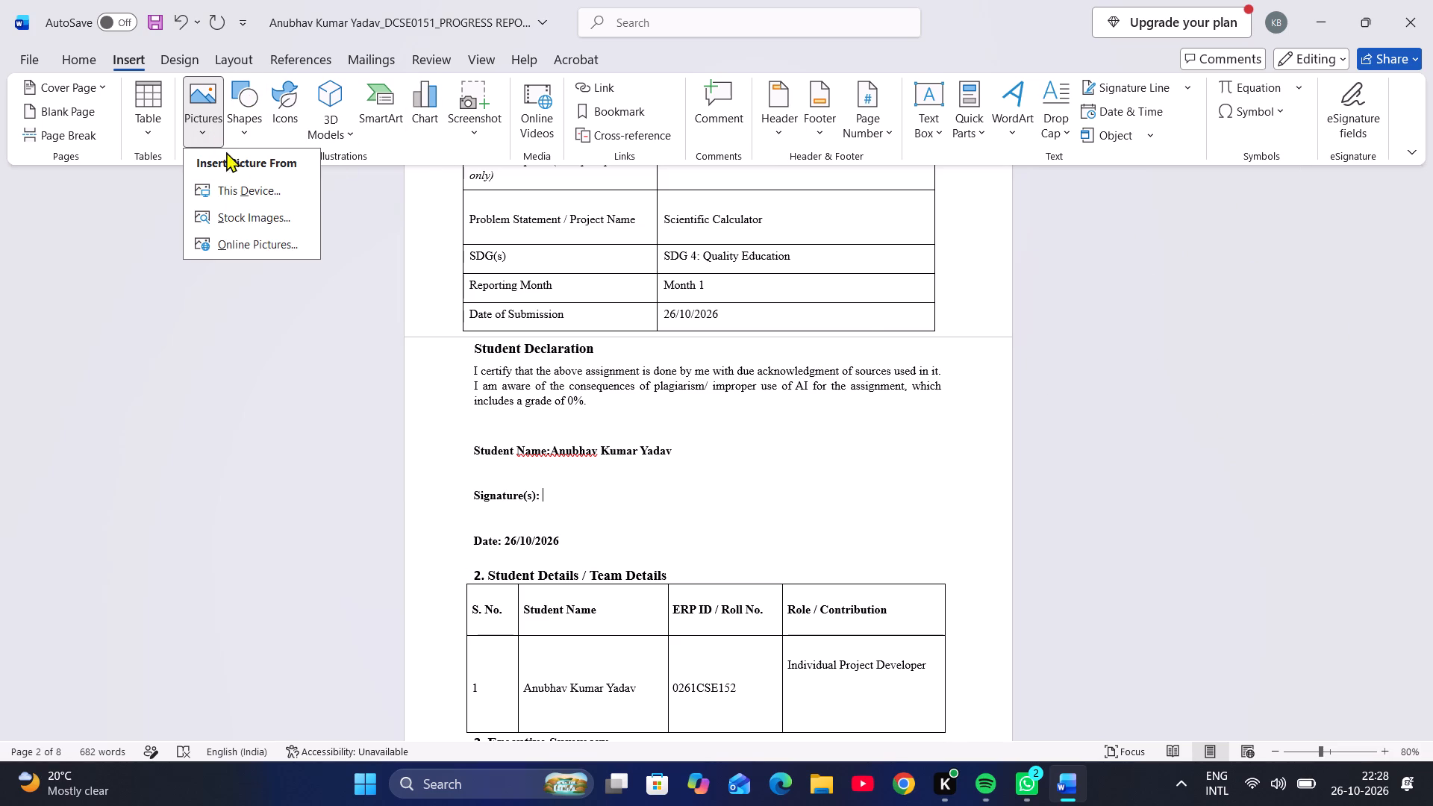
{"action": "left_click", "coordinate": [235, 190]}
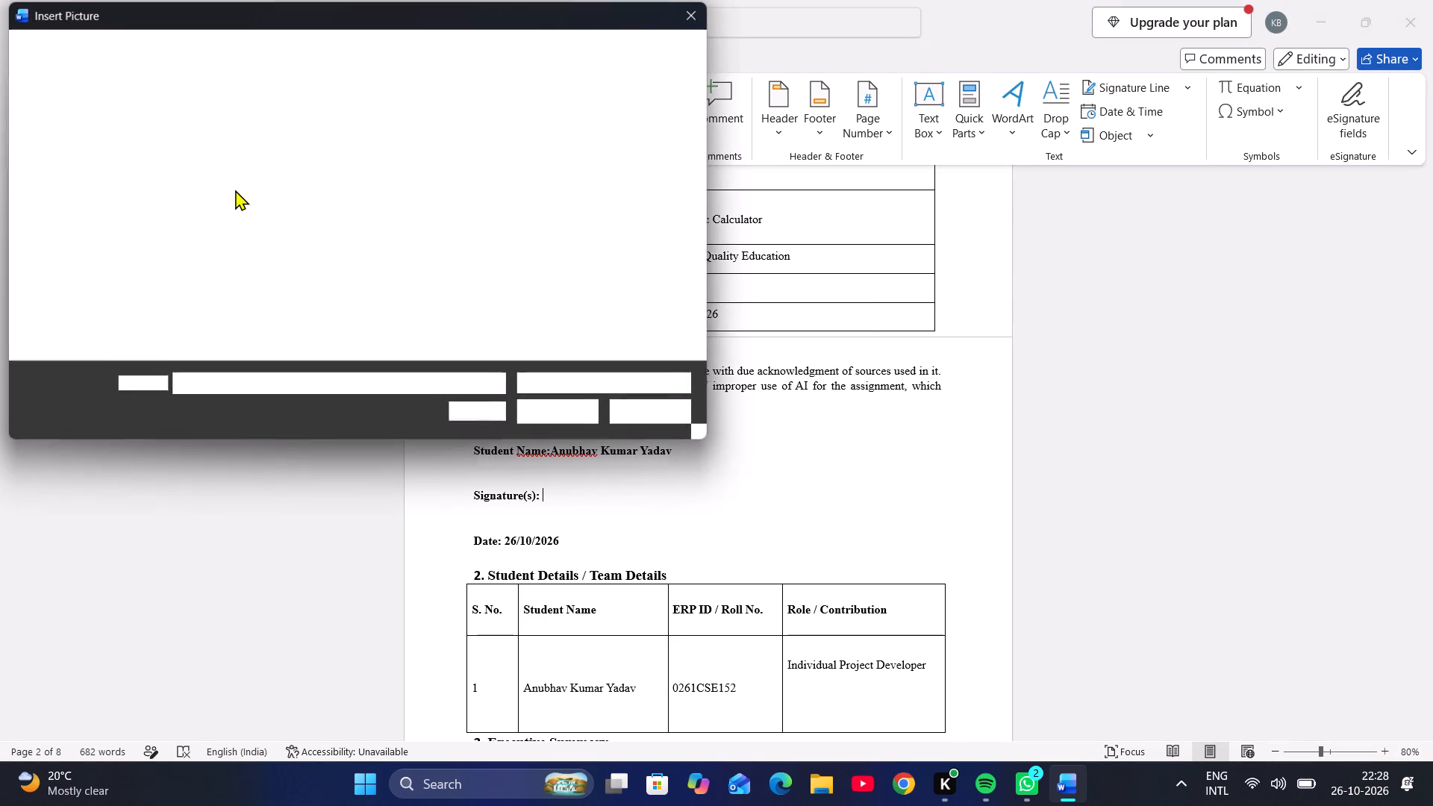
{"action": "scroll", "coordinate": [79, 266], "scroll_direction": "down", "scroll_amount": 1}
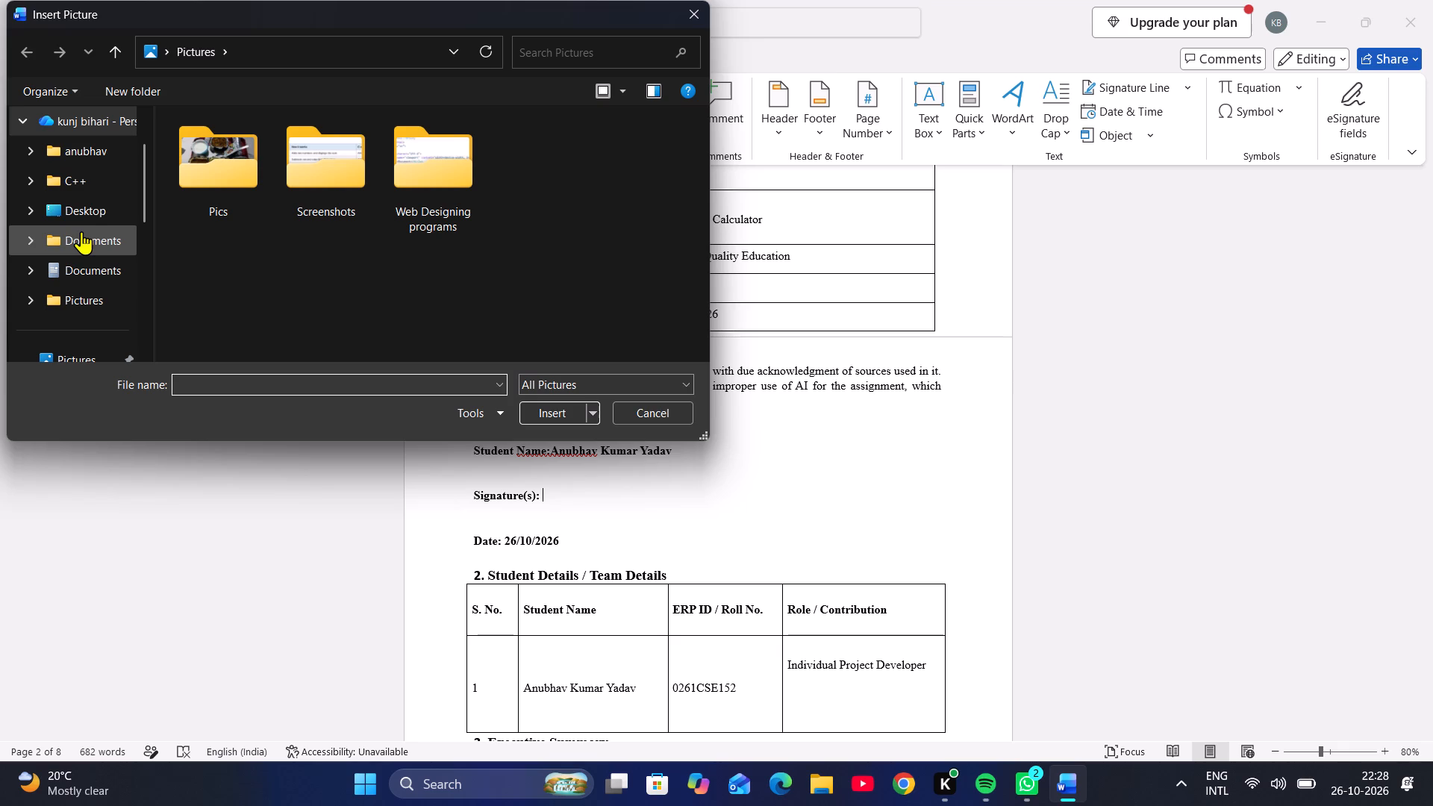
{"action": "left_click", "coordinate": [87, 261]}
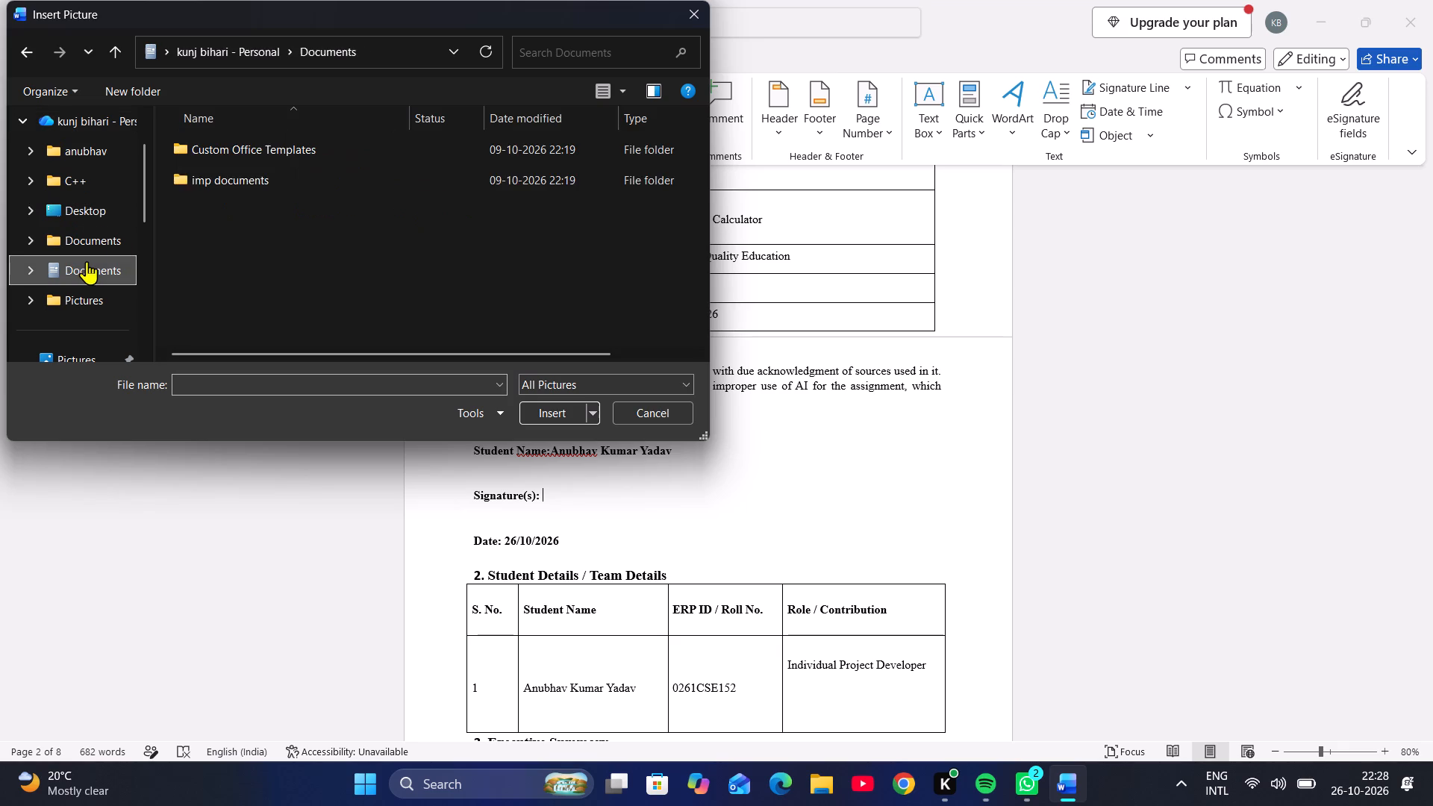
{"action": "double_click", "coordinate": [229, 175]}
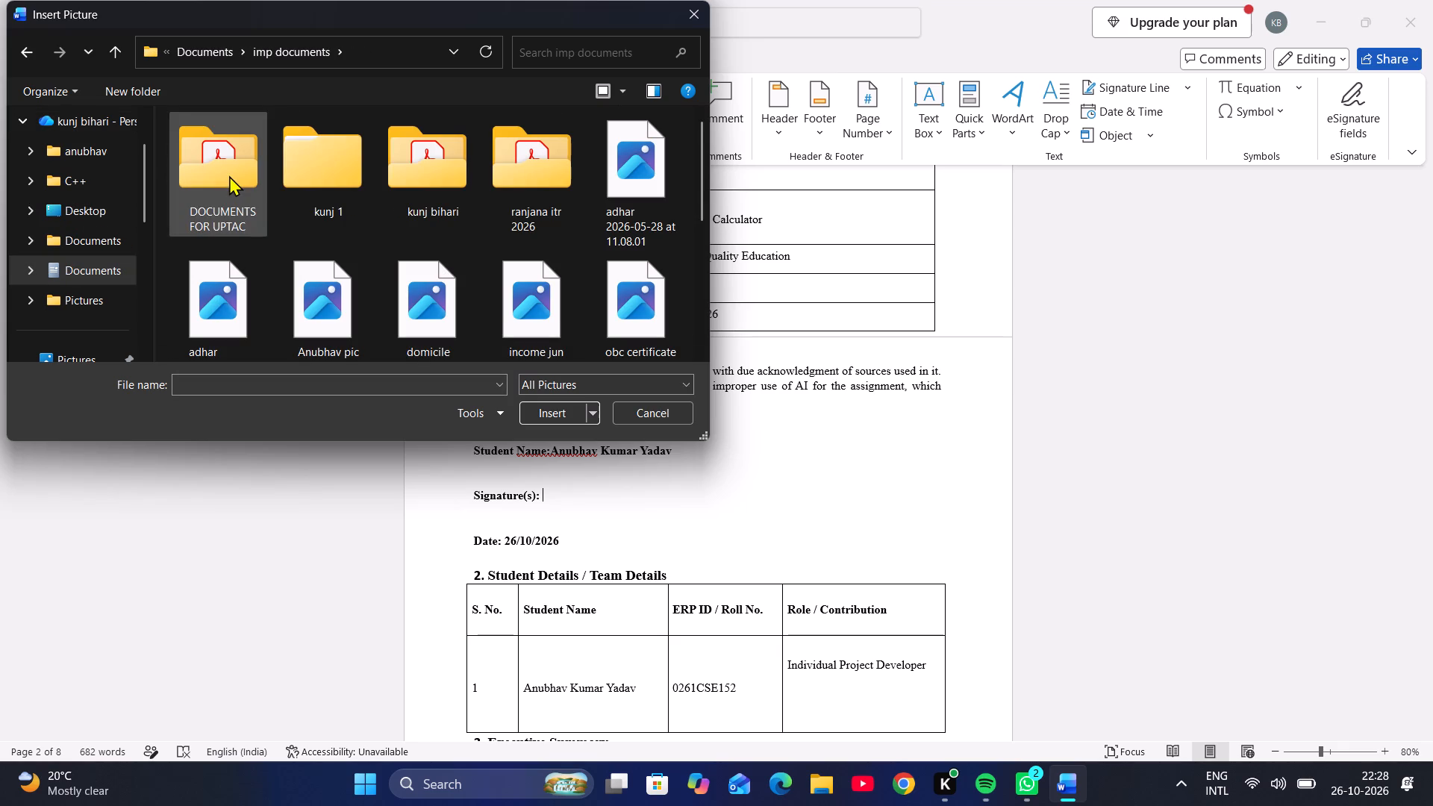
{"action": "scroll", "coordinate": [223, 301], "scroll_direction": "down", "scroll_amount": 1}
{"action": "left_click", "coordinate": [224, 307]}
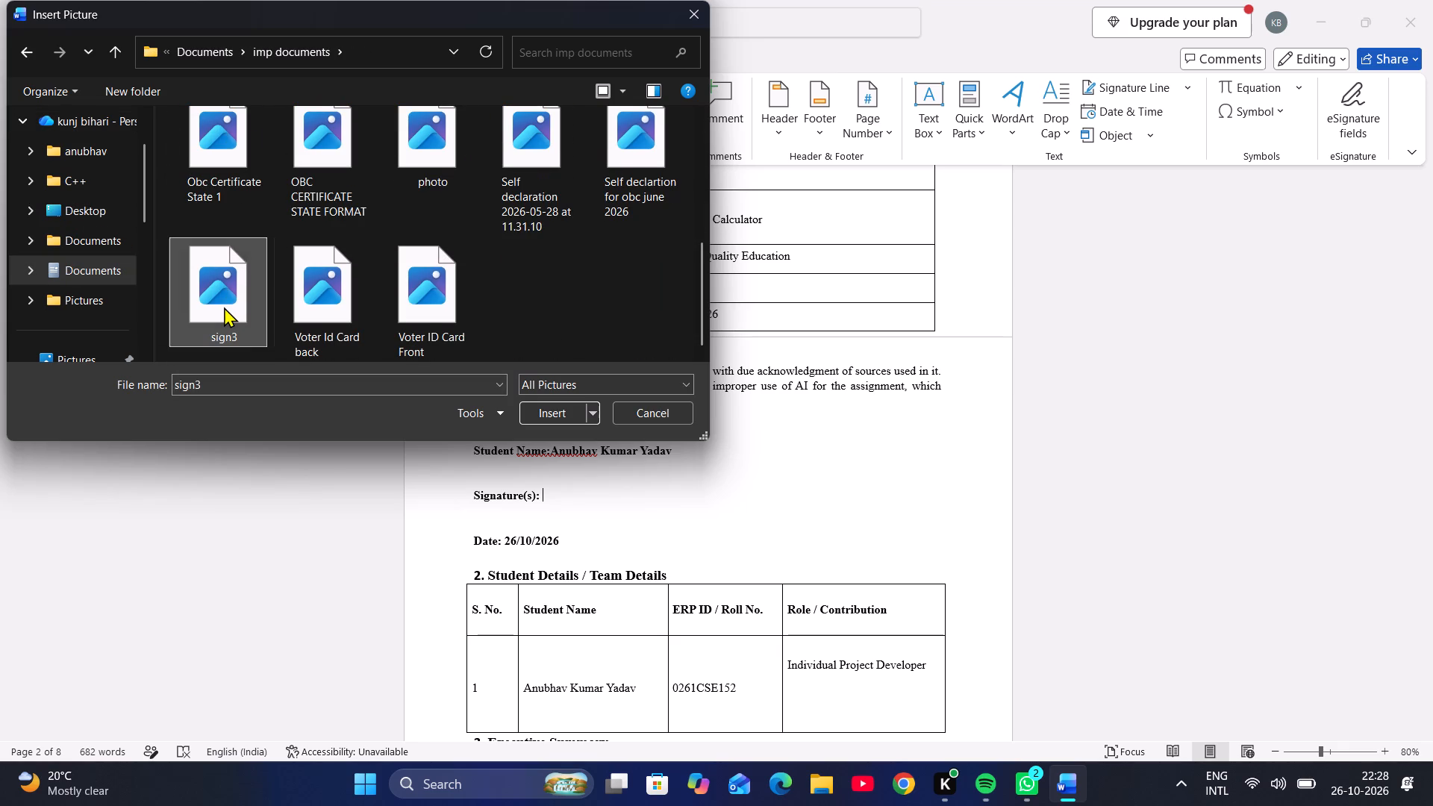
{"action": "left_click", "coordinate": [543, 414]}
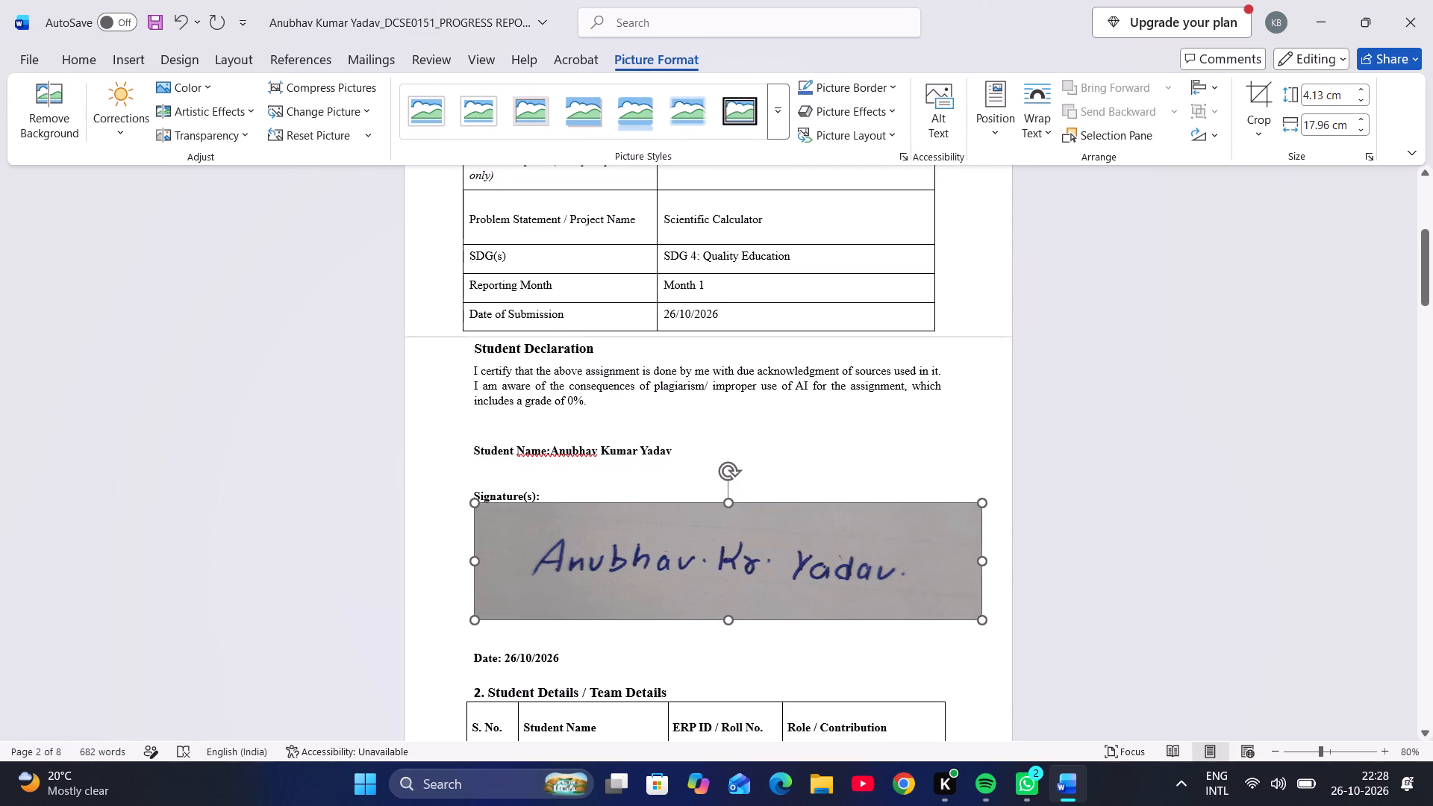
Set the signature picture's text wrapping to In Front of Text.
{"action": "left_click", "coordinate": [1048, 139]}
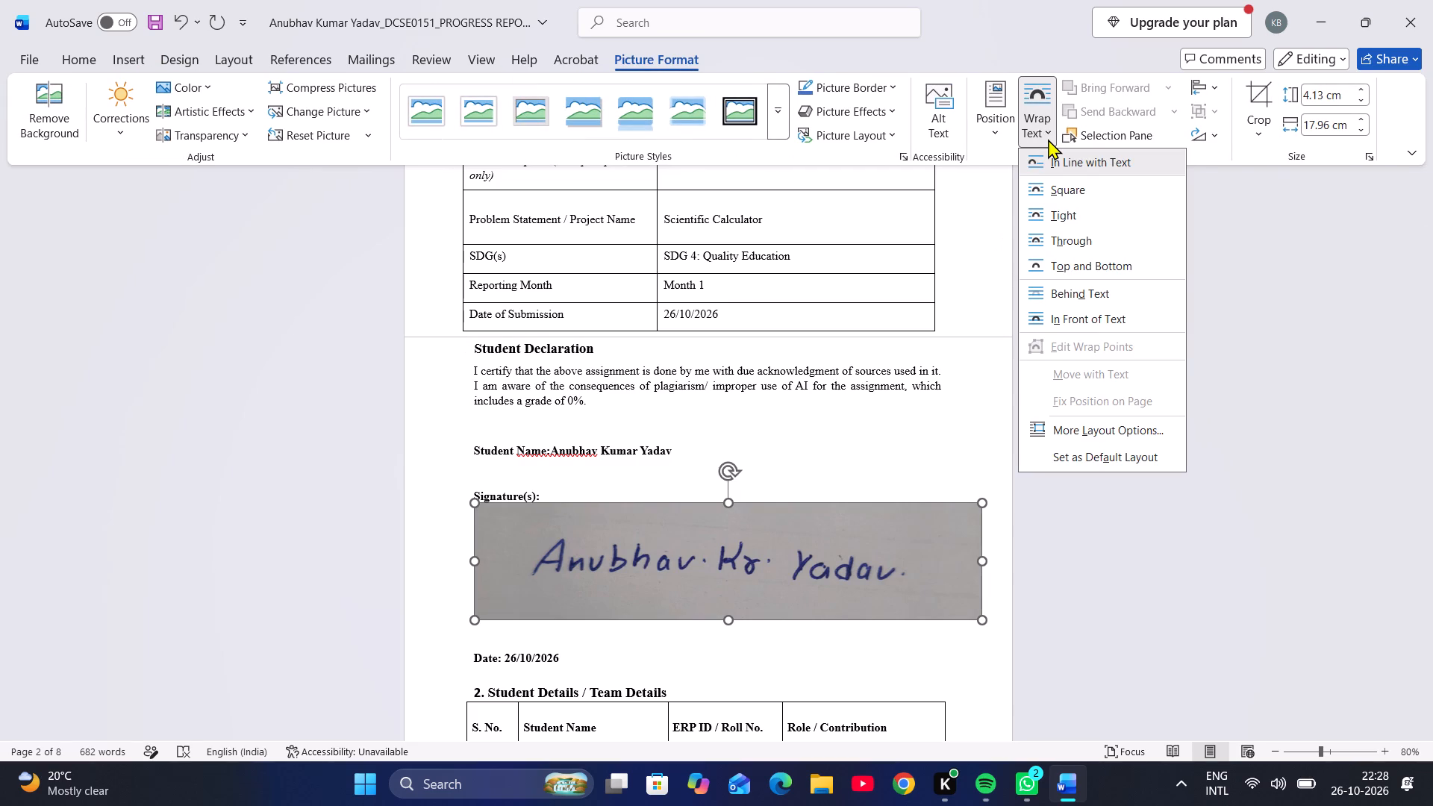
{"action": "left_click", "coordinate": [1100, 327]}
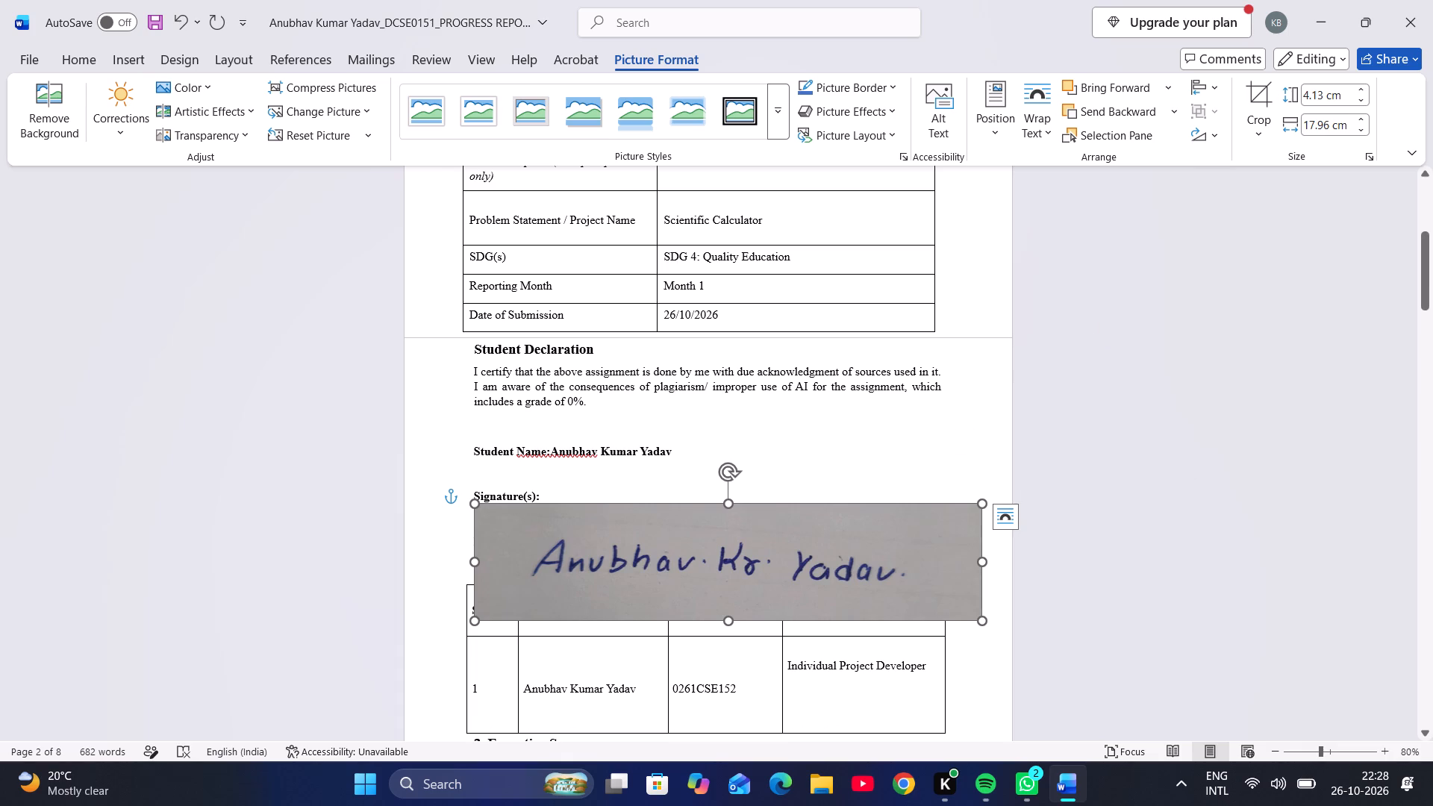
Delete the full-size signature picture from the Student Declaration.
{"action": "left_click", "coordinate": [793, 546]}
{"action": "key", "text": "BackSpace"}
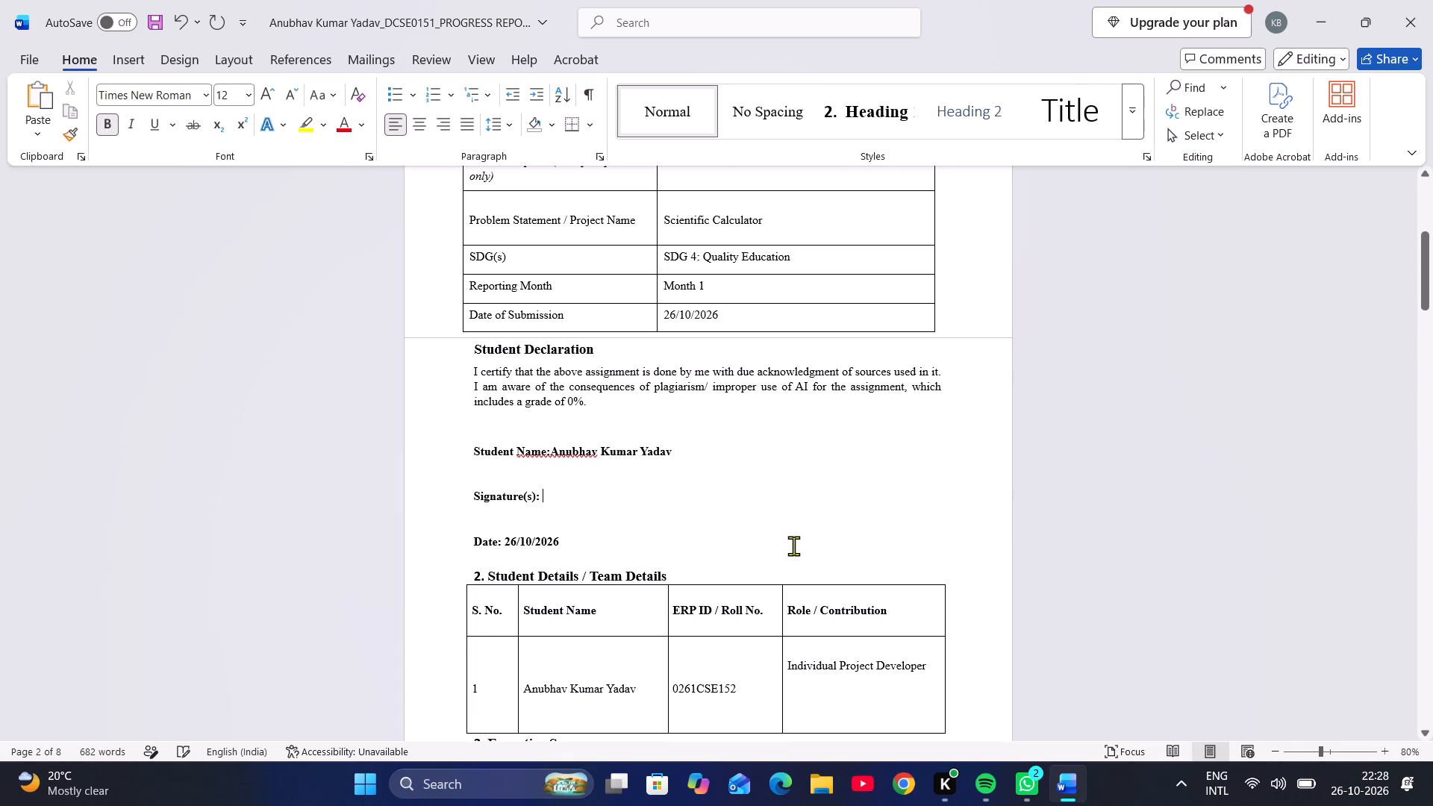
Insert the sign3 picture from the imp documents folder after "Signature(s):" in the Student Declaration.
{"action": "left_click", "coordinate": [136, 63]}
{"action": "left_click", "coordinate": [180, 125]}
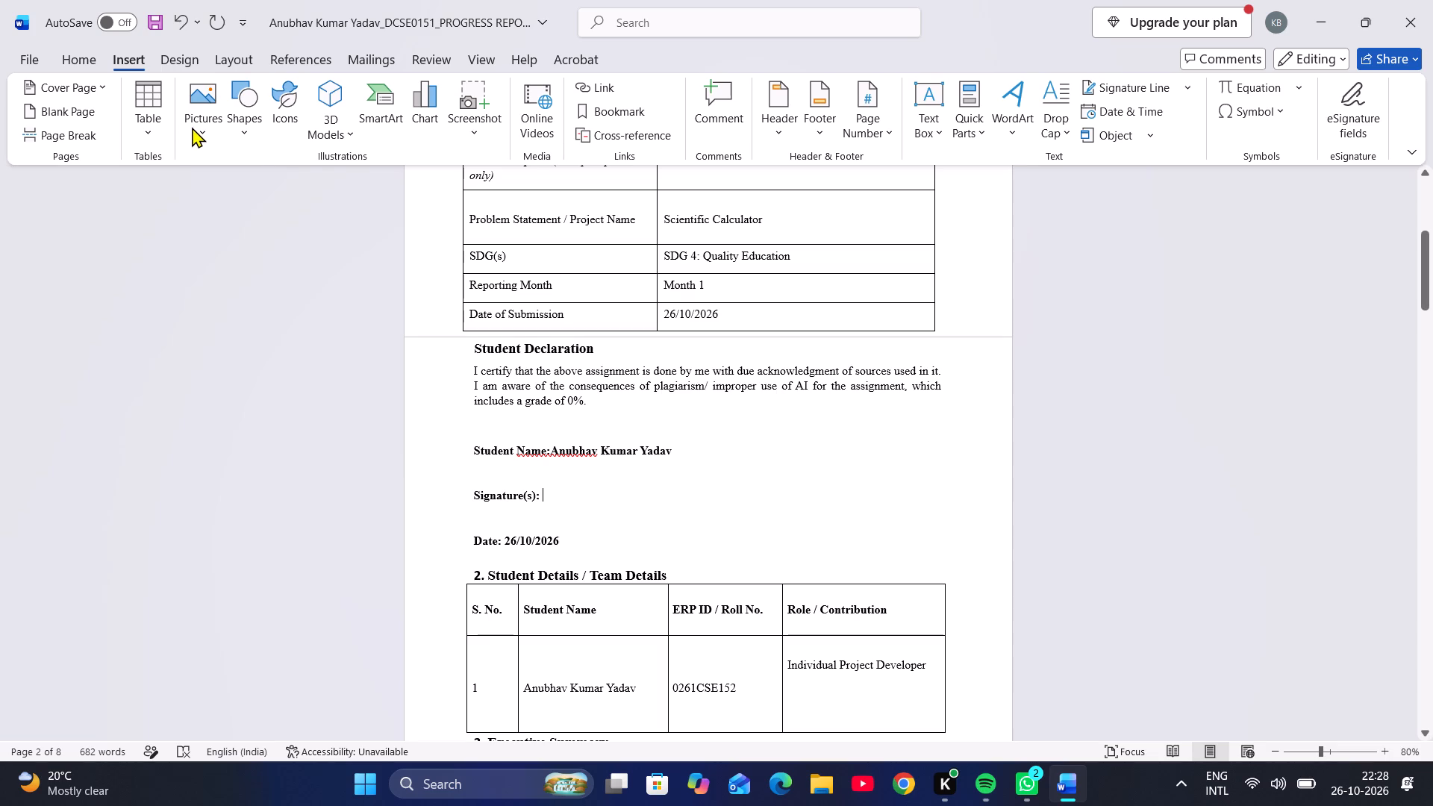
{"action": "left_click", "coordinate": [192, 127]}
{"action": "left_click", "coordinate": [214, 185]}
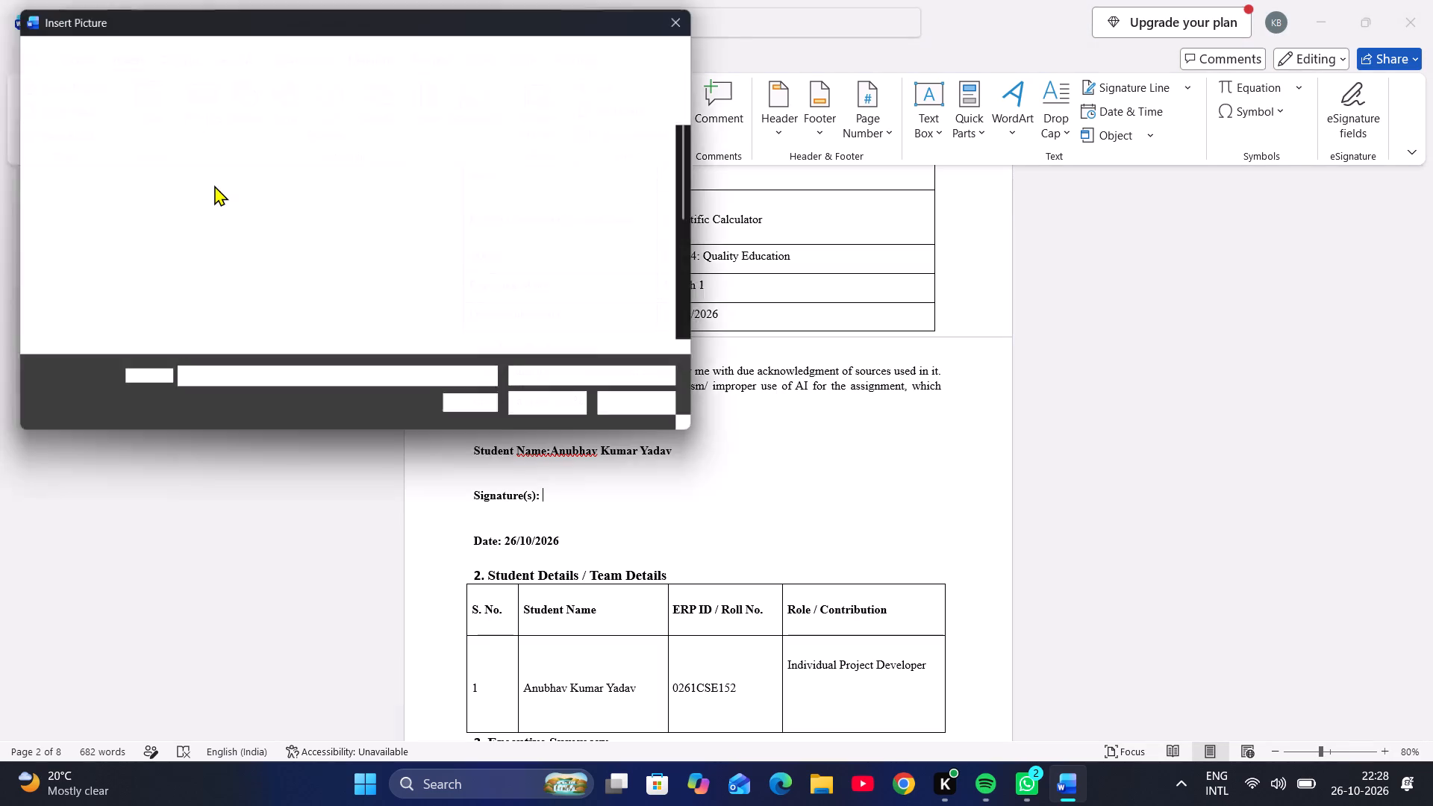
{"action": "scroll", "coordinate": [234, 298], "scroll_direction": "down", "scroll_amount": 2}
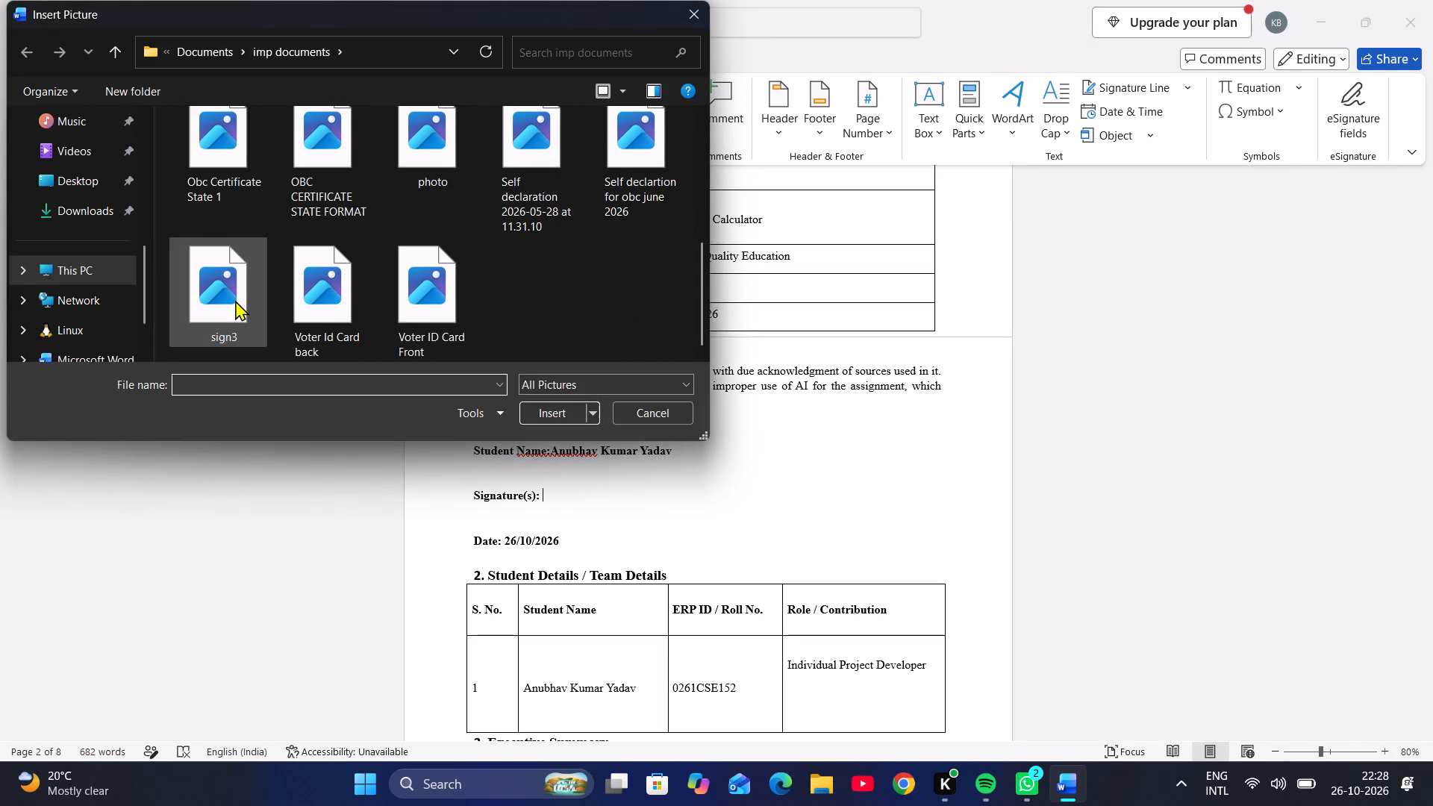
{"action": "left_click_drag", "start_coordinate": [235, 300], "coordinate": [560, 416]}
{"action": "left_click", "coordinate": [560, 416]}
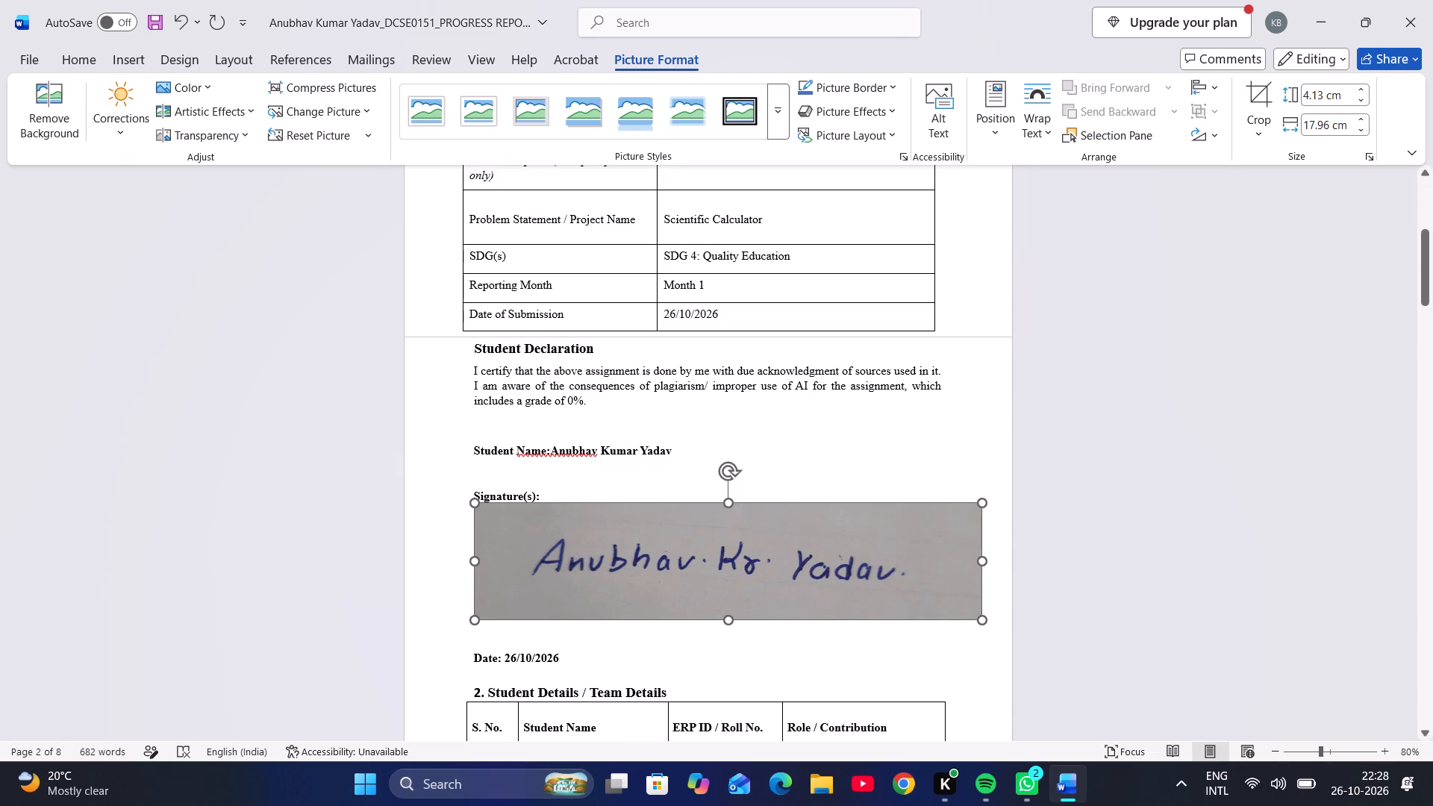
Shrink the signature picture to about 1.4 cm high by 6.1 cm wide, keeping it upright beside "Signature(s):".
{"action": "left_click_drag", "start_coordinate": [477, 620], "coordinate": [630, 554]}
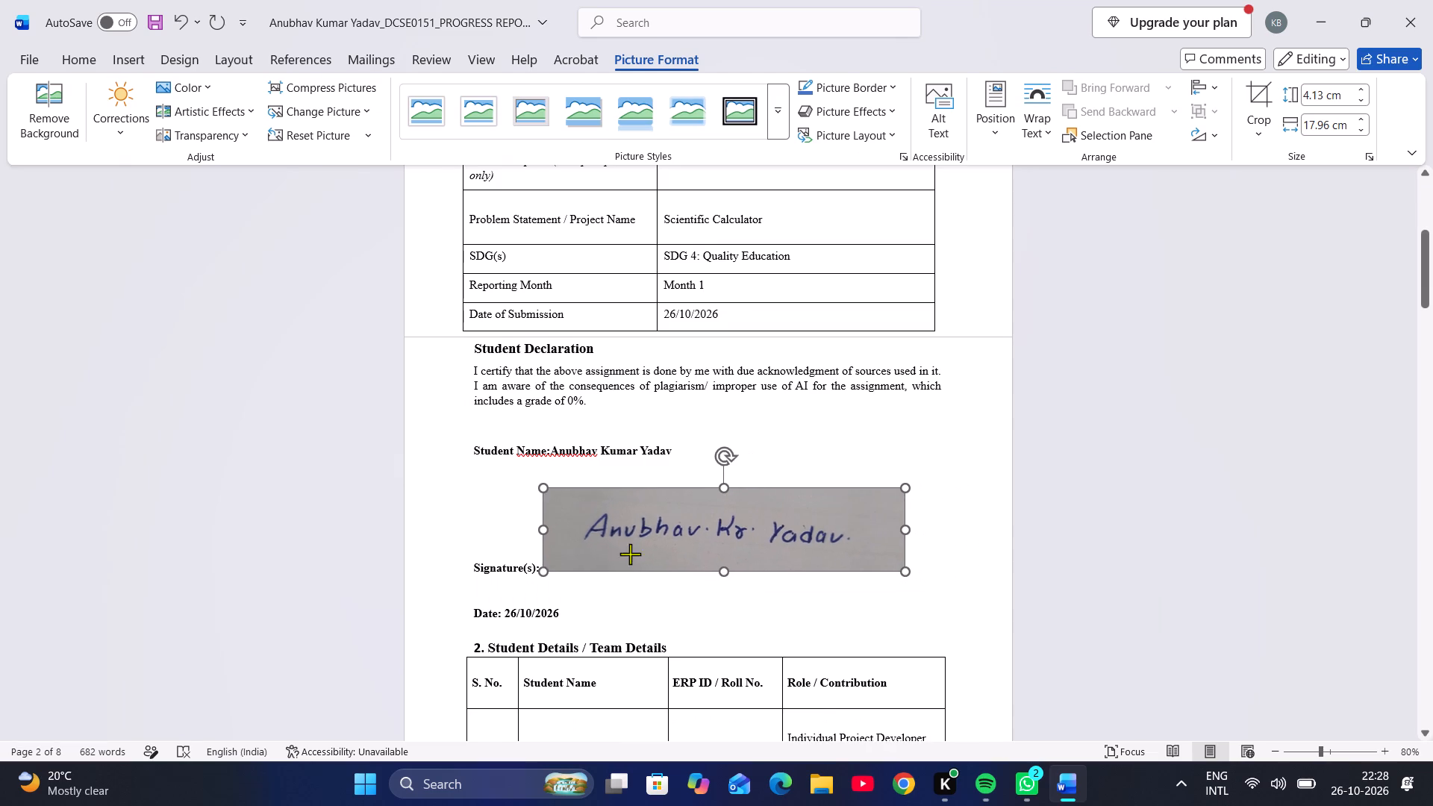
{"action": "left_click_drag", "start_coordinate": [630, 554], "coordinate": [664, 499]}
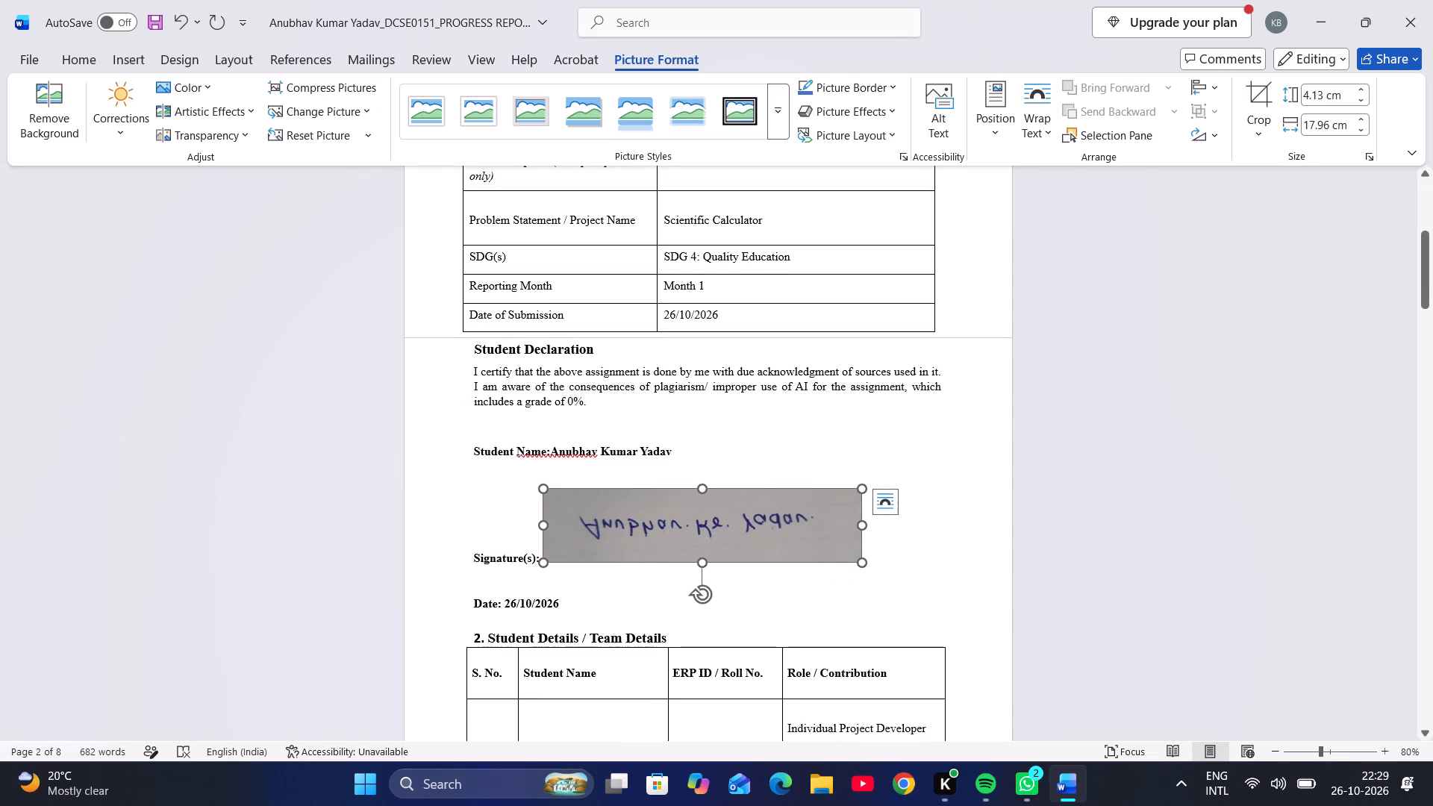
{"action": "left_click_drag", "start_coordinate": [858, 563], "coordinate": [885, 577]}
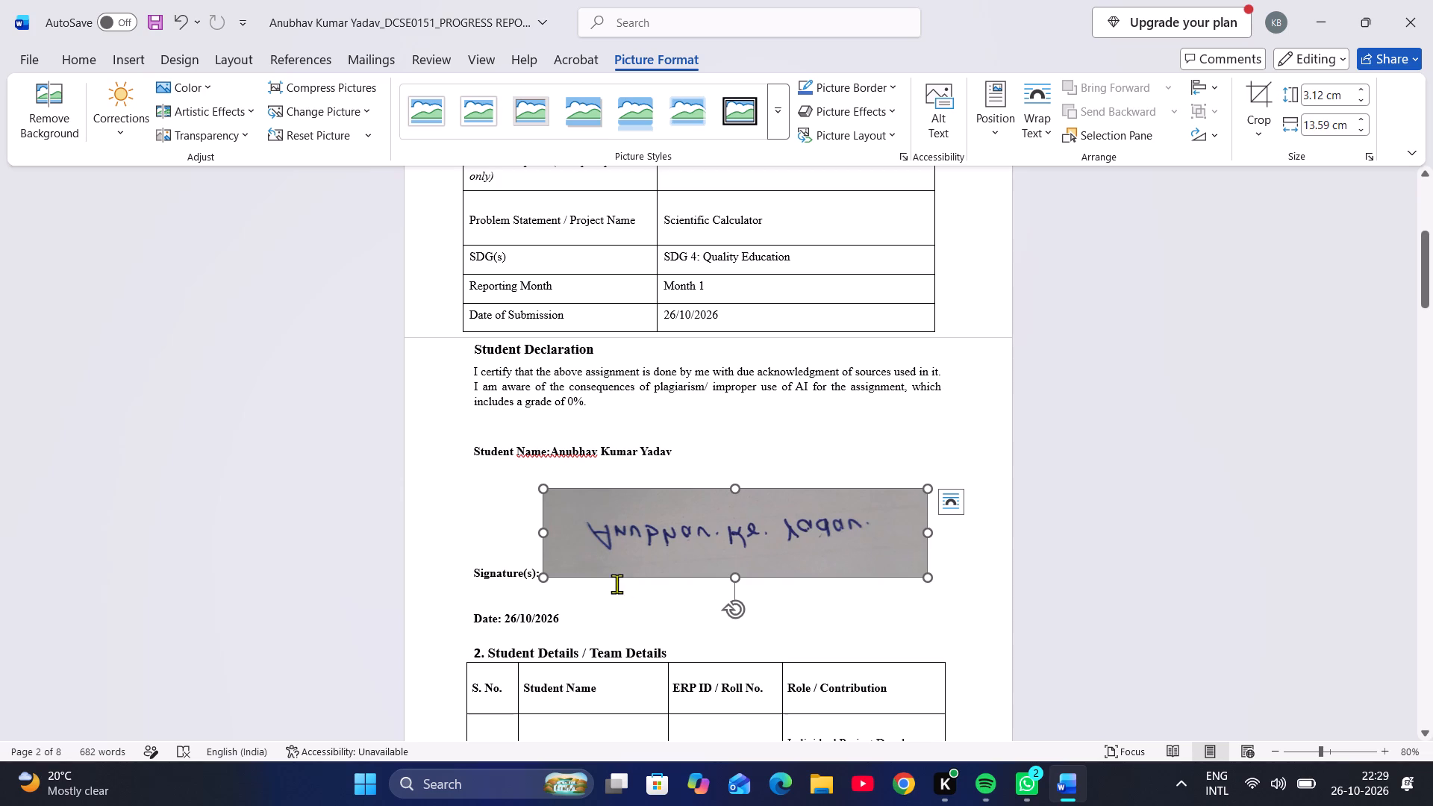
{"action": "left_click_drag", "start_coordinate": [546, 580], "coordinate": [574, 566]}
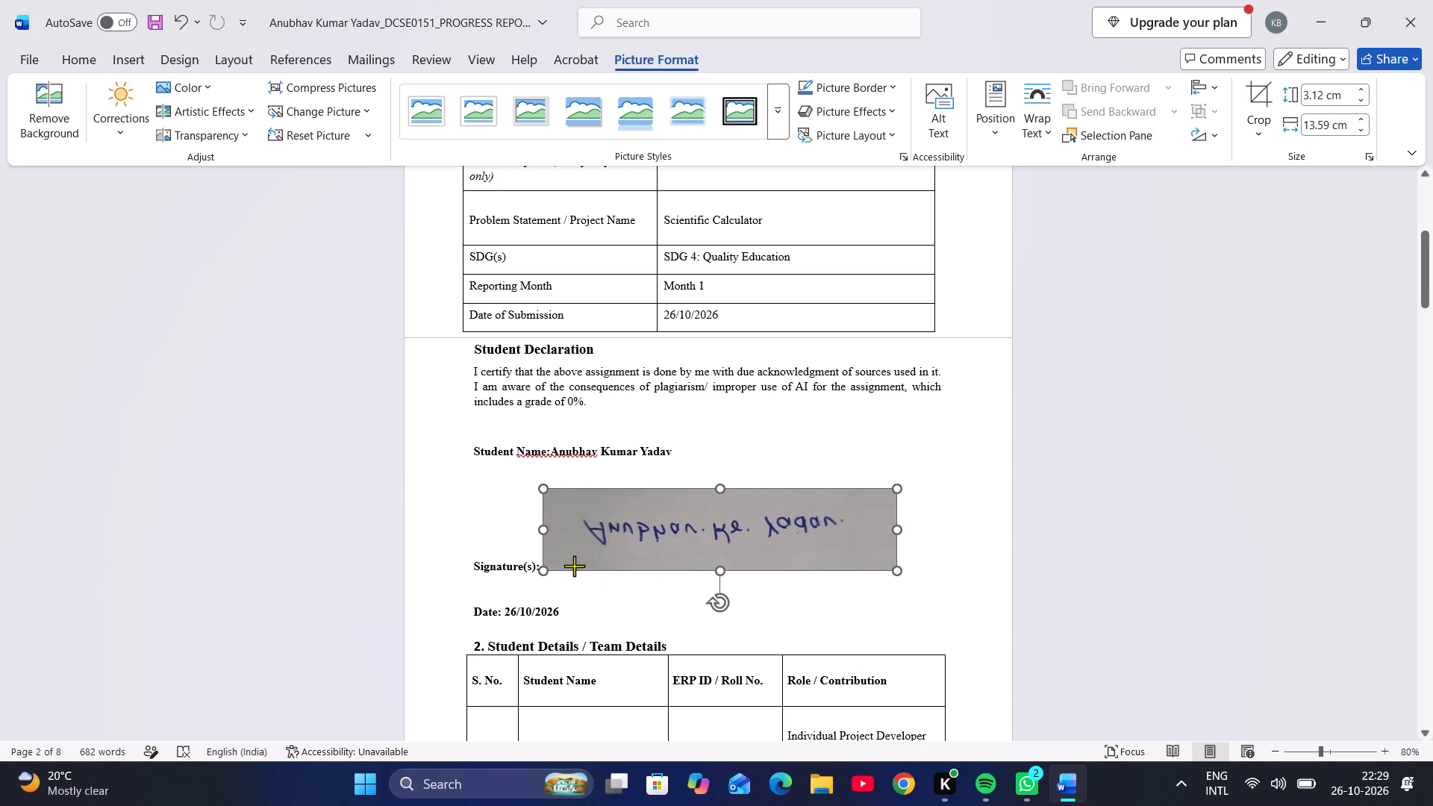
{"action": "left_click_drag", "start_coordinate": [574, 566], "coordinate": [676, 547]}
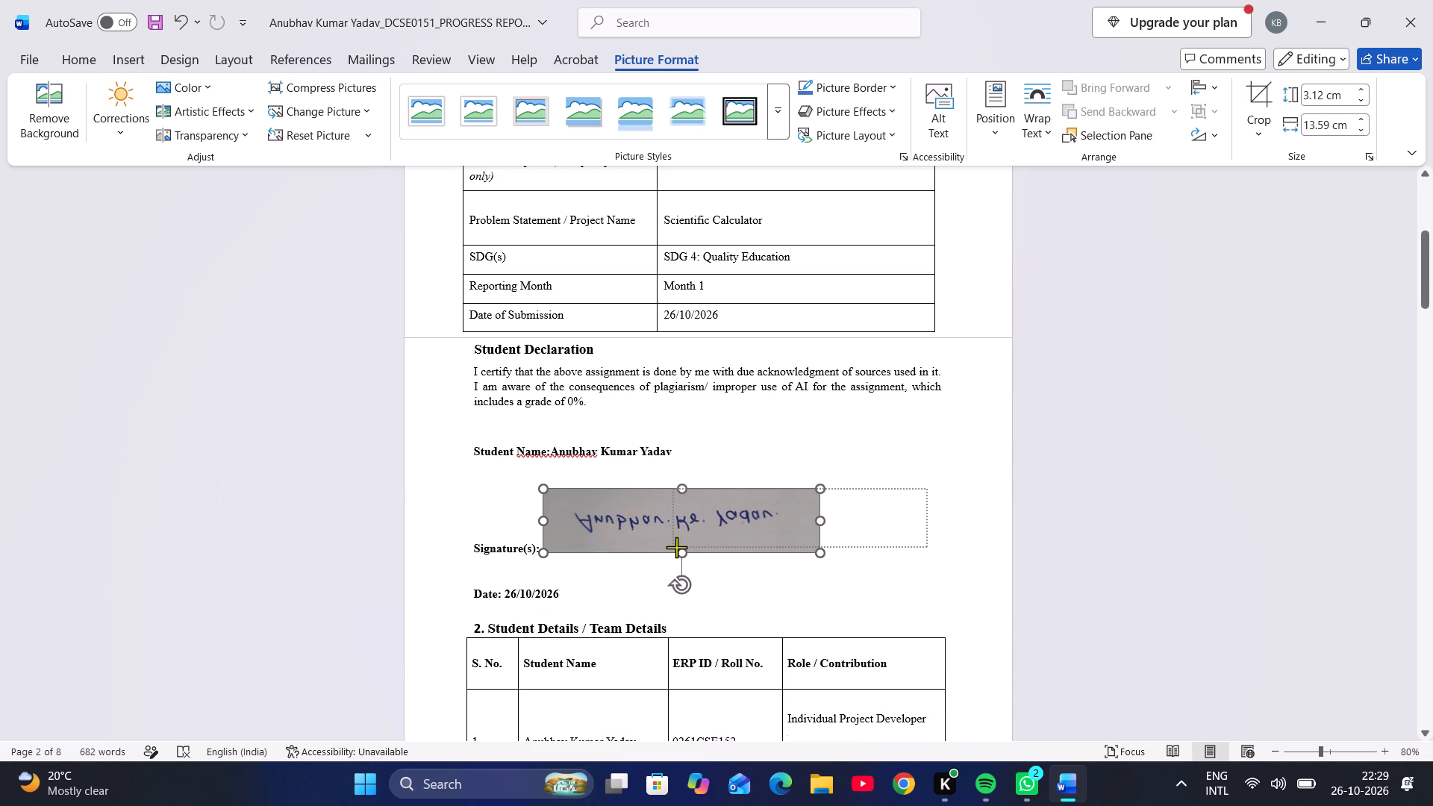
{"action": "left_click_drag", "start_coordinate": [676, 547], "coordinate": [755, 469]}
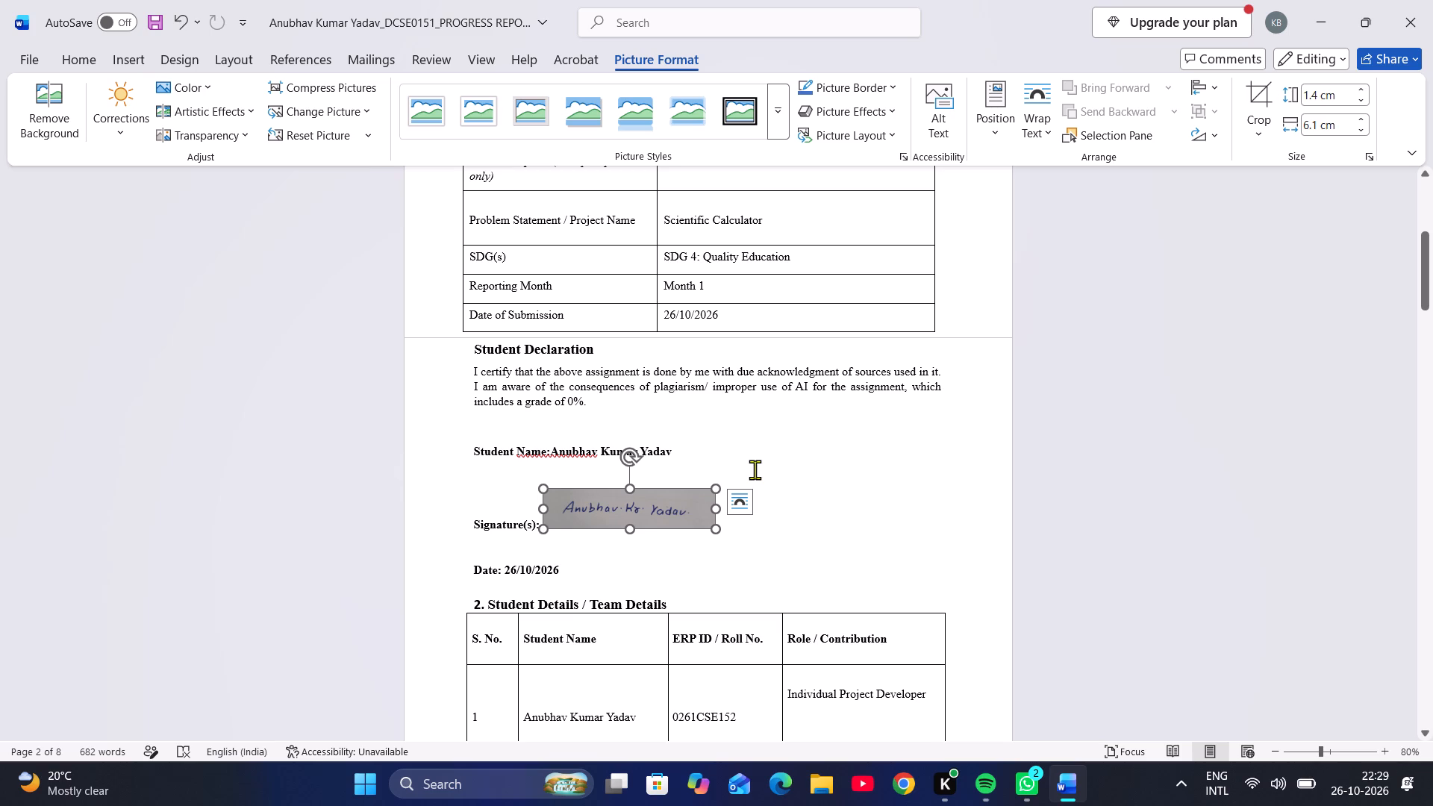
Set the resized signature picture's text wrapping to In Front of Text.
{"action": "left_click", "coordinate": [1040, 139]}
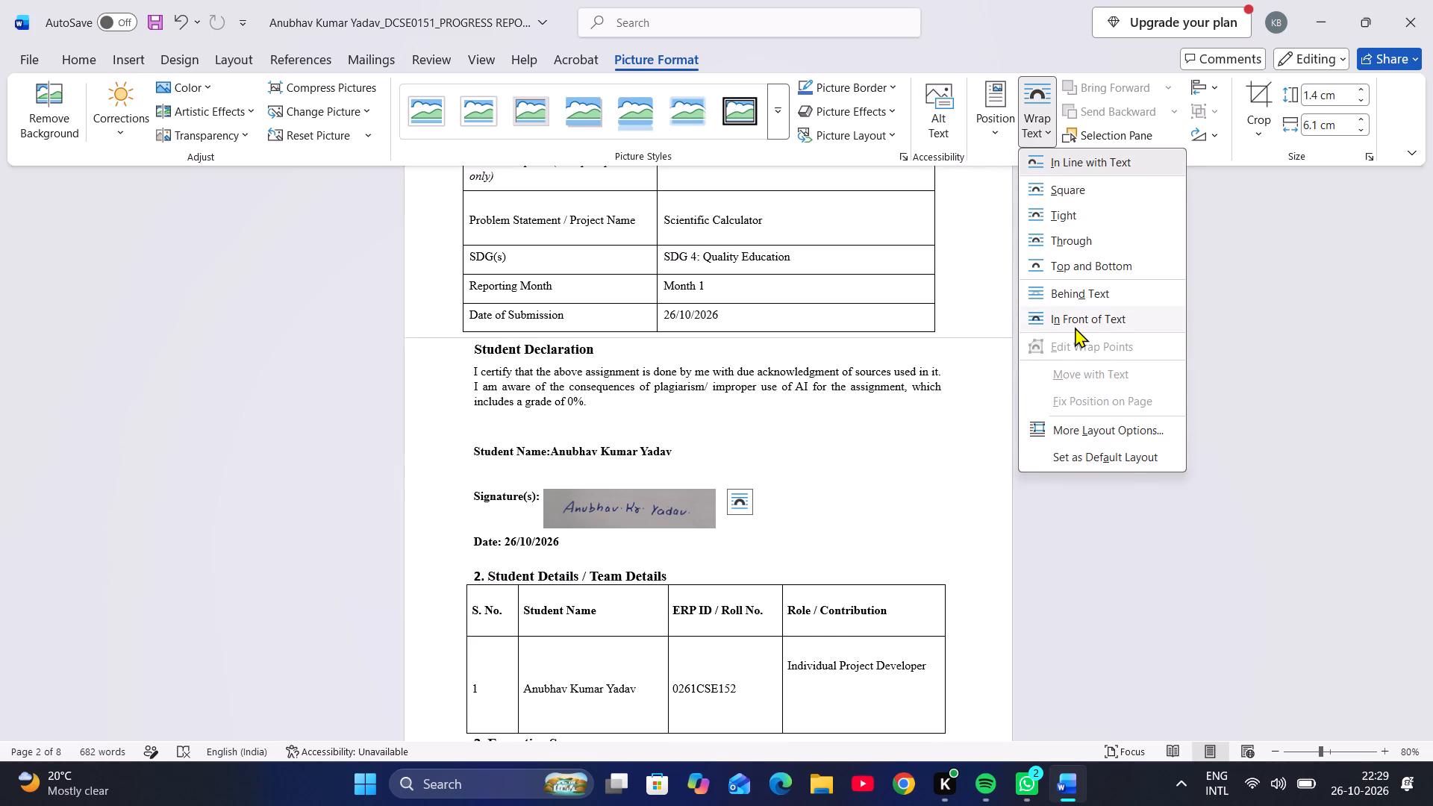
{"action": "left_click", "coordinate": [1072, 327]}
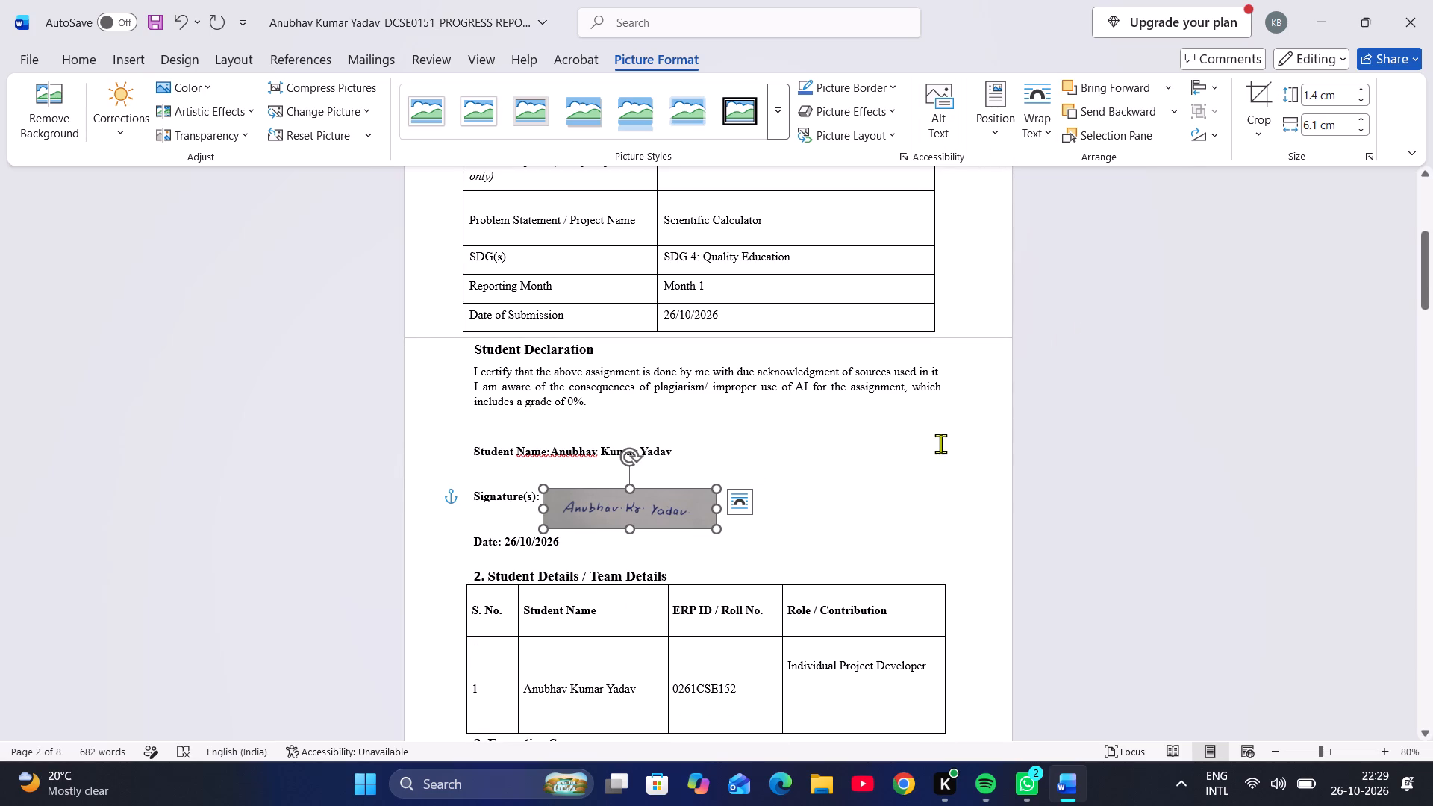
Remove one blank line between the student name and the "Signature(s):" line.
{"action": "left_click", "coordinate": [891, 470]}
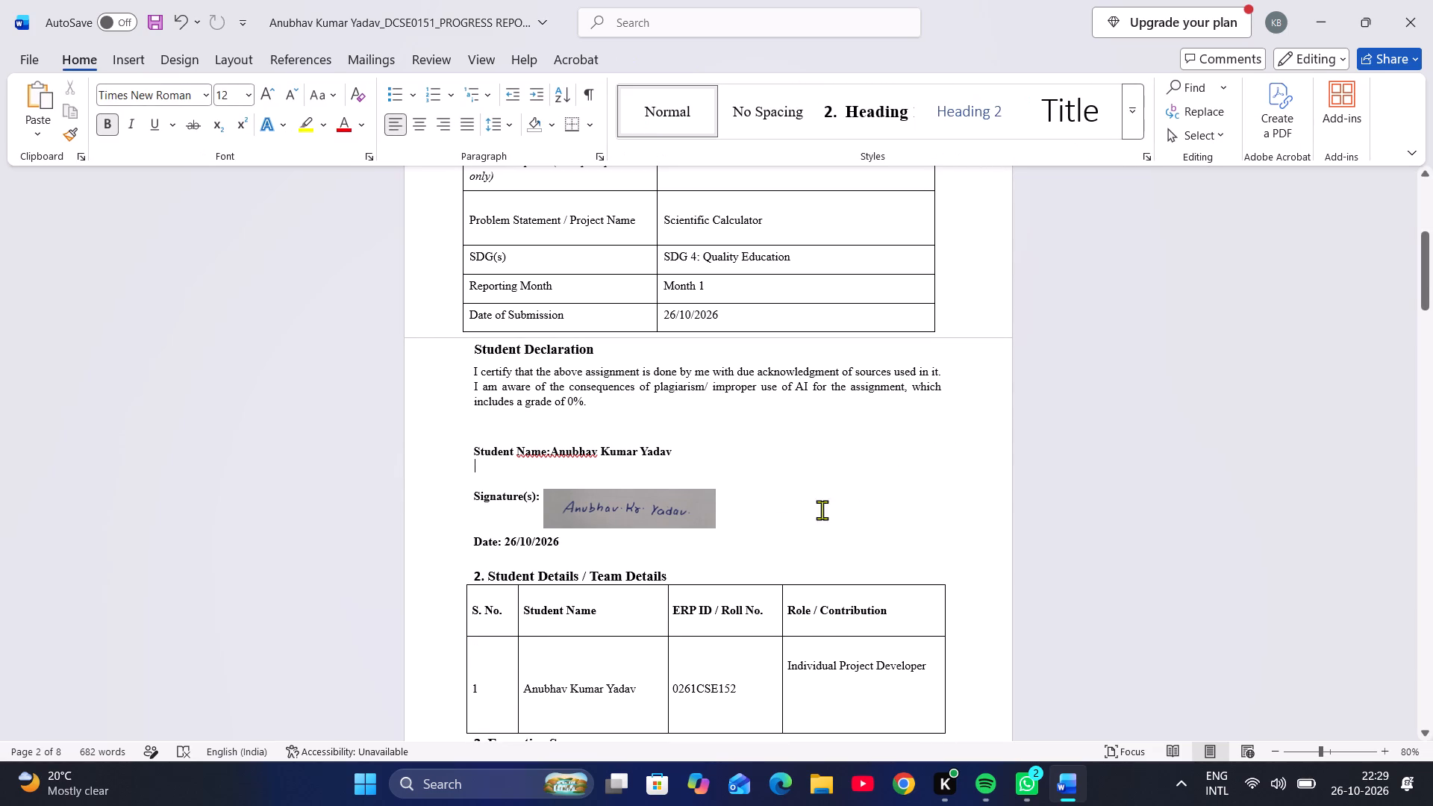
{"action": "key", "text": "BackSpace"}
{"action": "key", "text": "BackSpace"}
{"action": "key", "text": "BackSpace"}
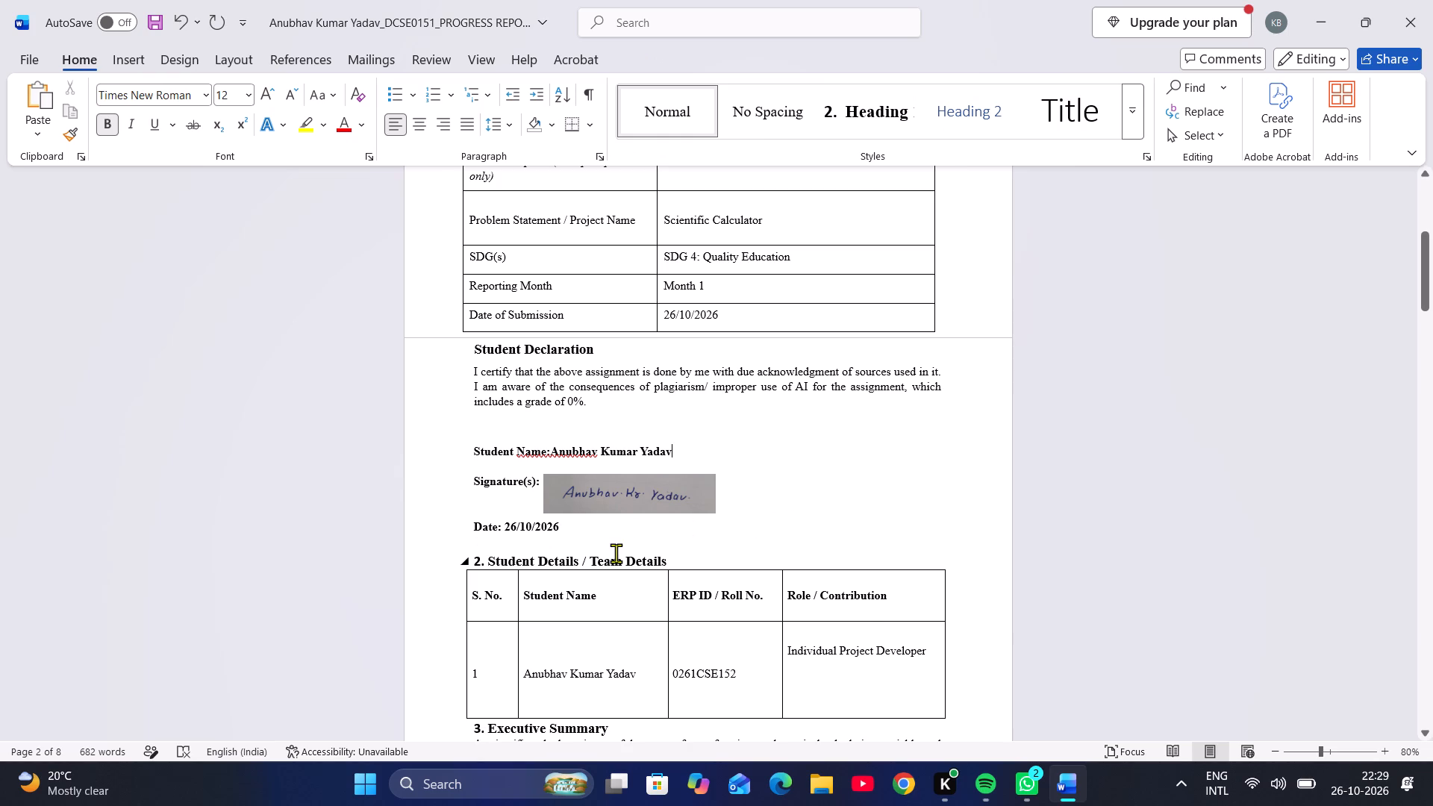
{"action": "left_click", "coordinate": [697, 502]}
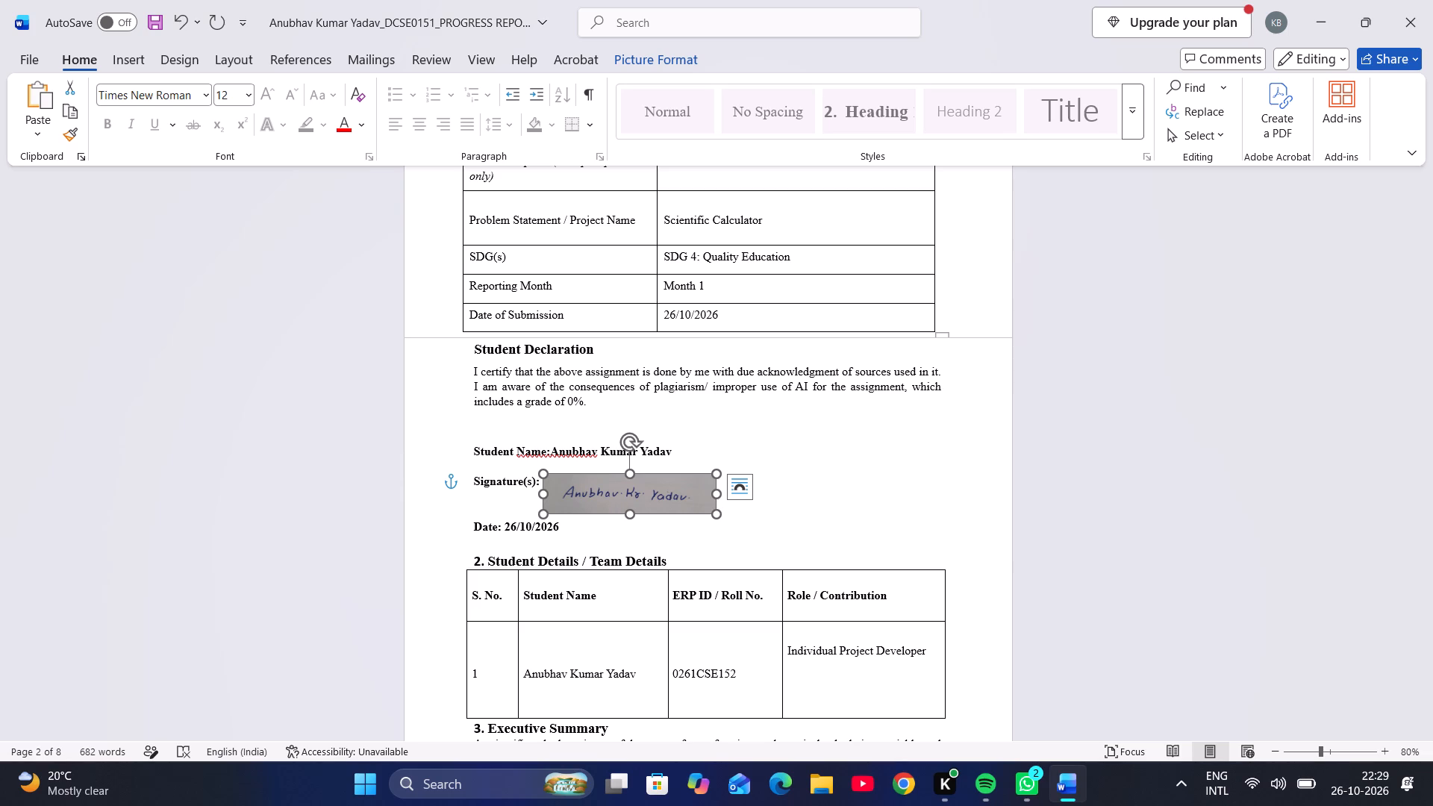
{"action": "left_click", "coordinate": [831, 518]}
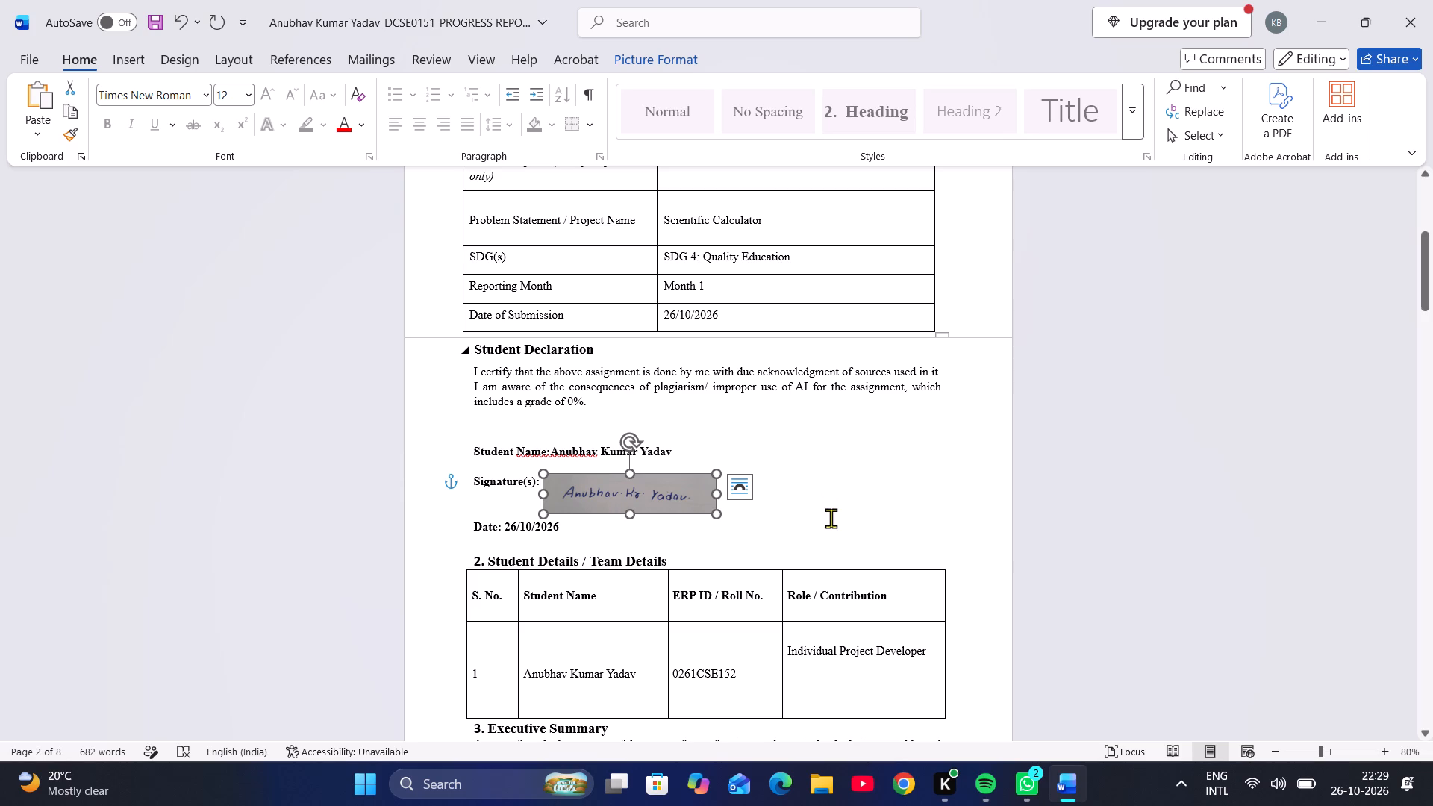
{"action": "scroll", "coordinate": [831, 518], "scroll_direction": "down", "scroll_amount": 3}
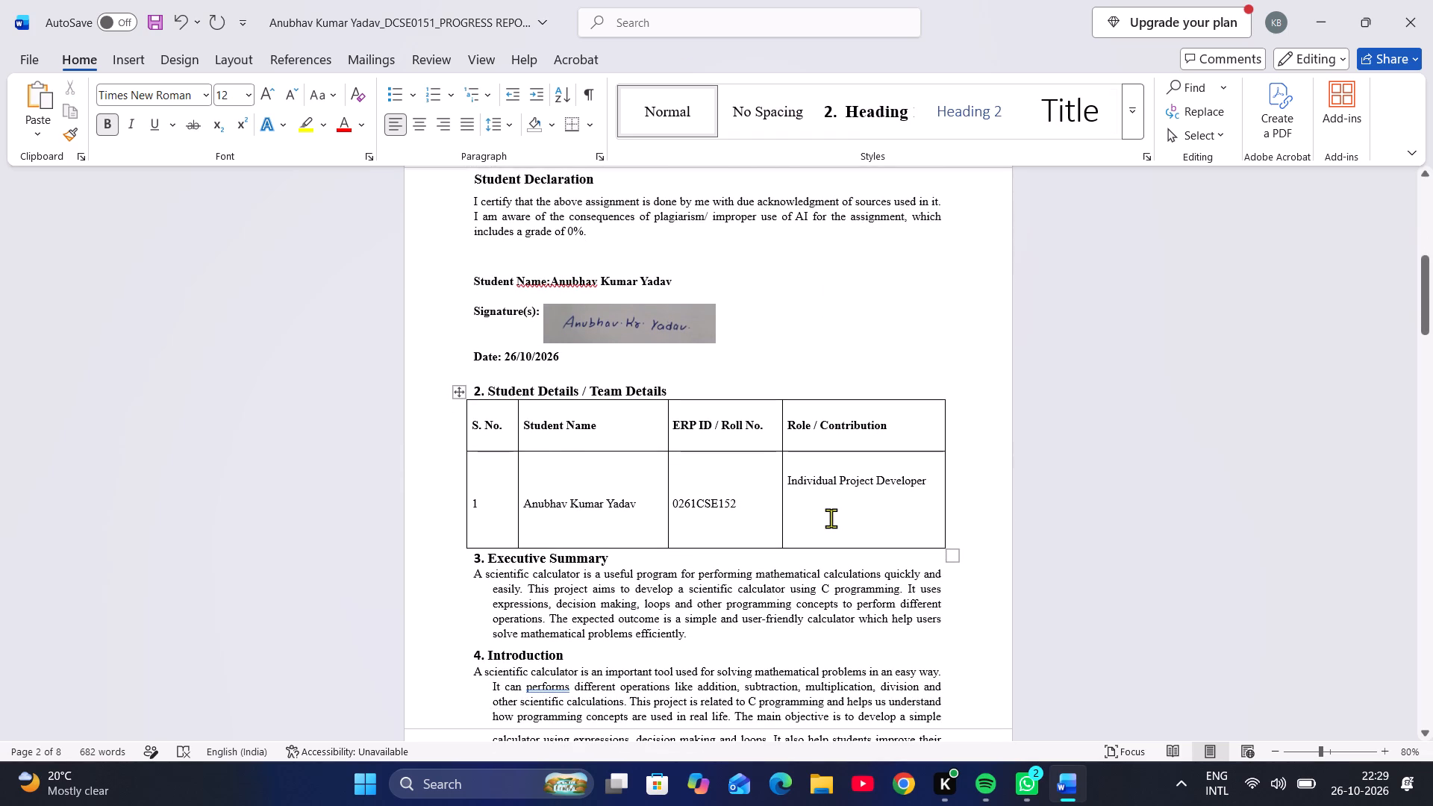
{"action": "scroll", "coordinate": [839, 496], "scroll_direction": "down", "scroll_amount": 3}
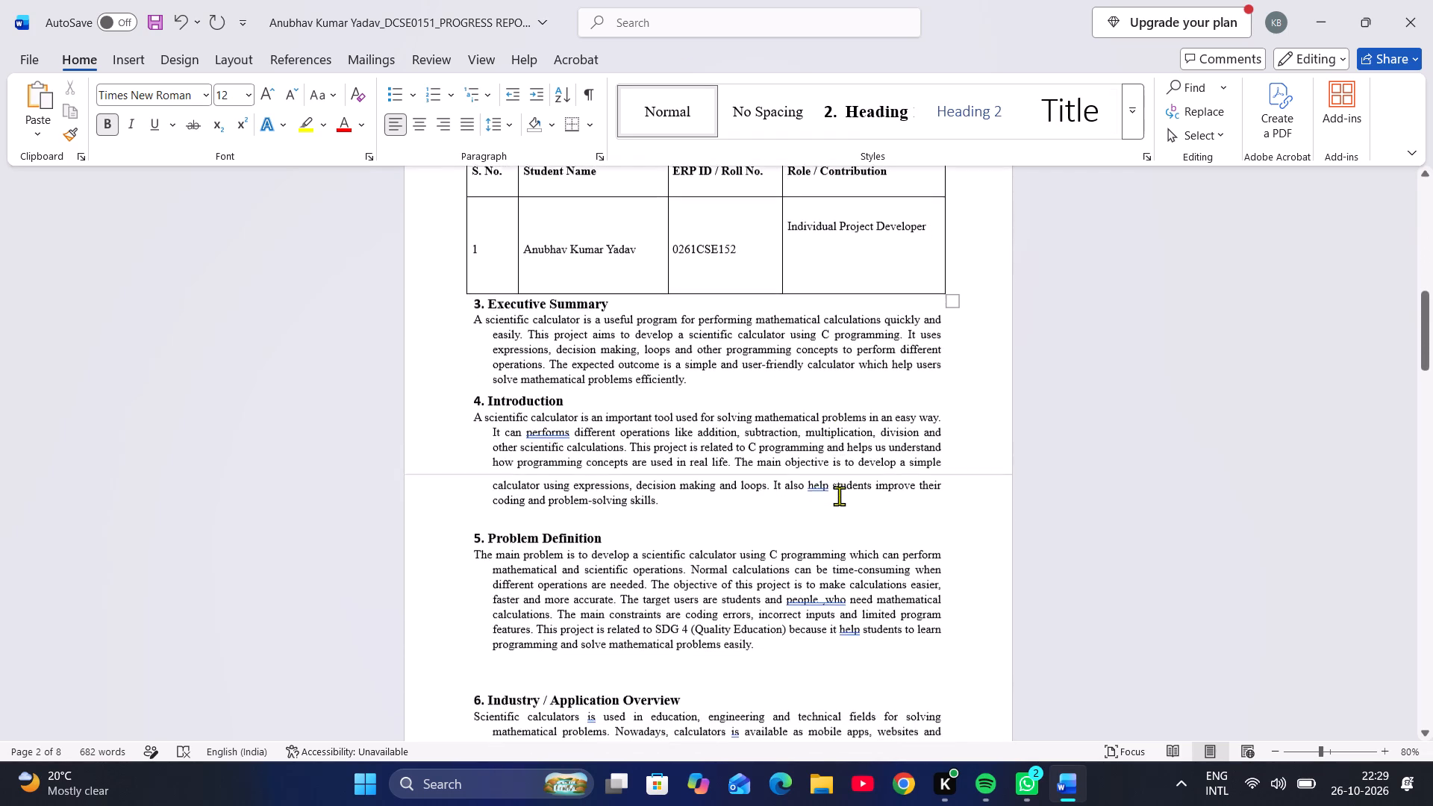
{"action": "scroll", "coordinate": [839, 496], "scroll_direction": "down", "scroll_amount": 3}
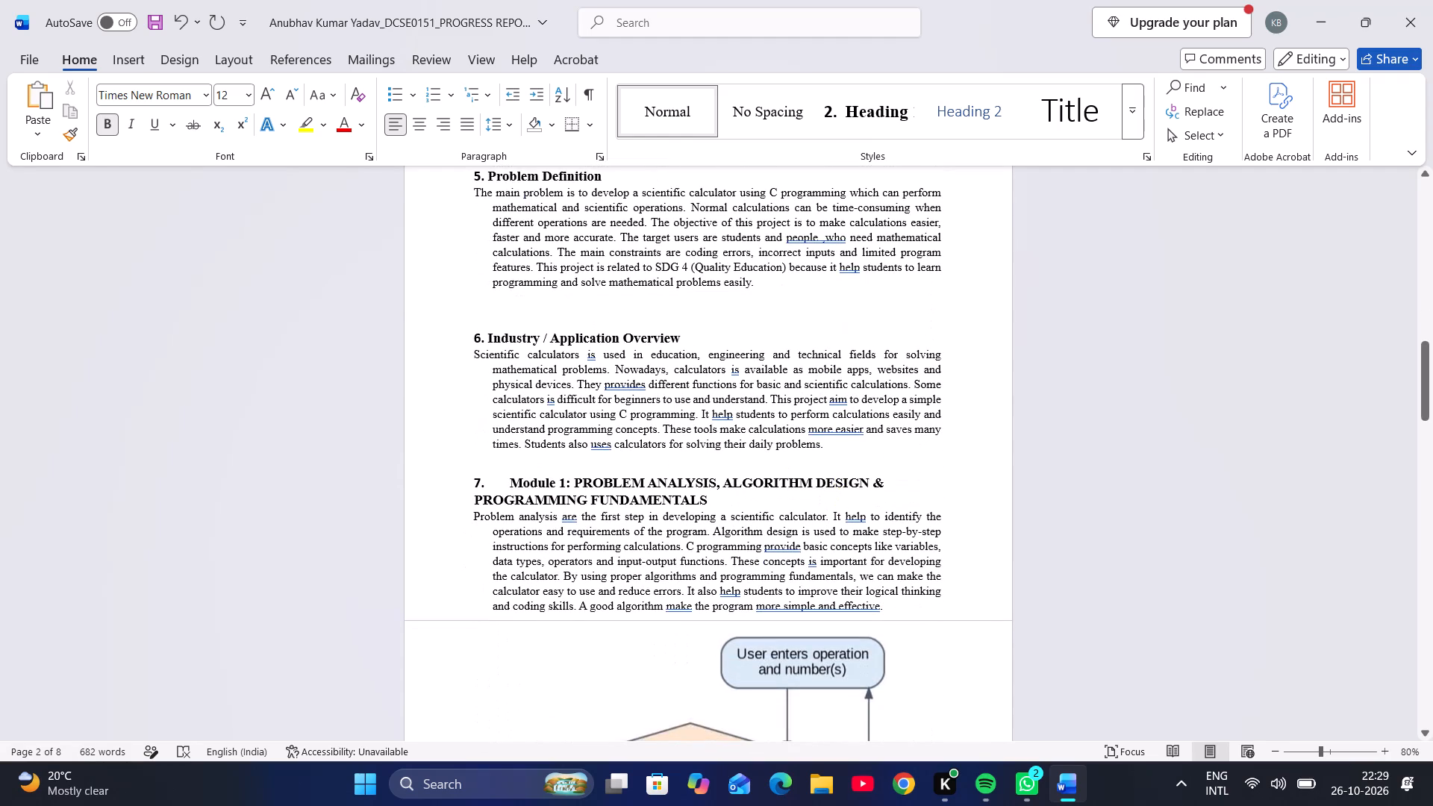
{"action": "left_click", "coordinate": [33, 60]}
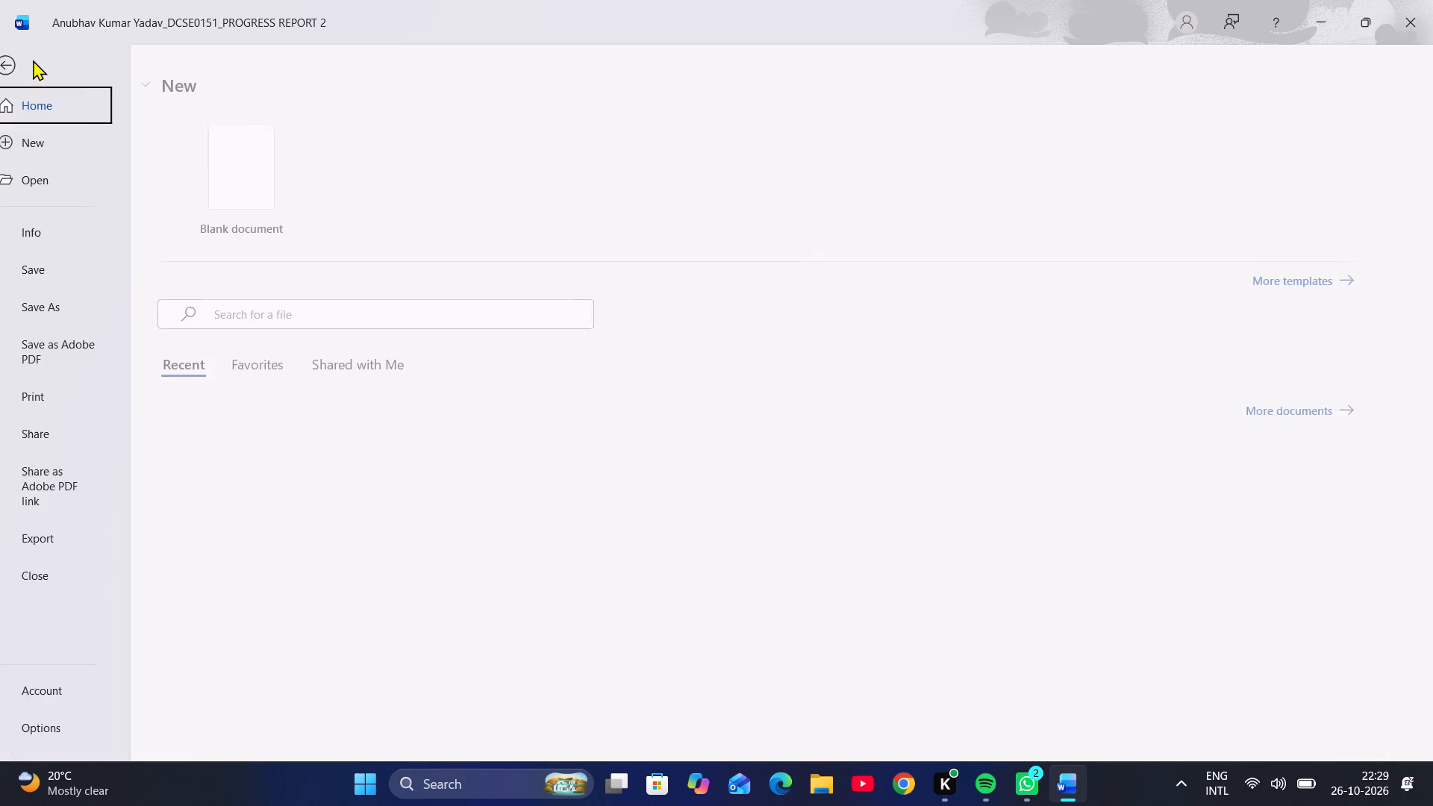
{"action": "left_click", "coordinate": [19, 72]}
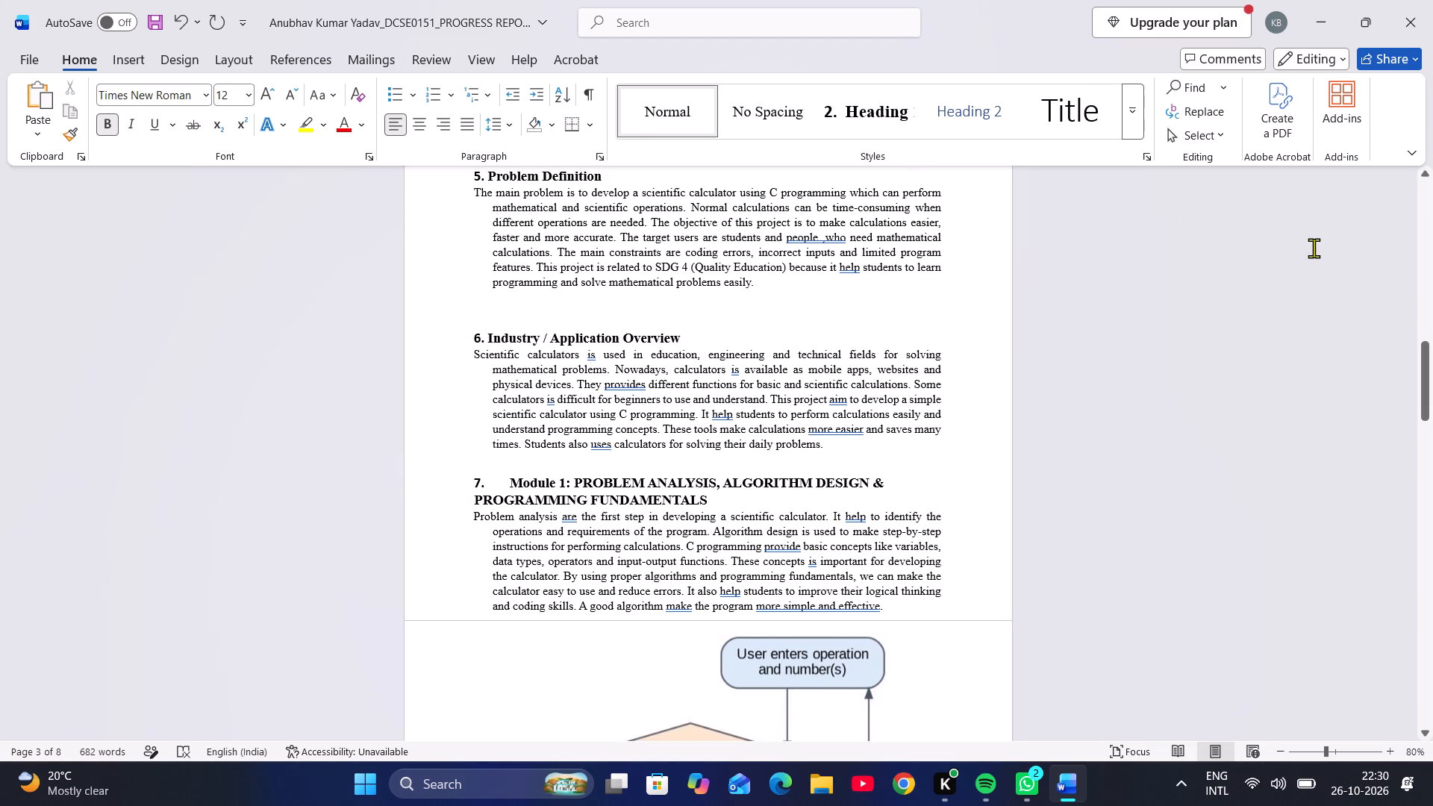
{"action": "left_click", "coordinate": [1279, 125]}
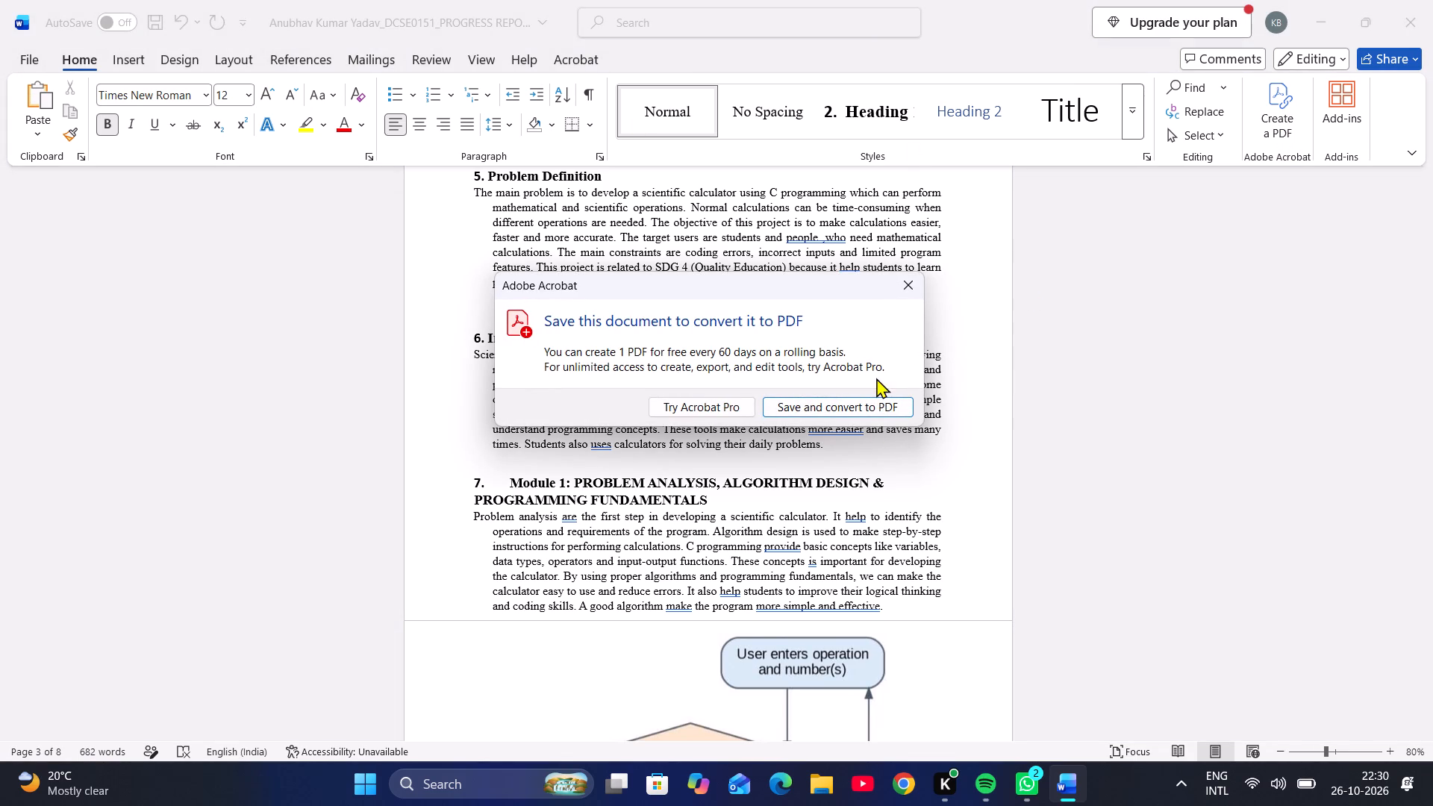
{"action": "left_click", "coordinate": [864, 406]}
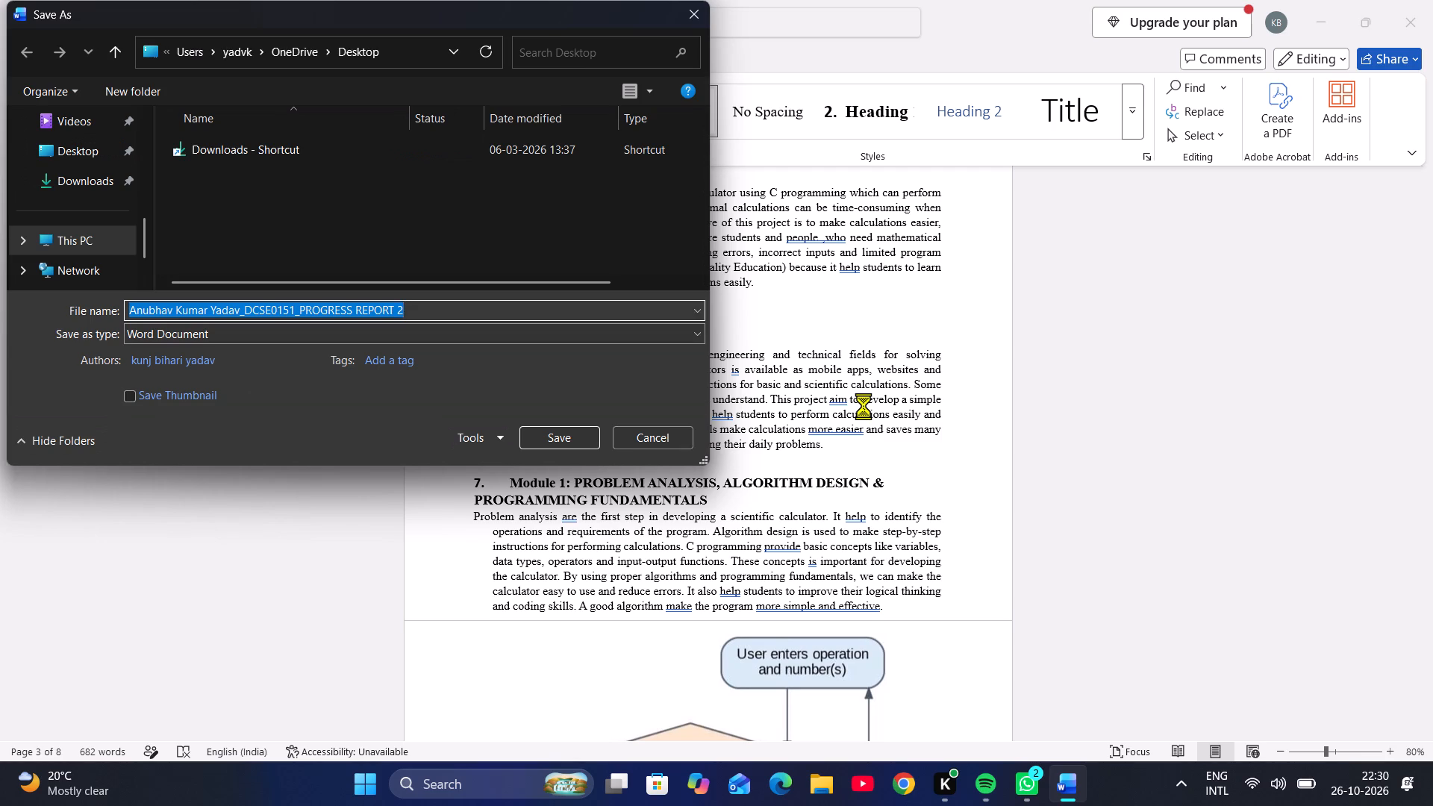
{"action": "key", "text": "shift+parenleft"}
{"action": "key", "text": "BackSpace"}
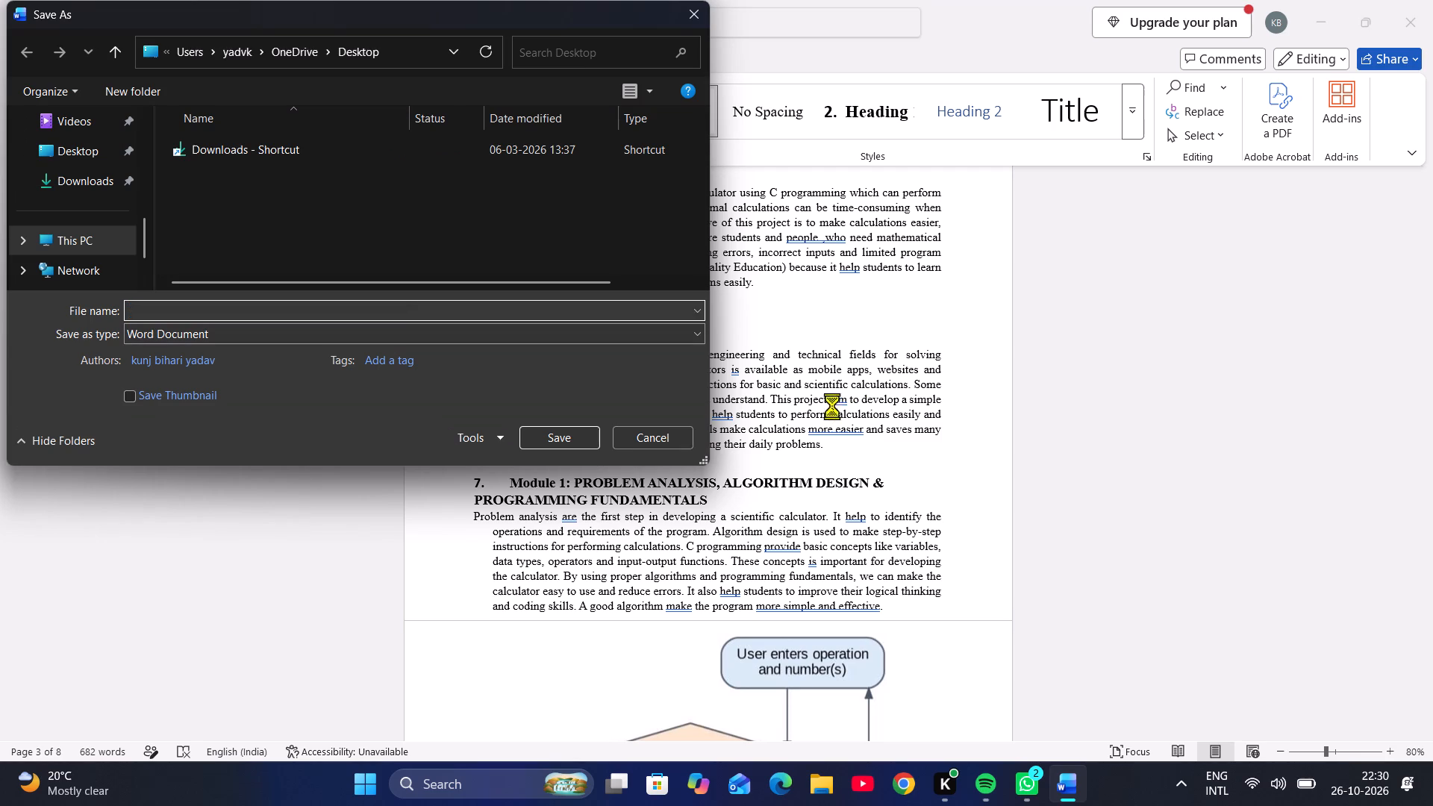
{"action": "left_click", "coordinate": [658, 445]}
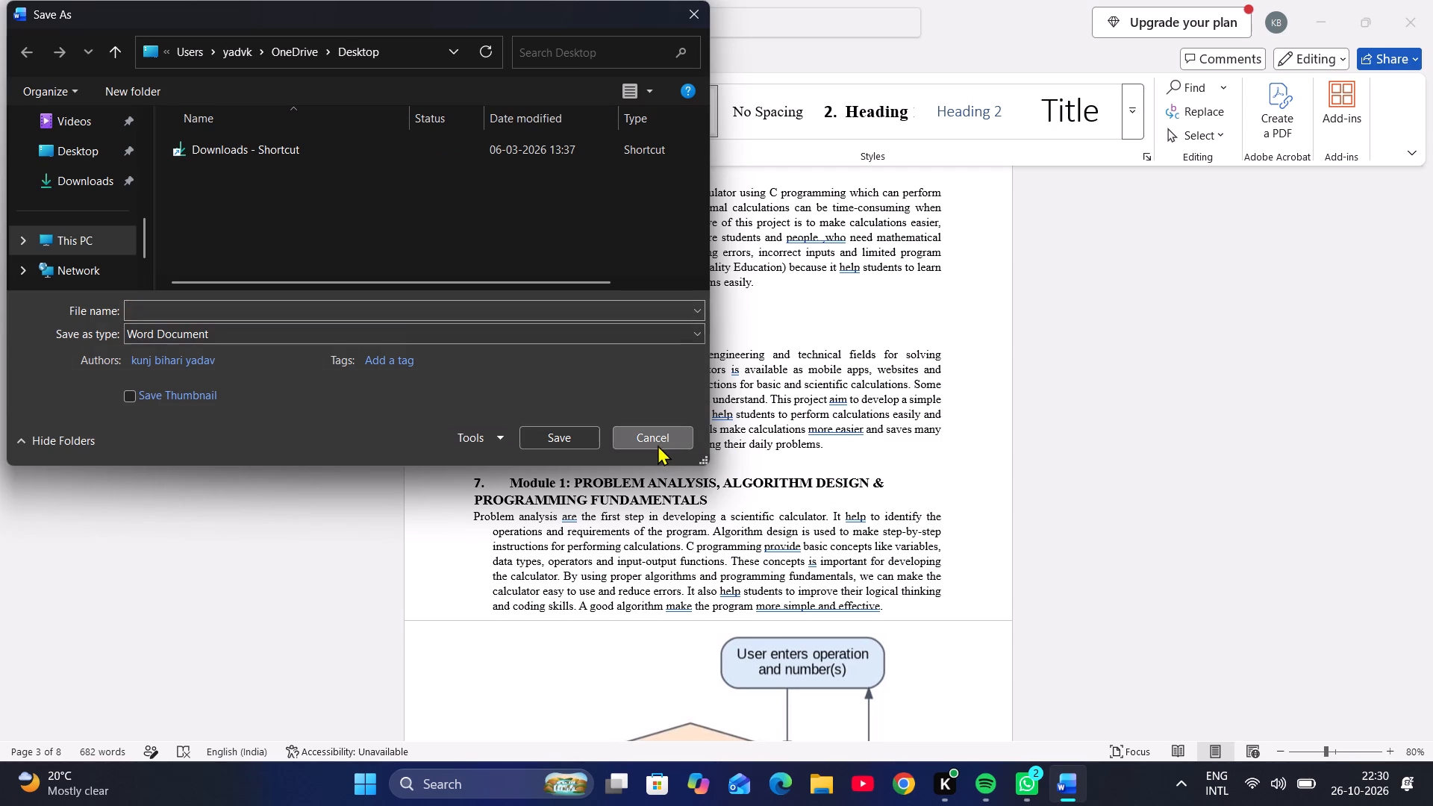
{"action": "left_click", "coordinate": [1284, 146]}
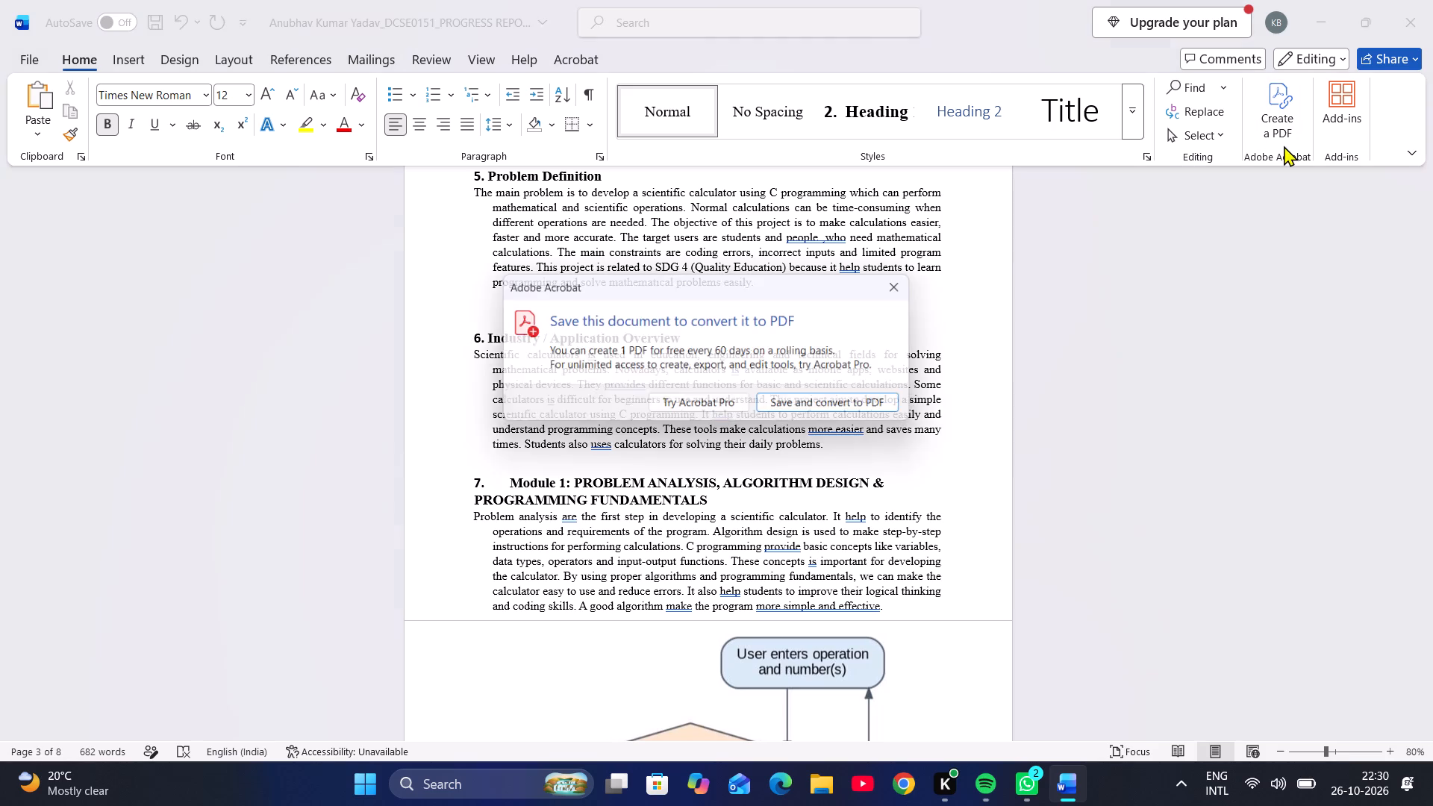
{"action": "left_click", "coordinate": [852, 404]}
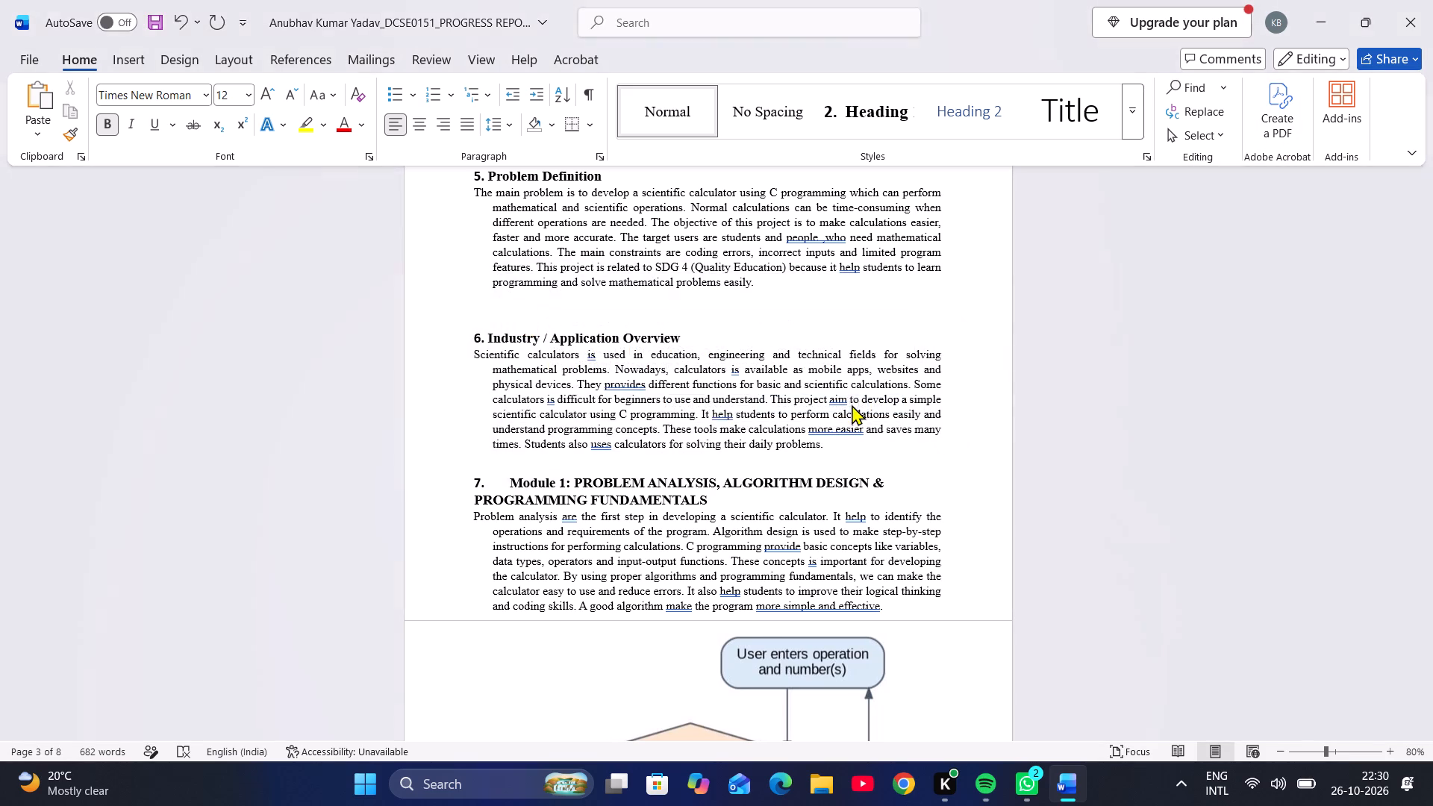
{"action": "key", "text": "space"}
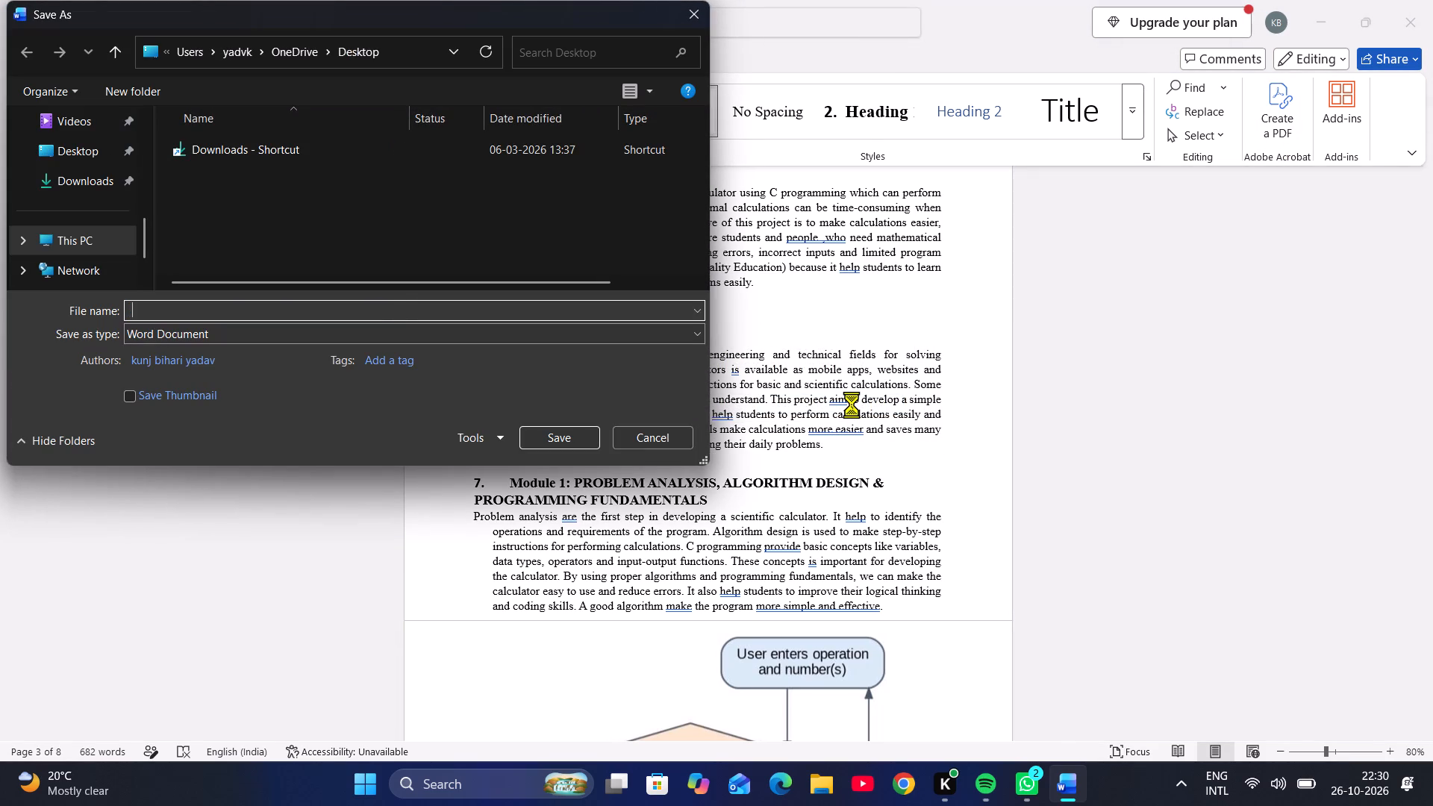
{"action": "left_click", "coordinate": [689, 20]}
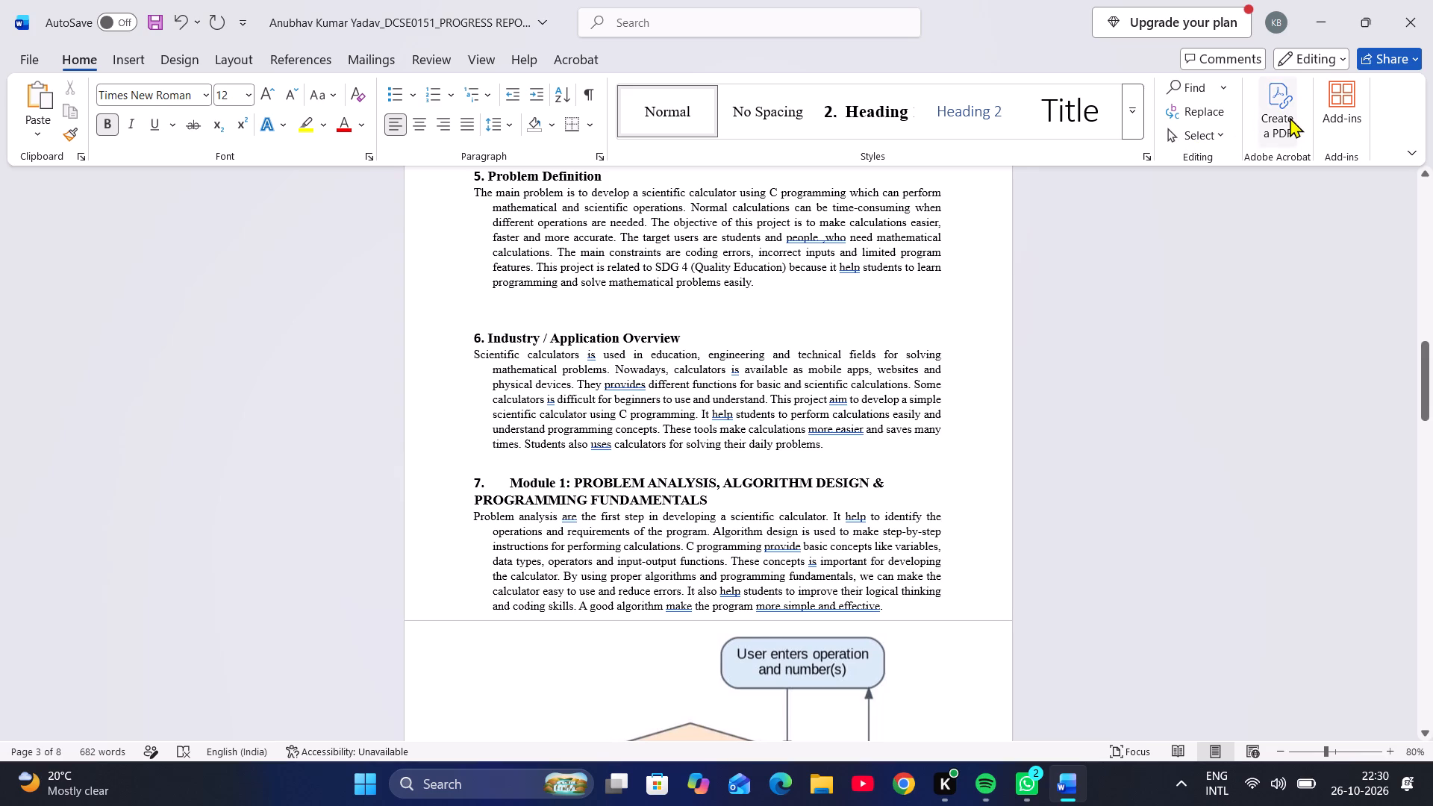
Save the report on the Desktop as a Word document with "(2)" appended to its file name and convert it to PDF in Acrobat.
{"action": "left_click", "coordinate": [1290, 117]}
{"action": "left_click", "coordinate": [853, 409]}
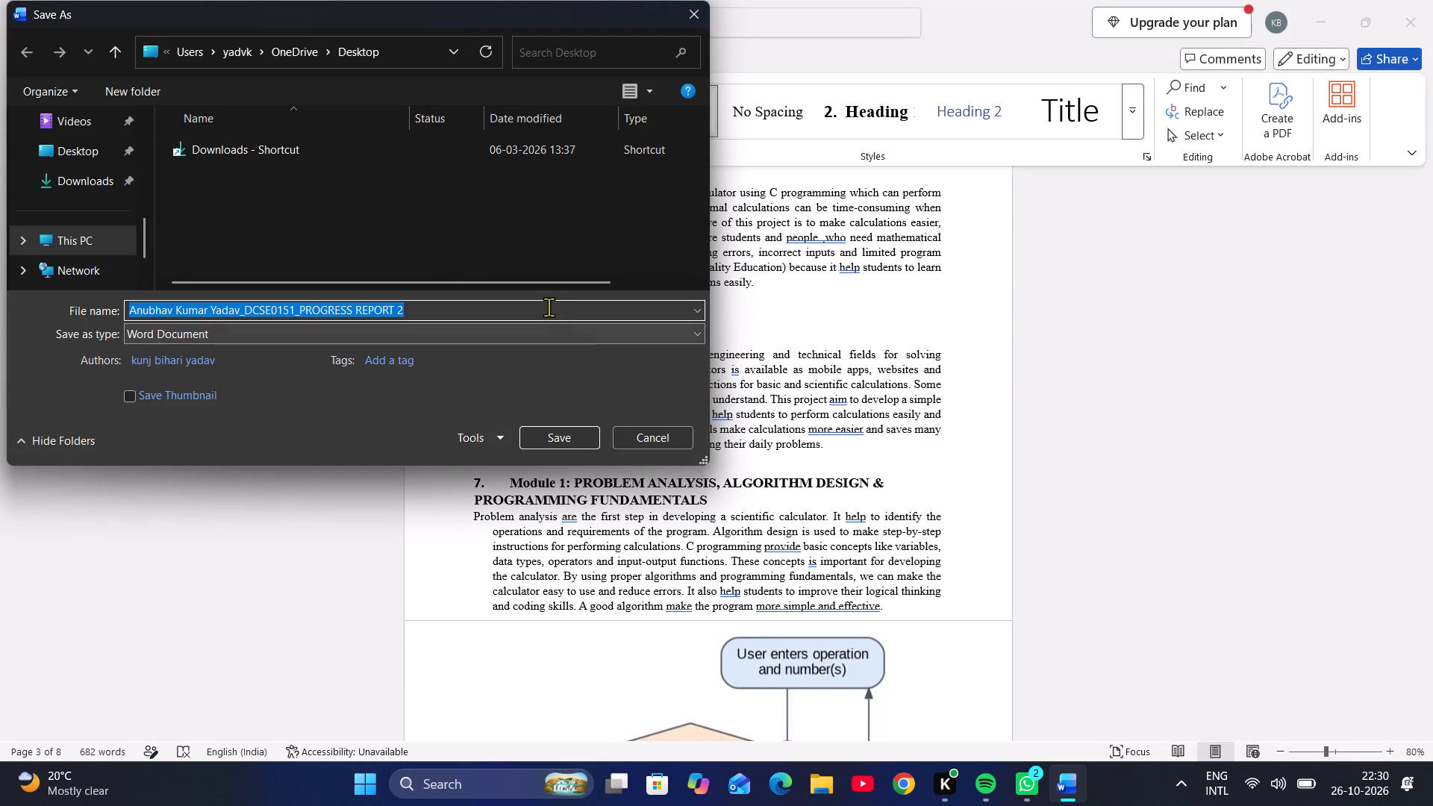
{"action": "left_click", "coordinate": [549, 307]}
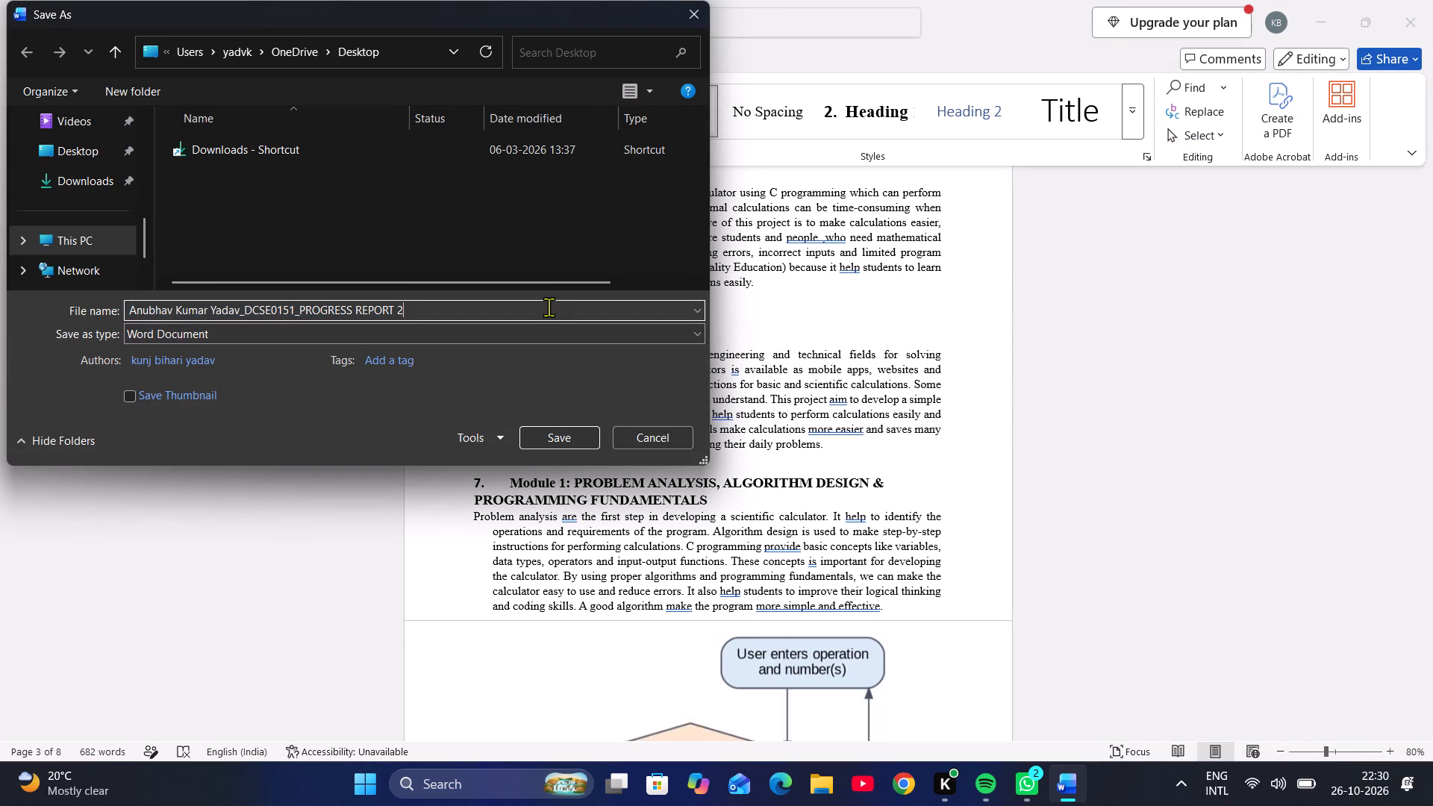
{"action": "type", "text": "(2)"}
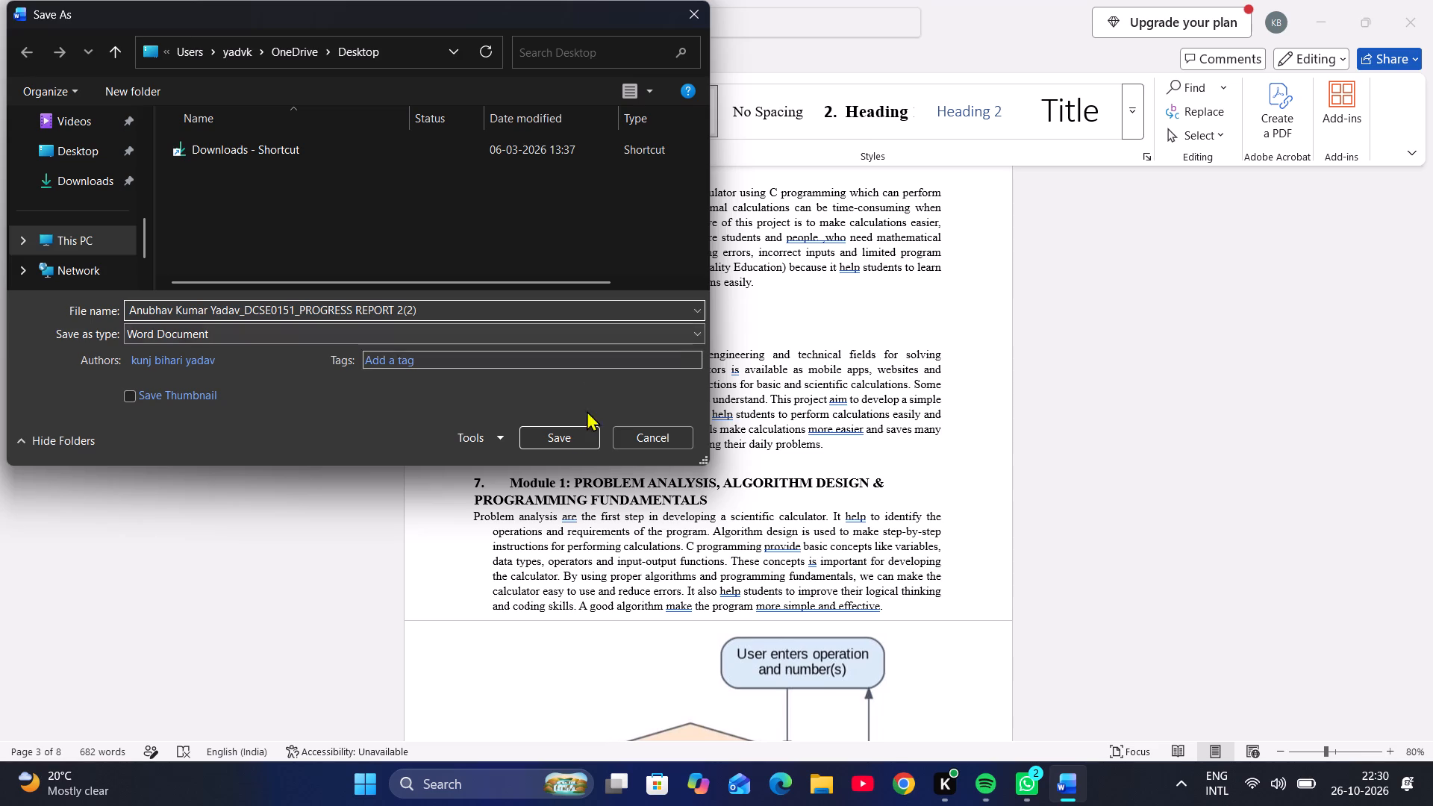
{"action": "left_click", "coordinate": [566, 425]}
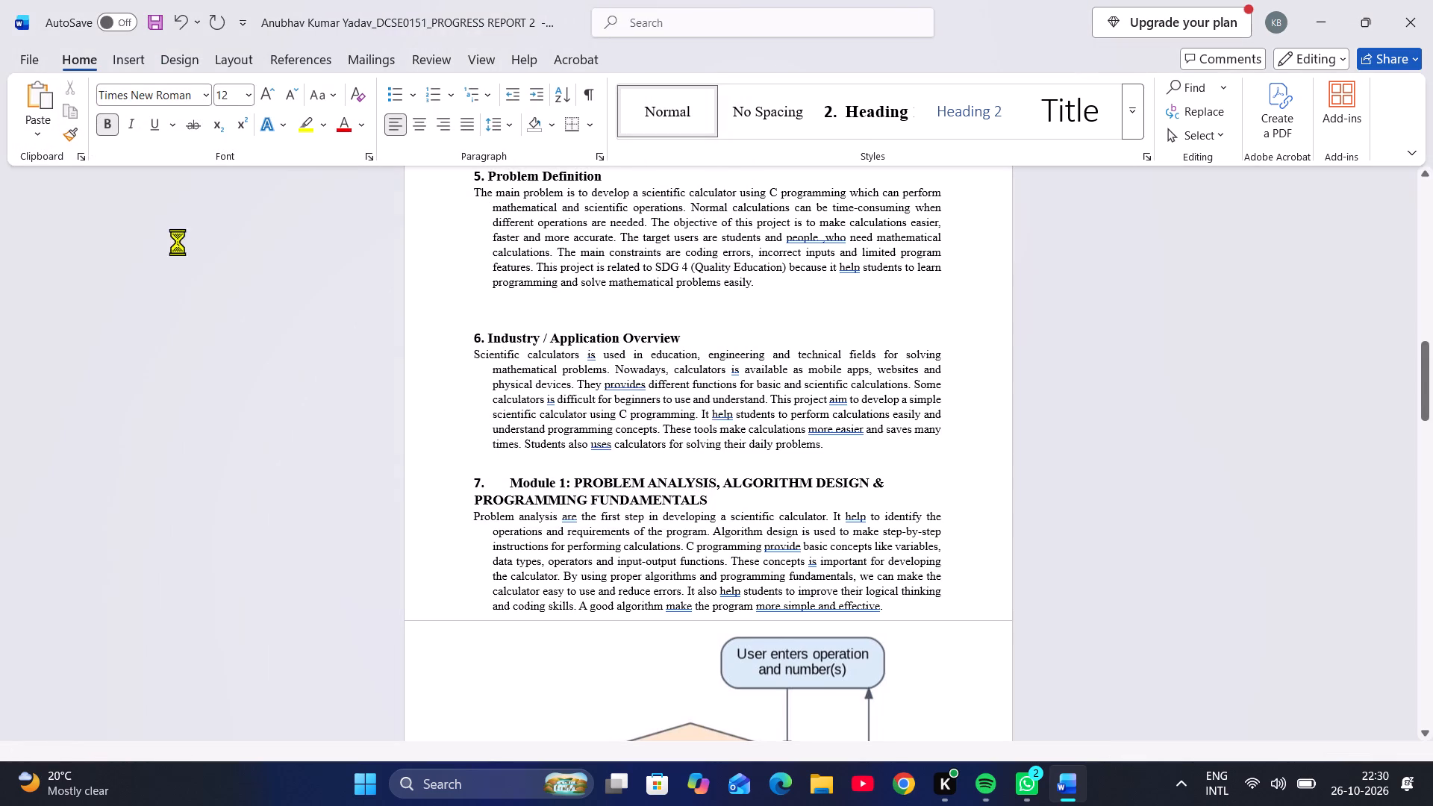
{"action": "left_click", "coordinate": [1329, 24]}
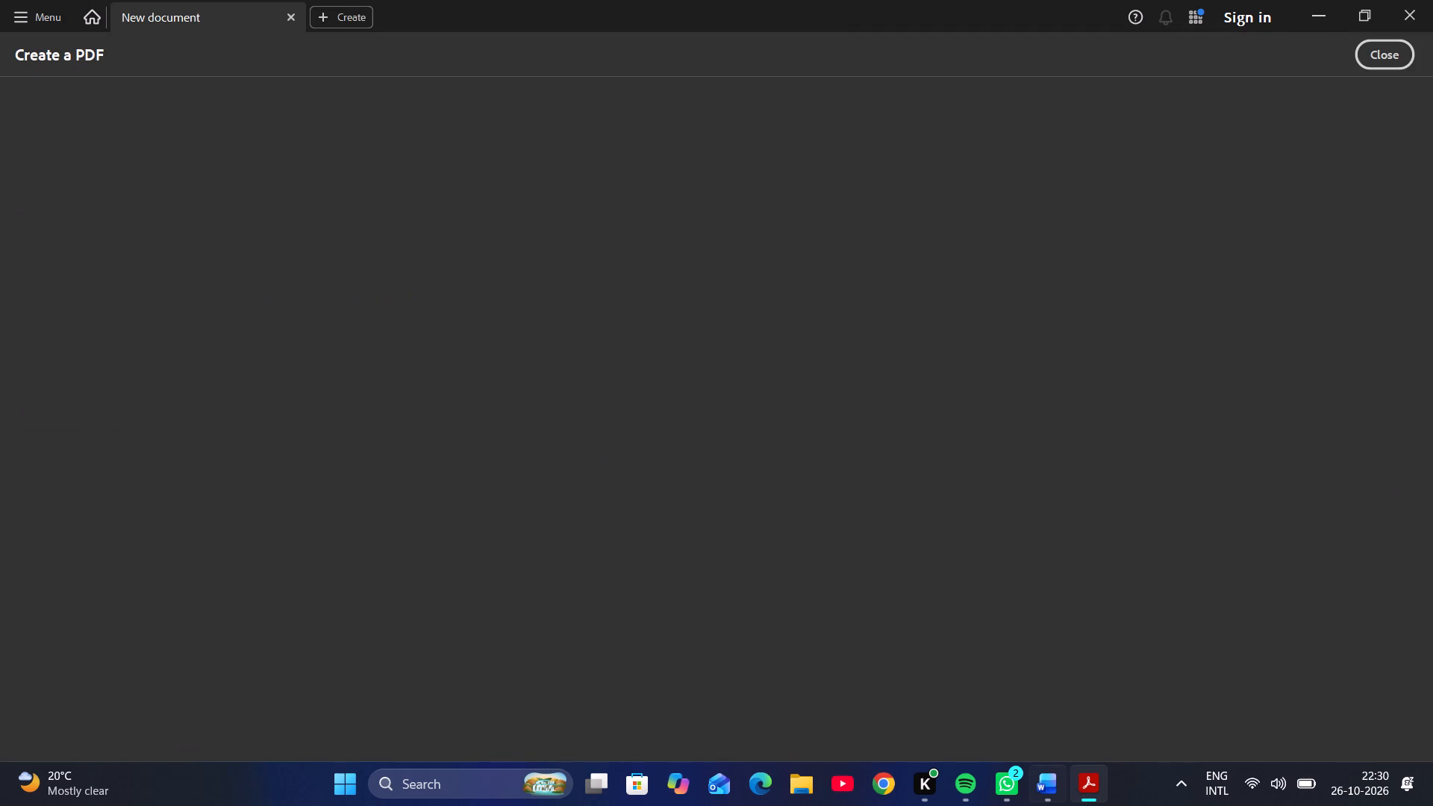
{"action": "left_click", "coordinate": [1087, 699]}
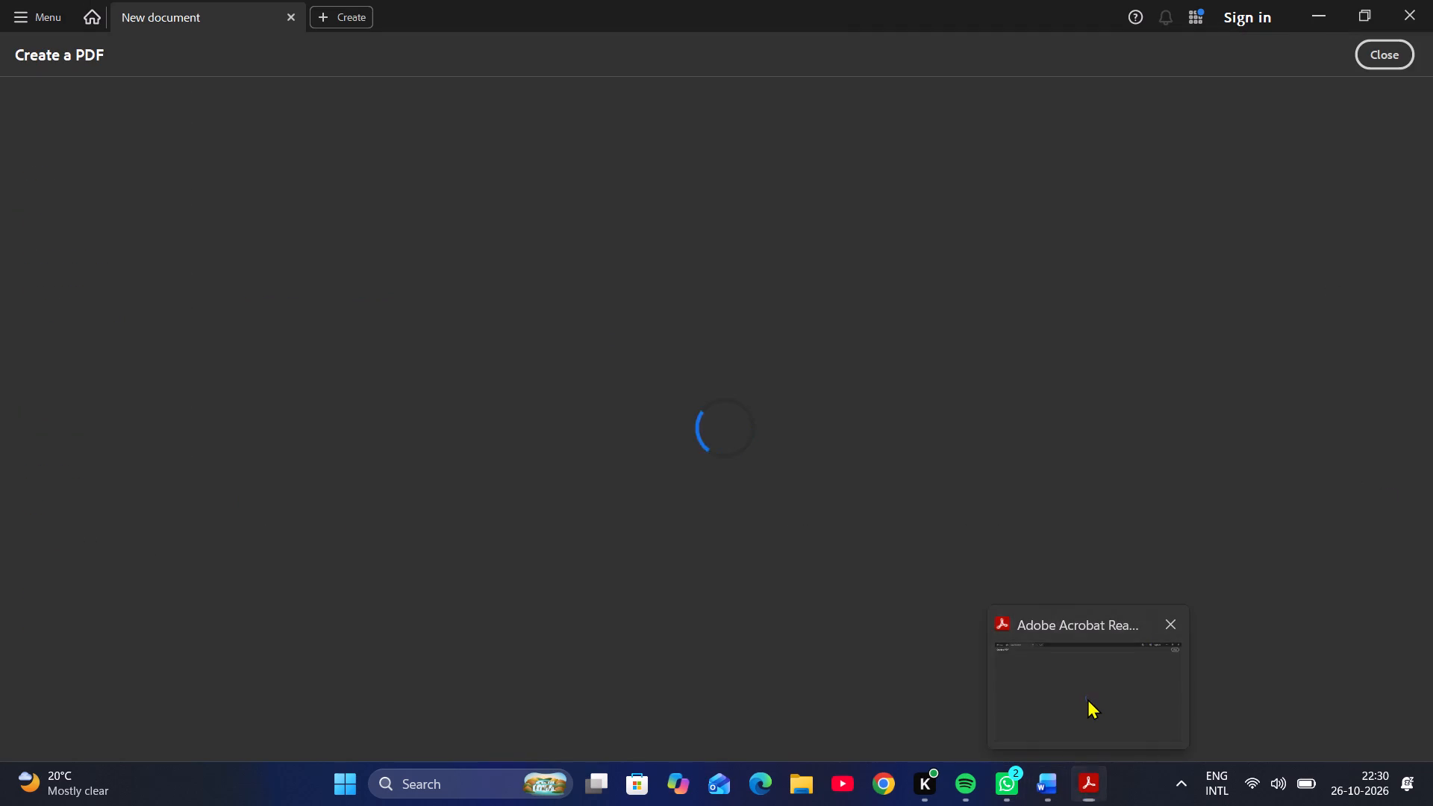
{"action": "left_click", "coordinate": [805, 485]}
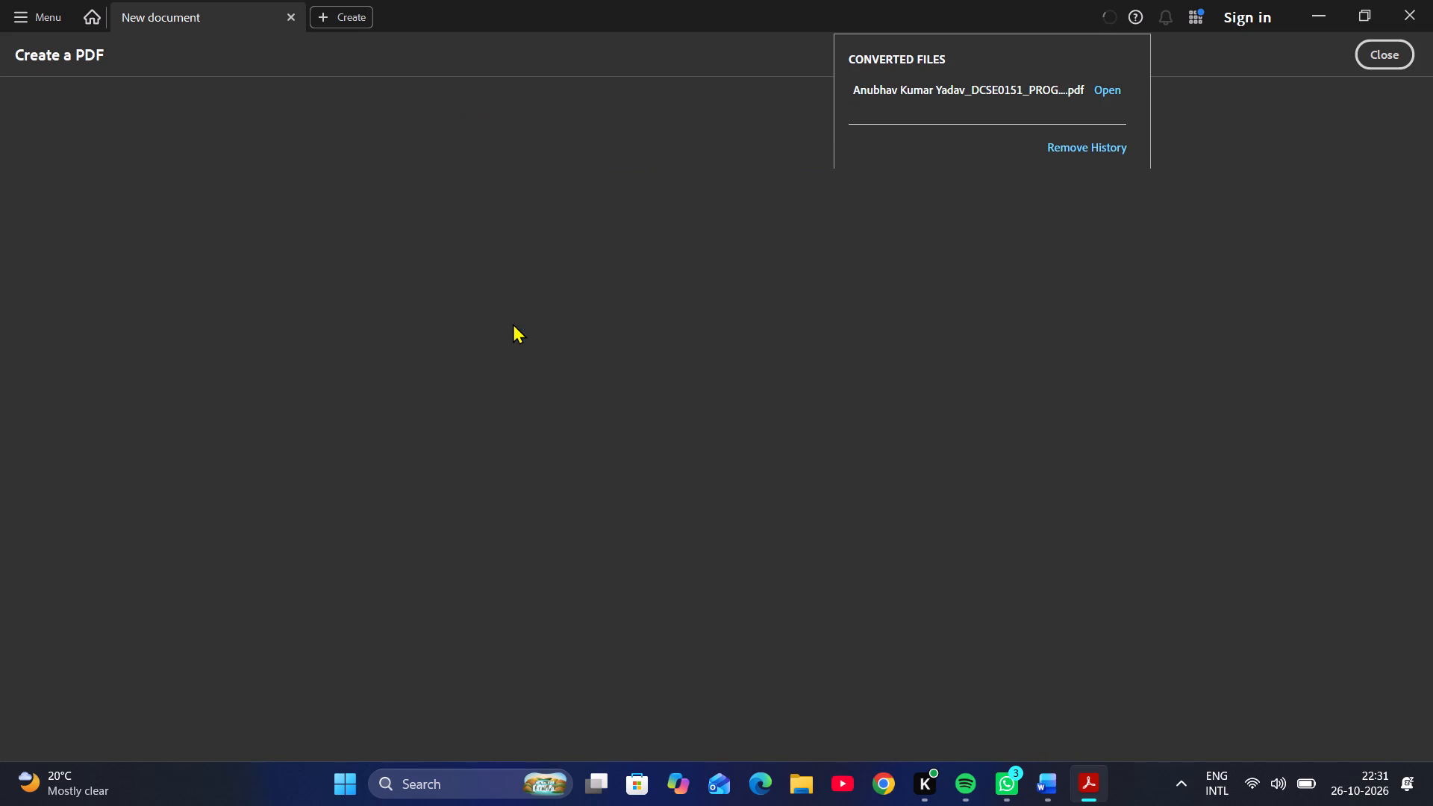
Review the converted PDF through to its last page, checking the Student Declaration, numbered sections and flowcharts.
{"action": "scroll", "coordinate": [734, 448], "scroll_direction": "down", "scroll_amount": 2}
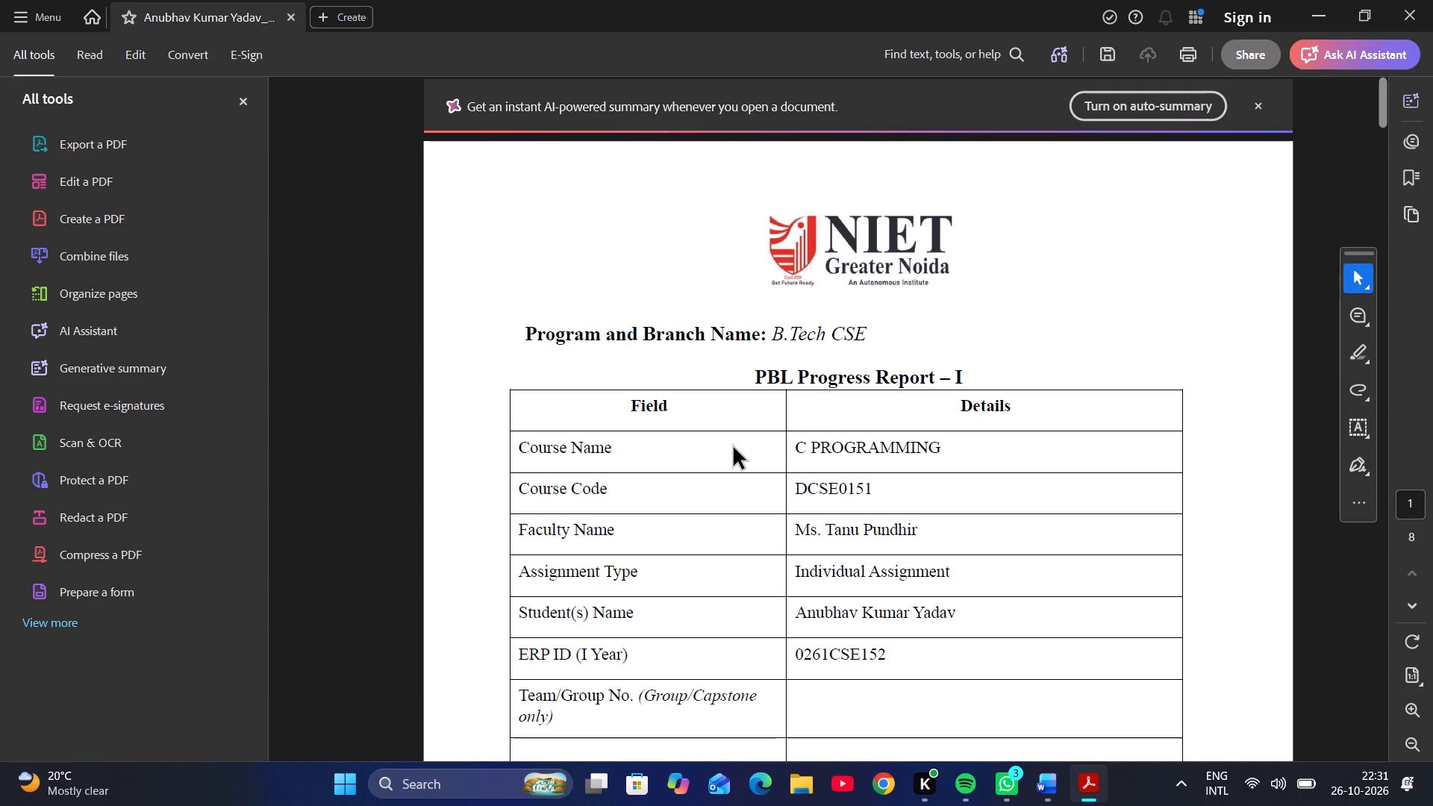
{"action": "scroll", "coordinate": [734, 448], "scroll_direction": "down", "scroll_amount": 9}
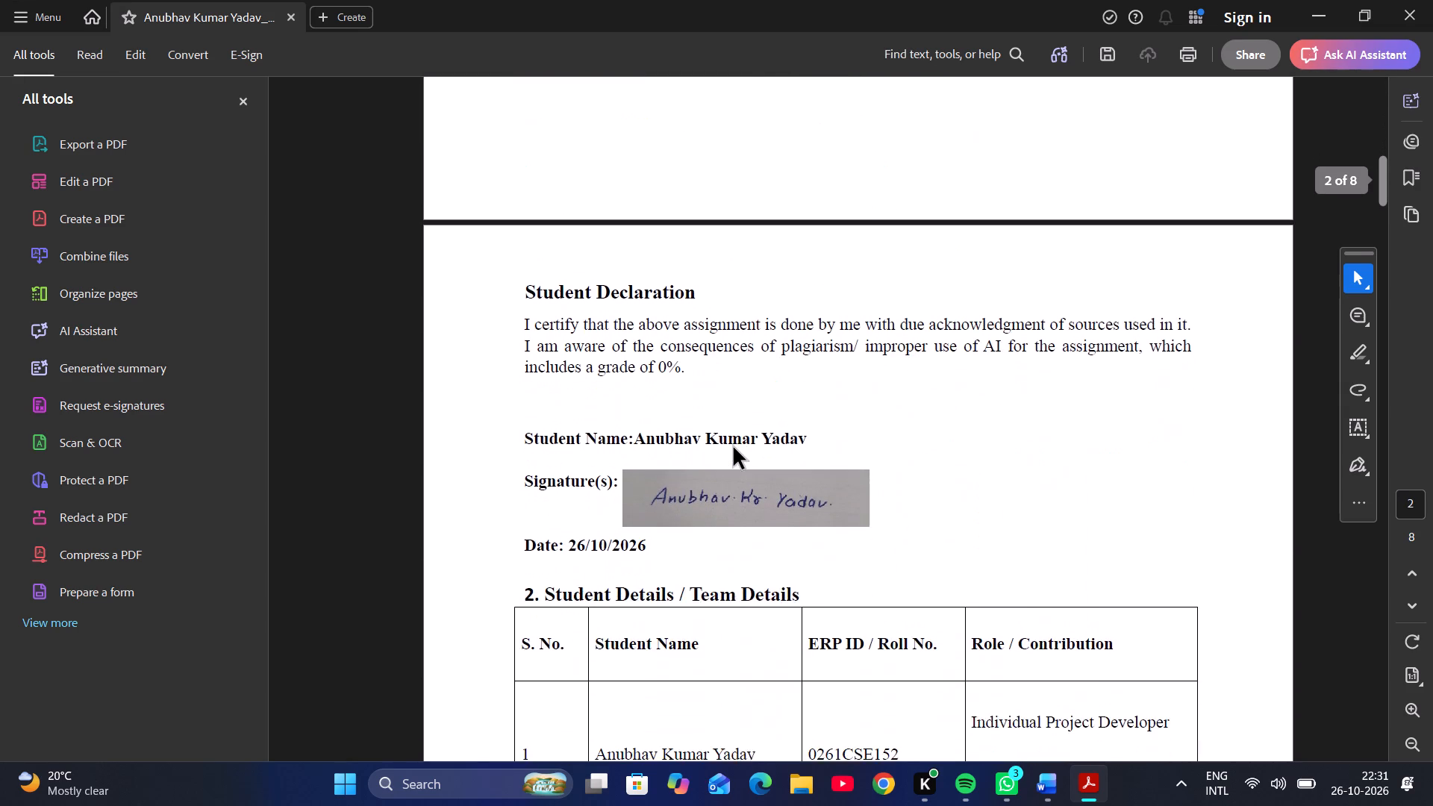
{"action": "scroll", "coordinate": [734, 448], "scroll_direction": "down", "scroll_amount": 7}
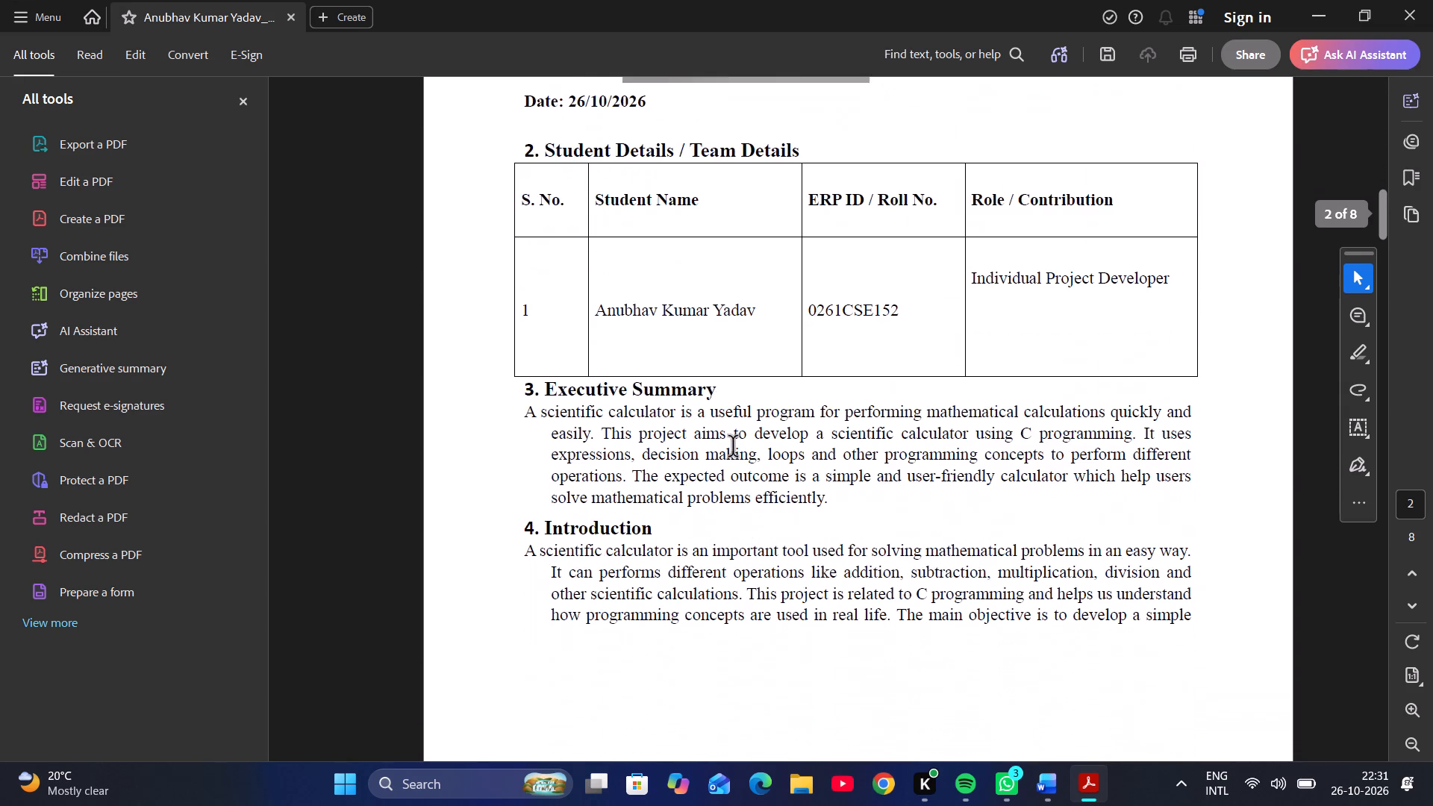
{"action": "scroll", "coordinate": [734, 448], "scroll_direction": "down", "scroll_amount": 10}
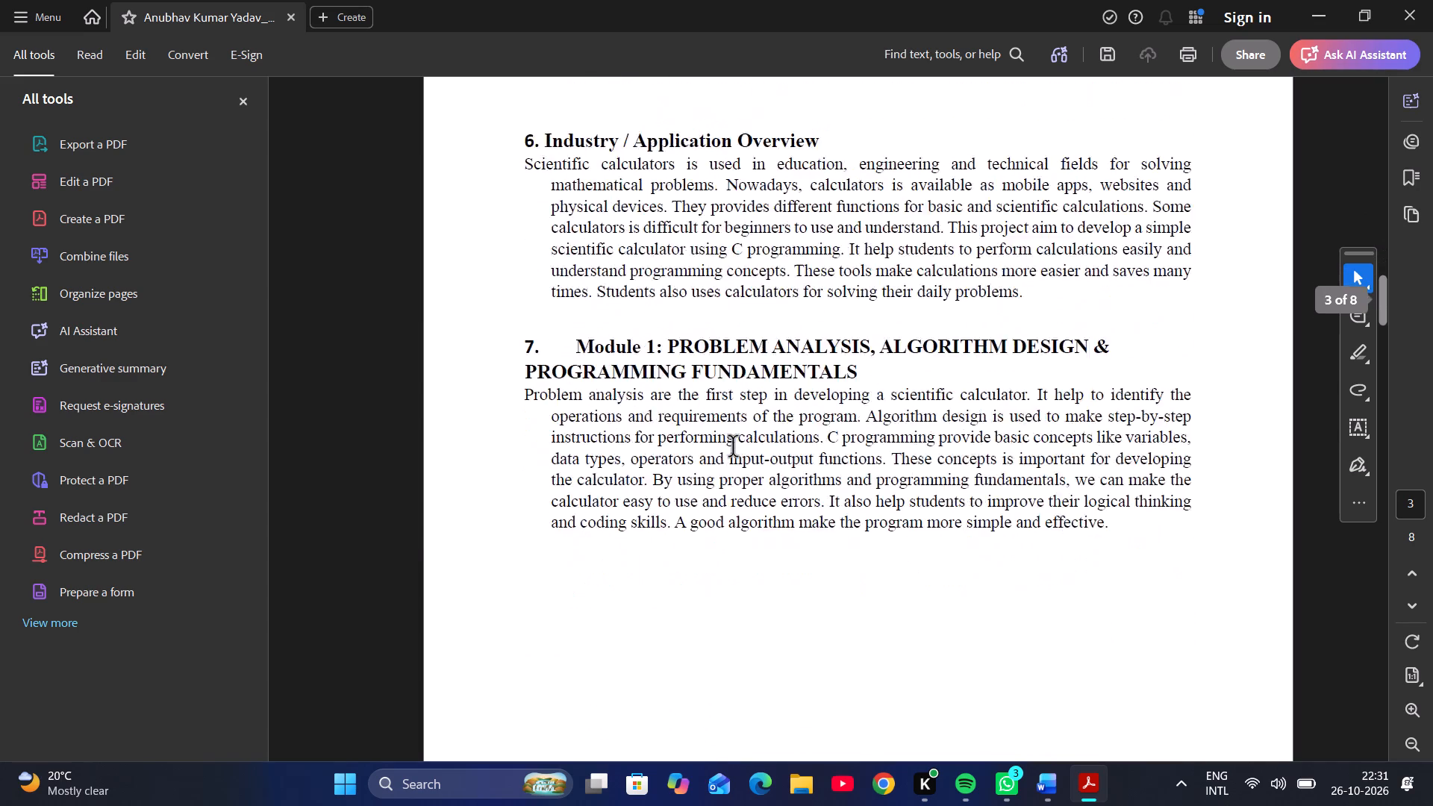
{"action": "scroll", "coordinate": [734, 448], "scroll_direction": "down", "scroll_amount": 10}
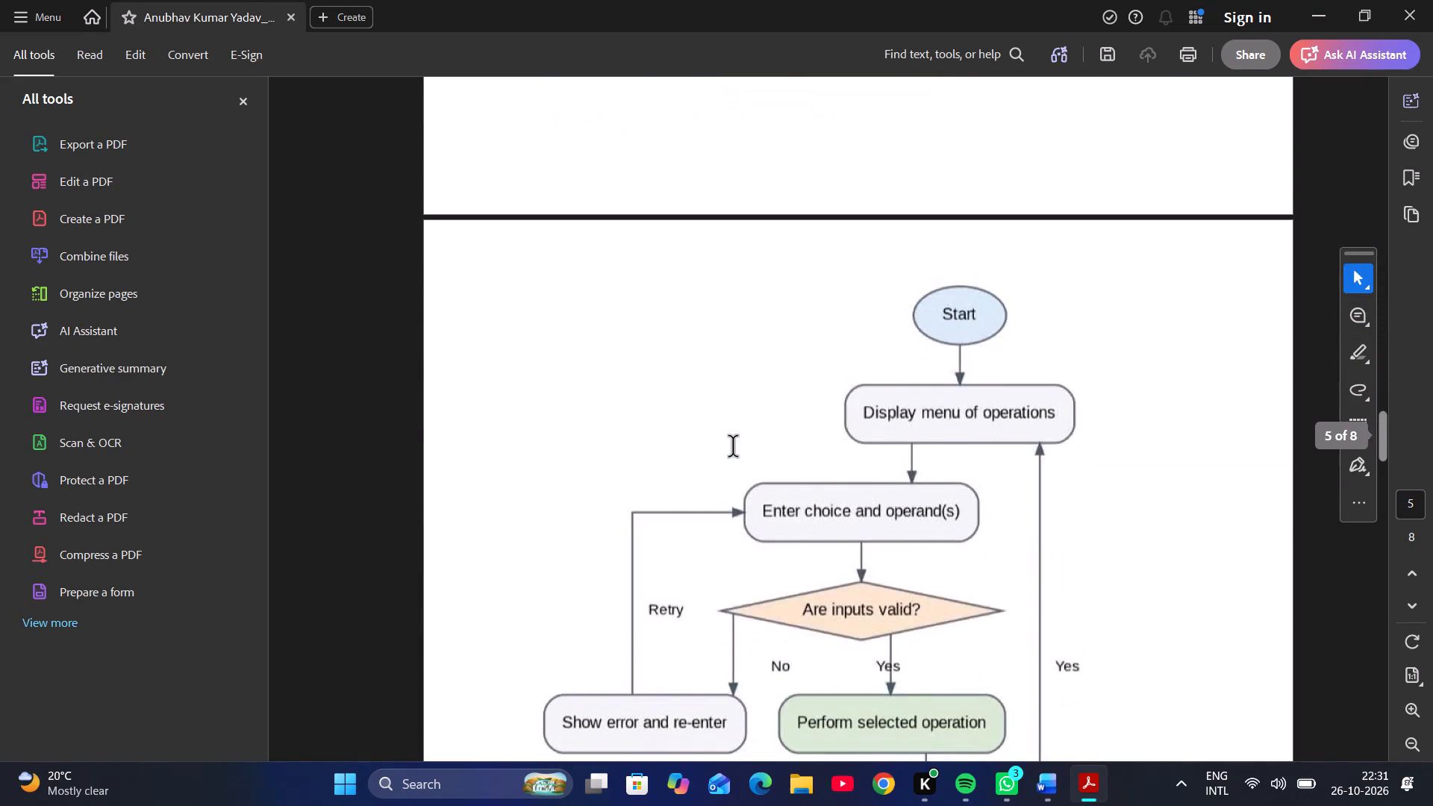
{"action": "scroll", "coordinate": [734, 448], "scroll_direction": "up", "scroll_amount": 3}
{"action": "scroll", "coordinate": [734, 448], "scroll_direction": "down", "scroll_amount": 4}
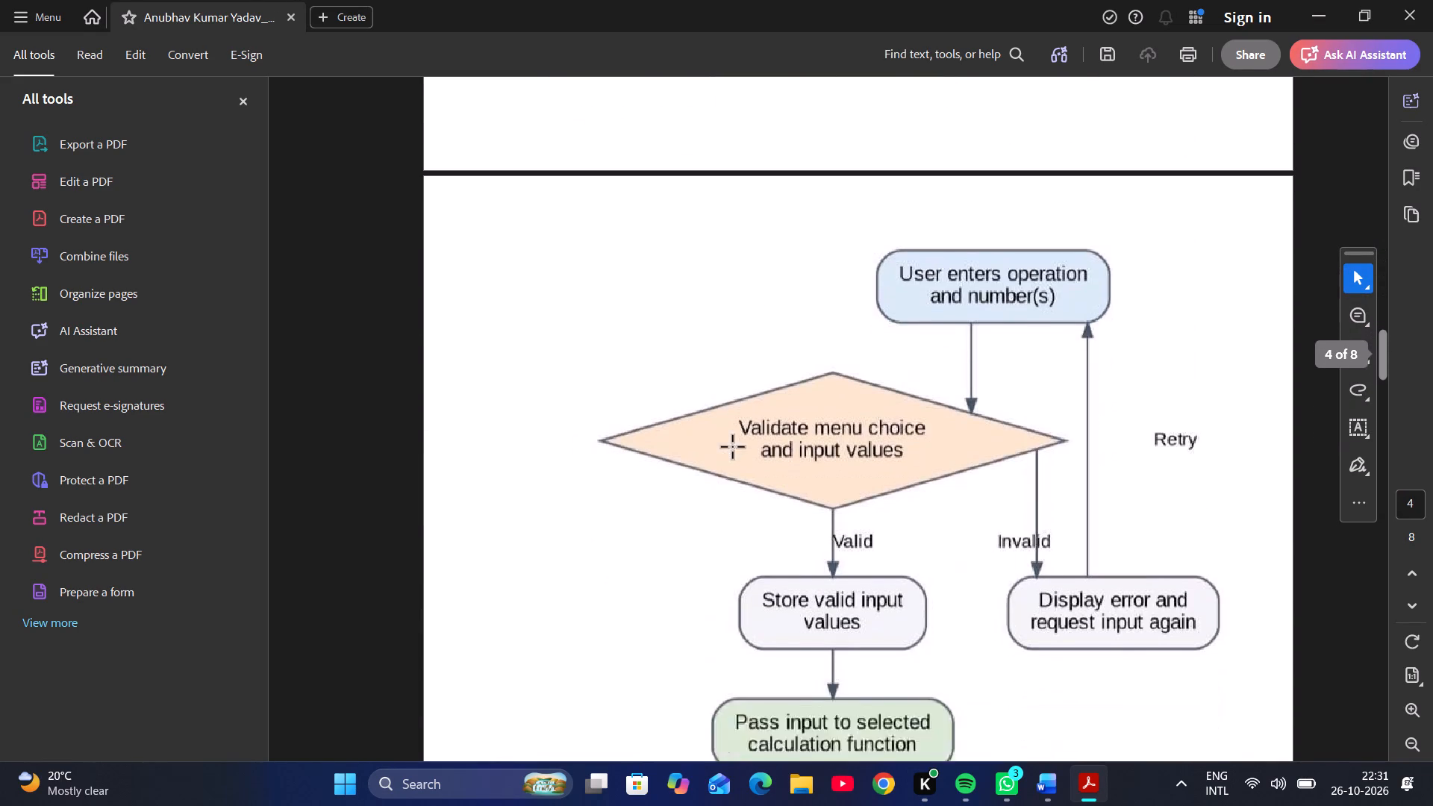
{"action": "scroll", "coordinate": [734, 448], "scroll_direction": "down", "scroll_amount": 12}
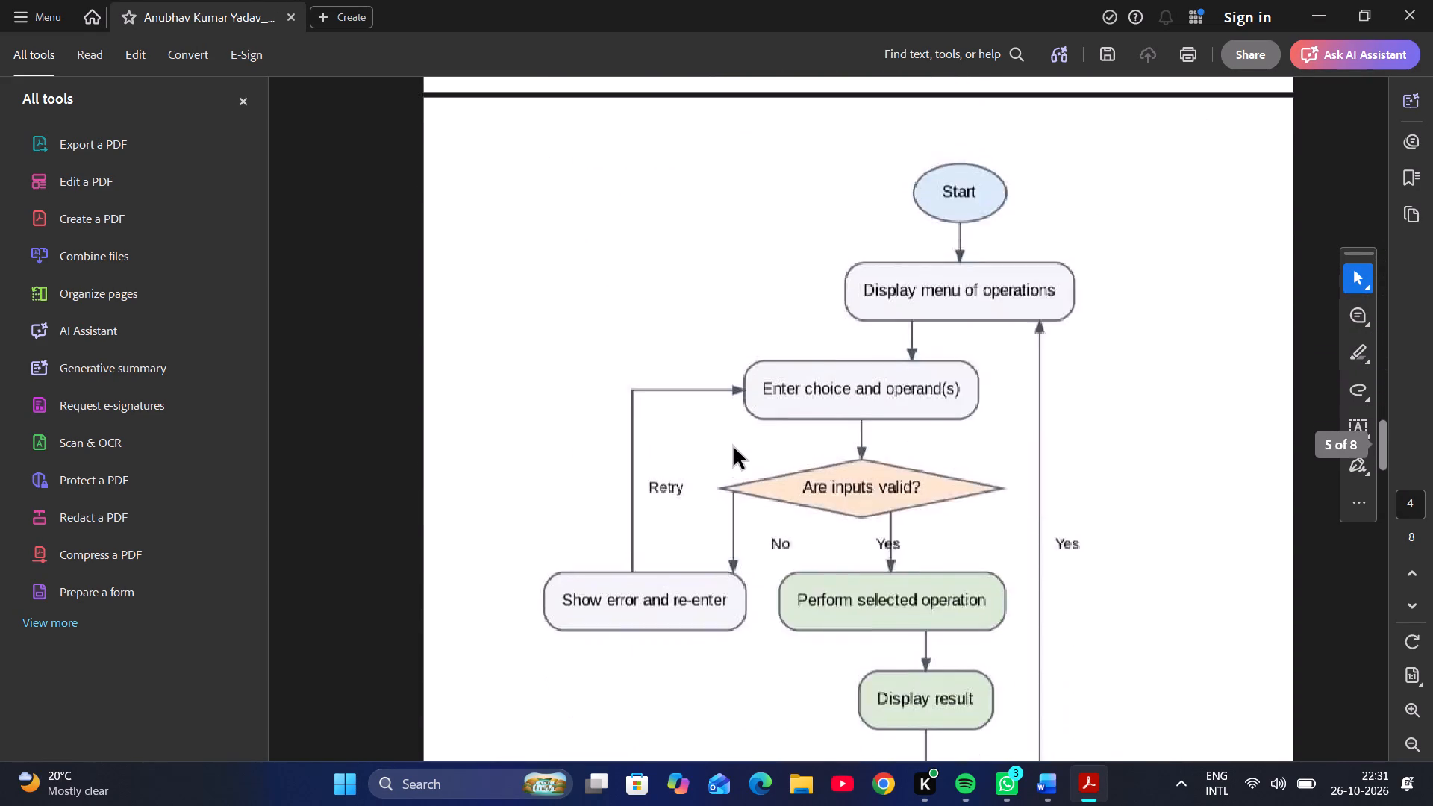
{"action": "scroll", "coordinate": [734, 448], "scroll_direction": "down", "scroll_amount": 11}
{"action": "scroll", "coordinate": [734, 448], "scroll_direction": "up", "scroll_amount": 1}
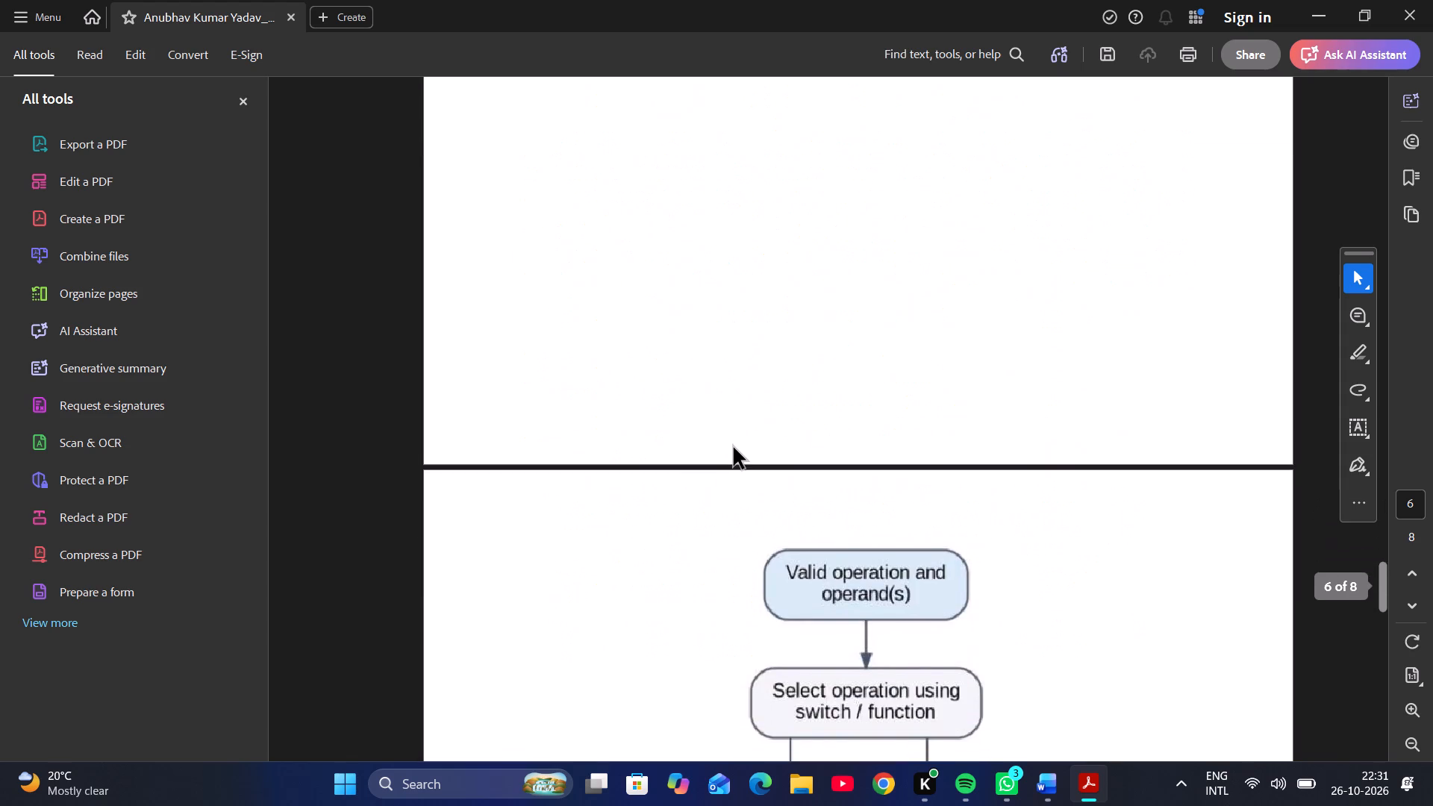
{"action": "scroll", "coordinate": [734, 448], "scroll_direction": "up", "scroll_amount": 1}
{"action": "scroll", "coordinate": [734, 448], "scroll_direction": "down", "scroll_amount": 1}
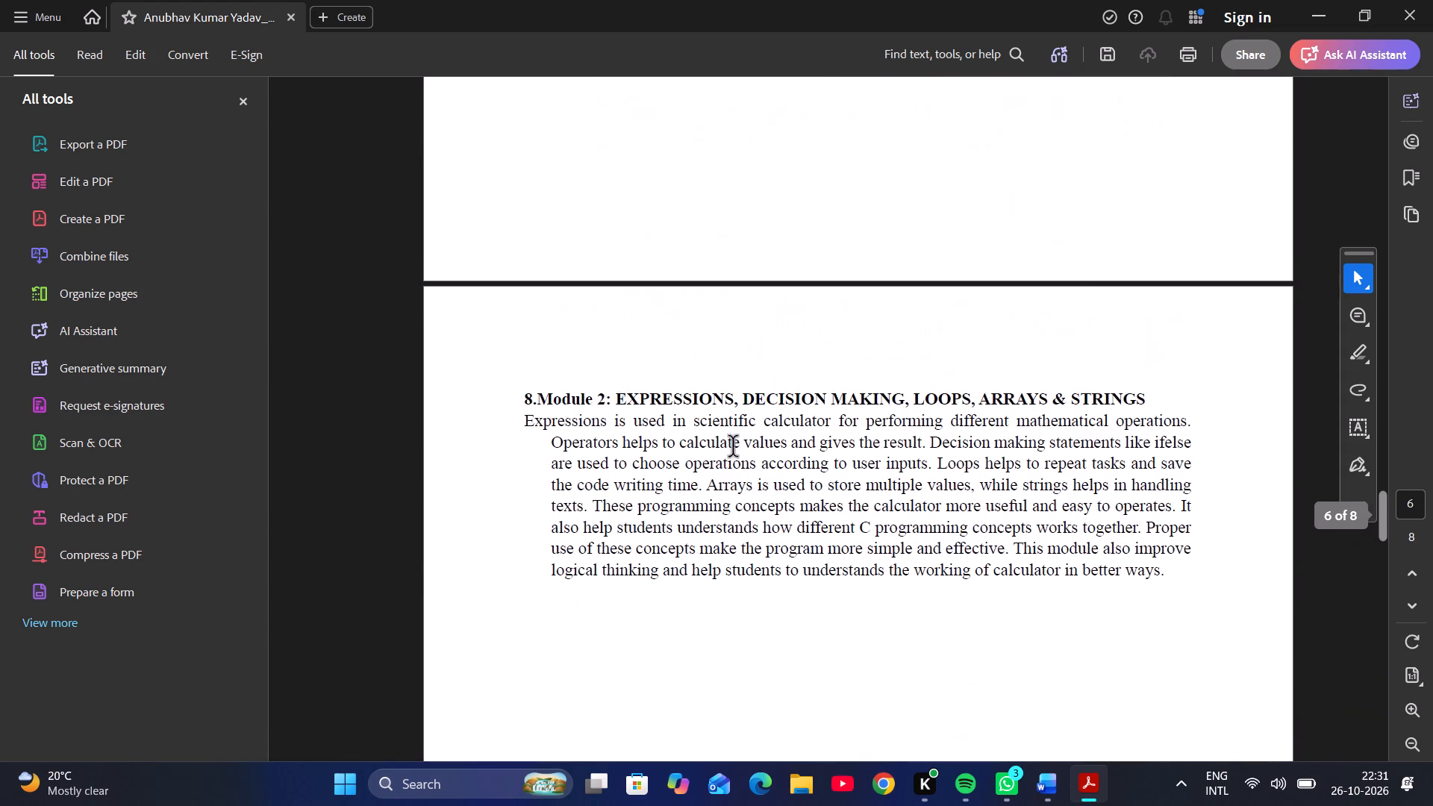
{"action": "scroll", "coordinate": [734, 448], "scroll_direction": "down", "scroll_amount": 3}
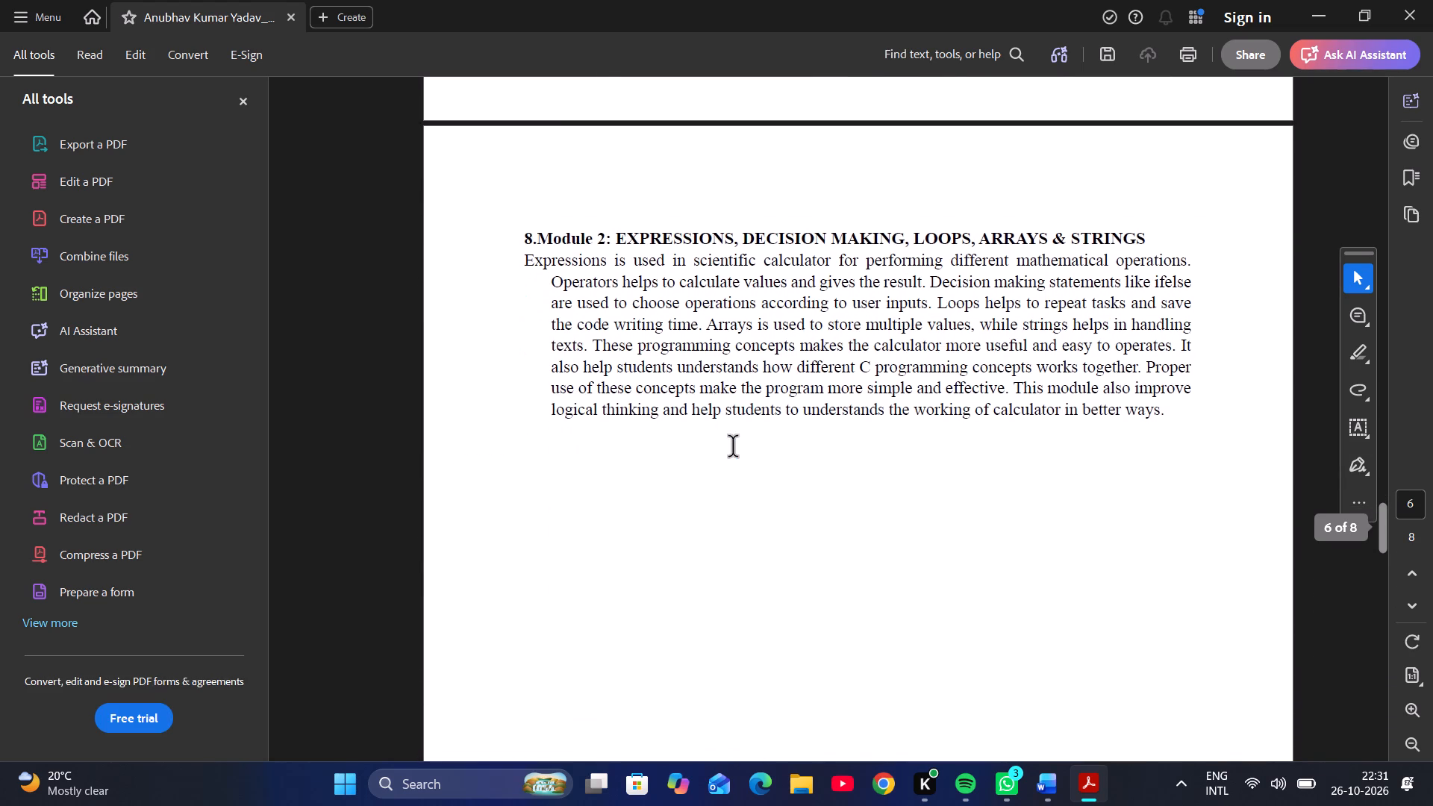
{"action": "scroll", "coordinate": [734, 448], "scroll_direction": "down", "scroll_amount": 10}
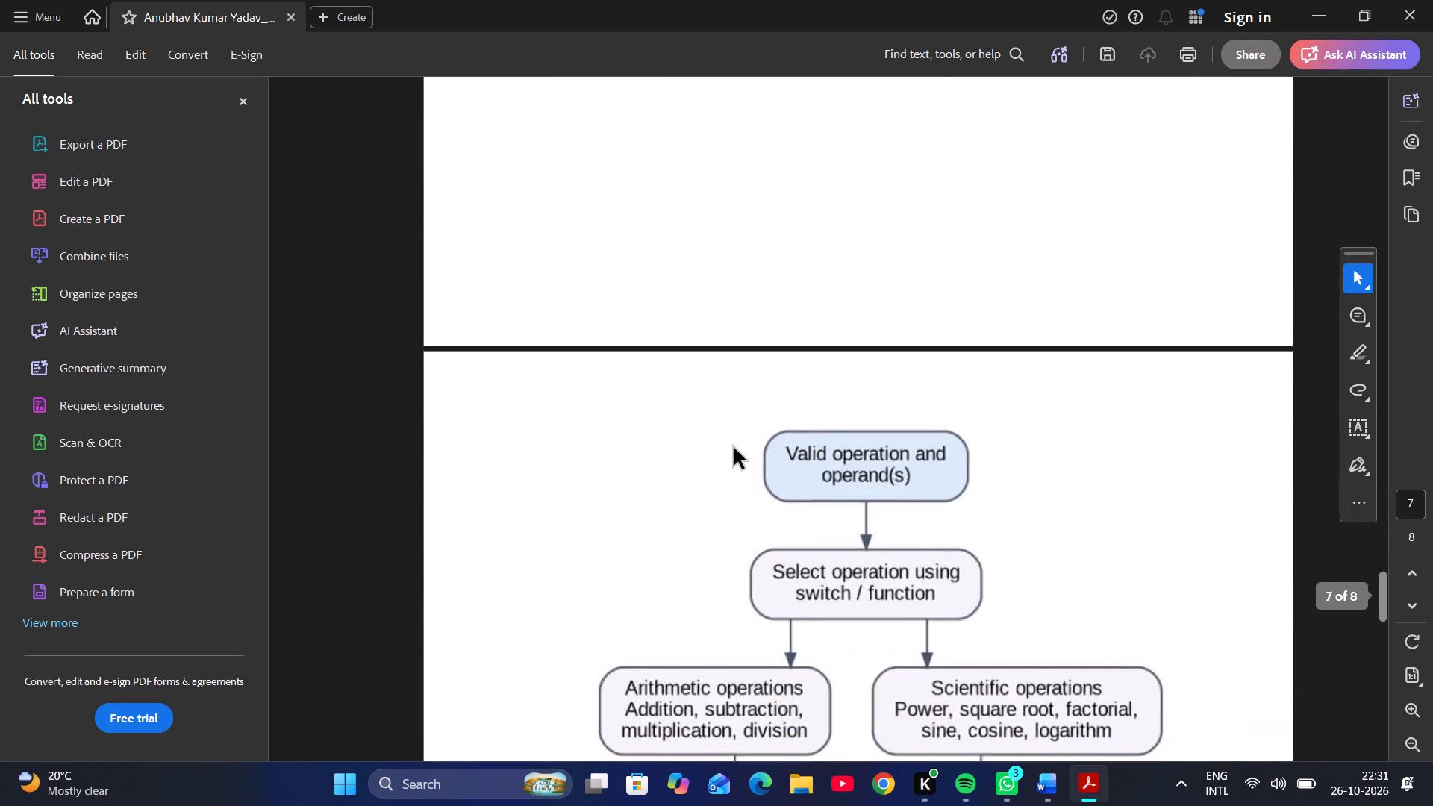
{"action": "scroll", "coordinate": [734, 448], "scroll_direction": "down", "scroll_amount": 10}
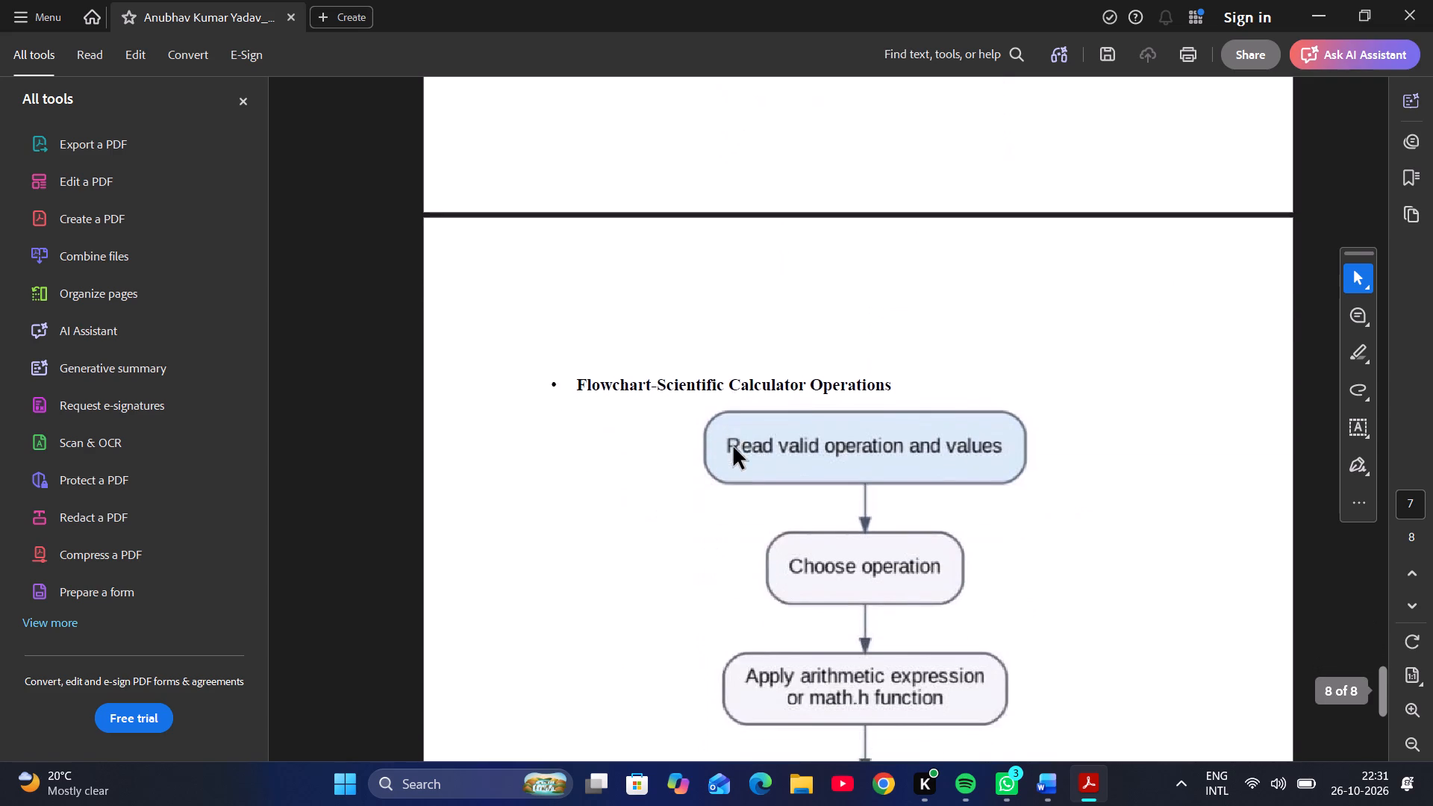
{"action": "scroll", "coordinate": [734, 448], "scroll_direction": "down", "scroll_amount": 8}
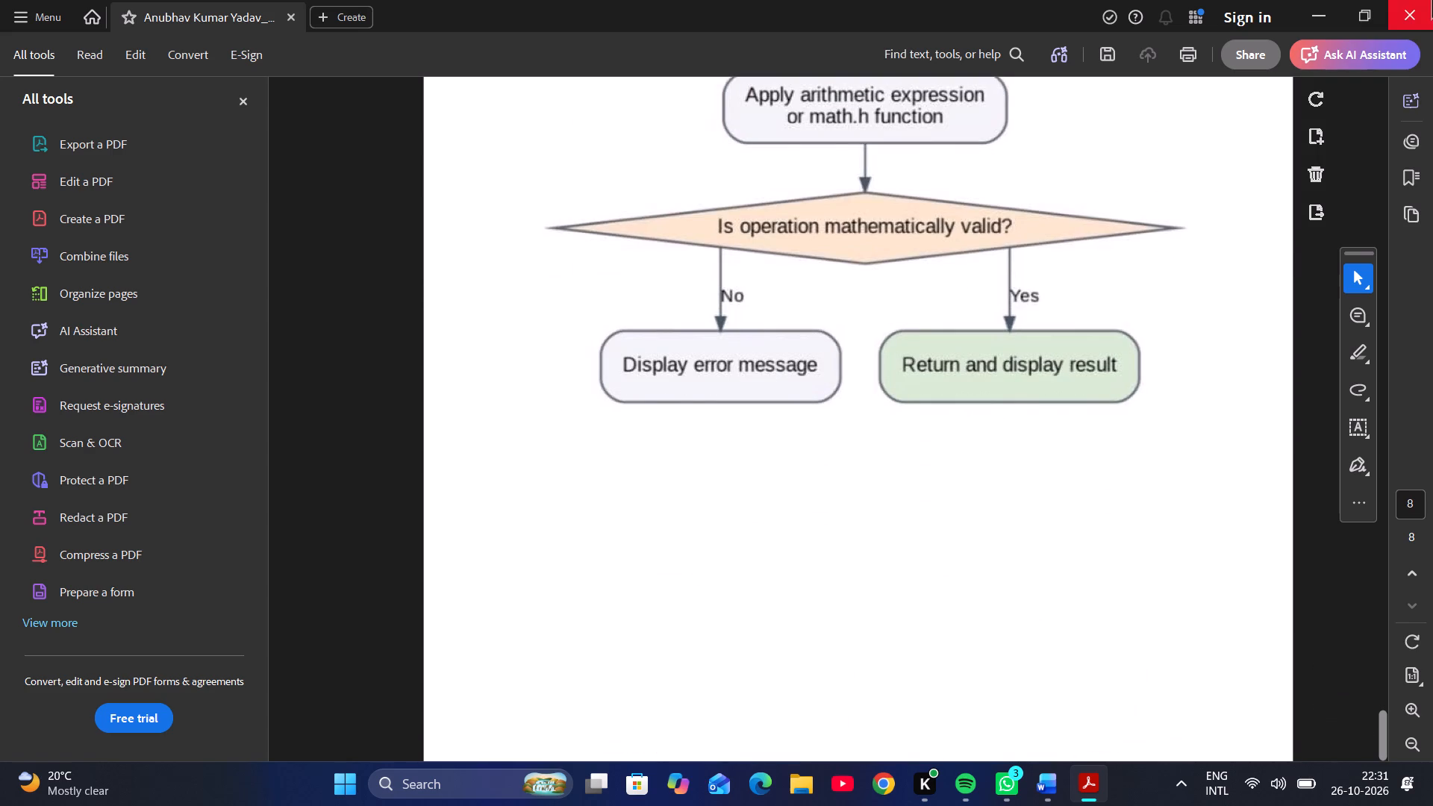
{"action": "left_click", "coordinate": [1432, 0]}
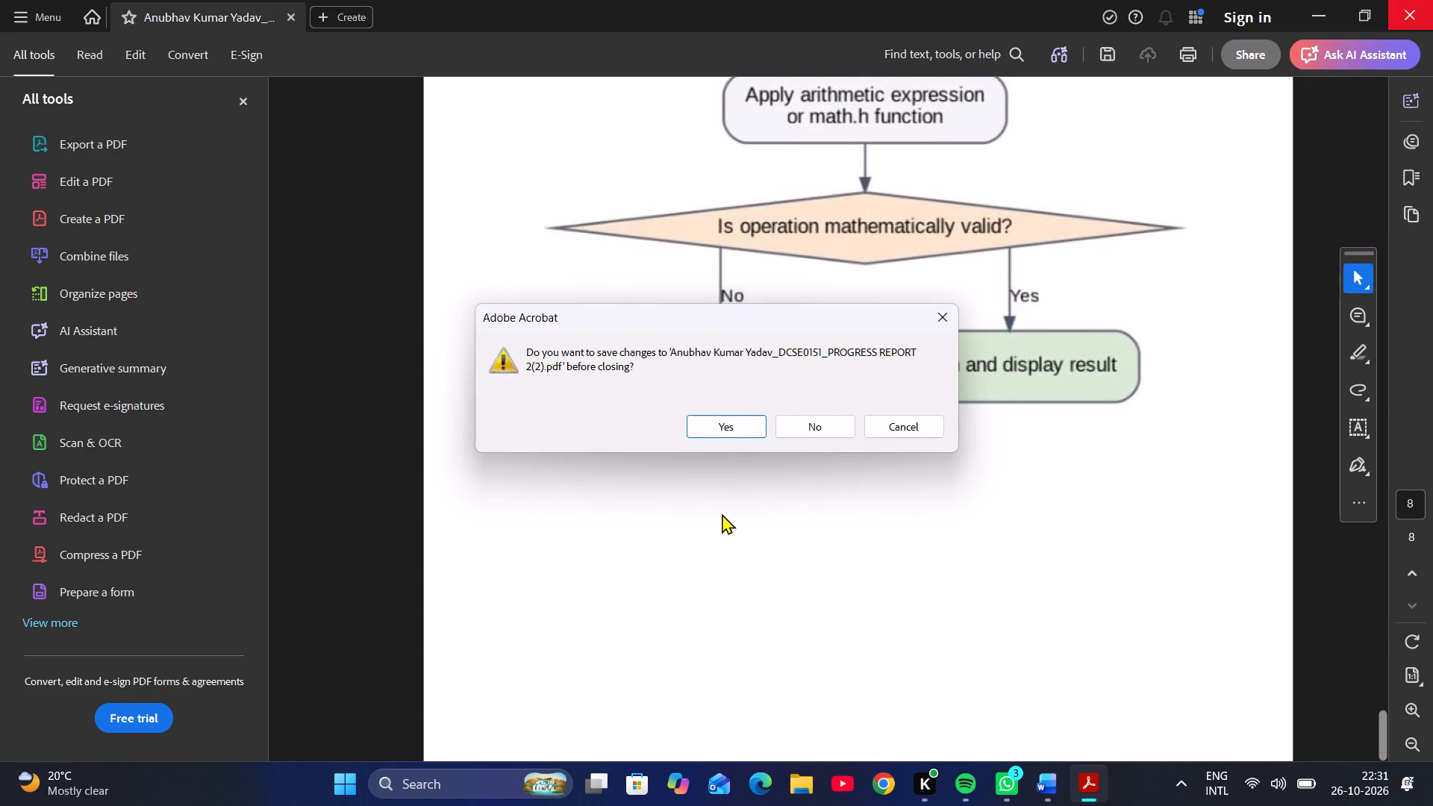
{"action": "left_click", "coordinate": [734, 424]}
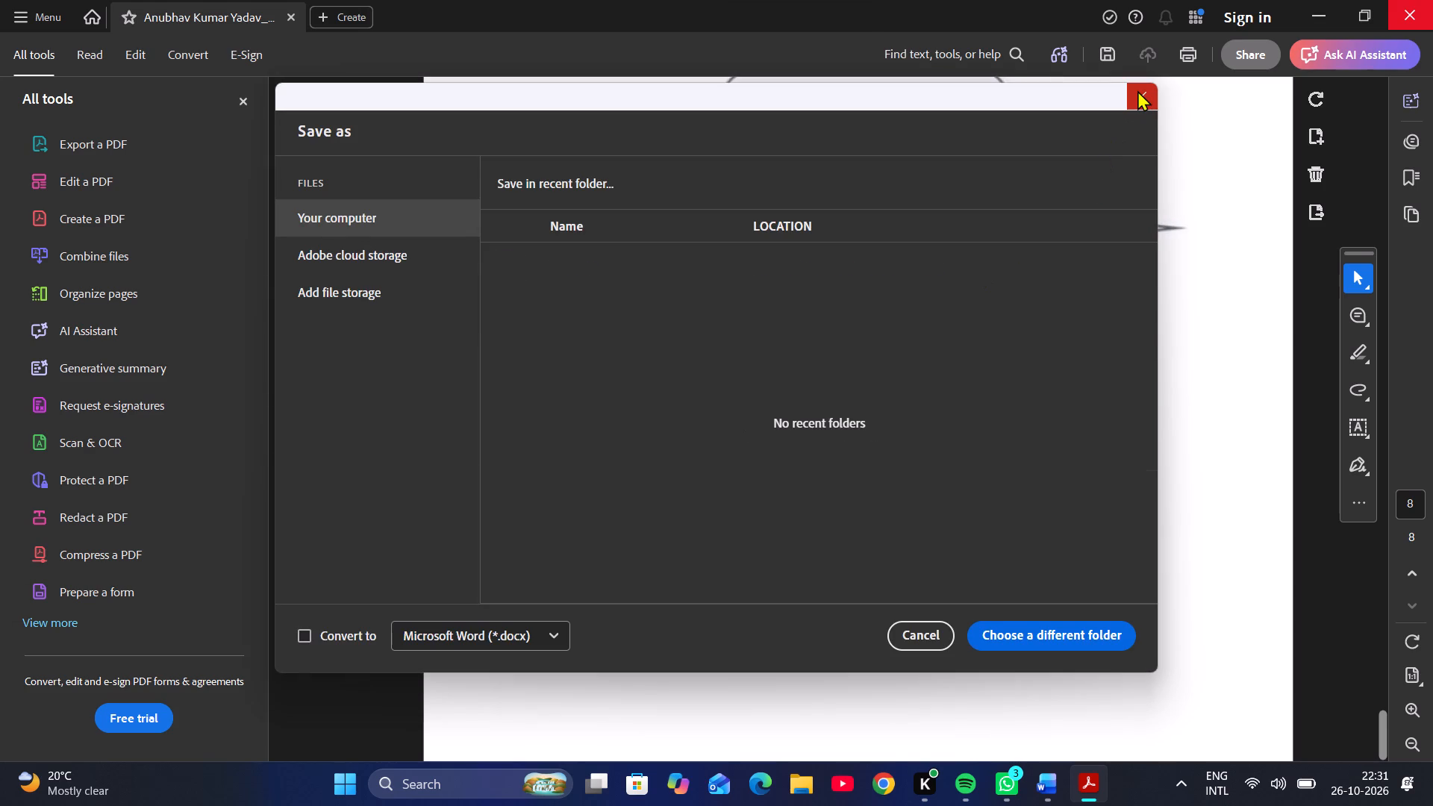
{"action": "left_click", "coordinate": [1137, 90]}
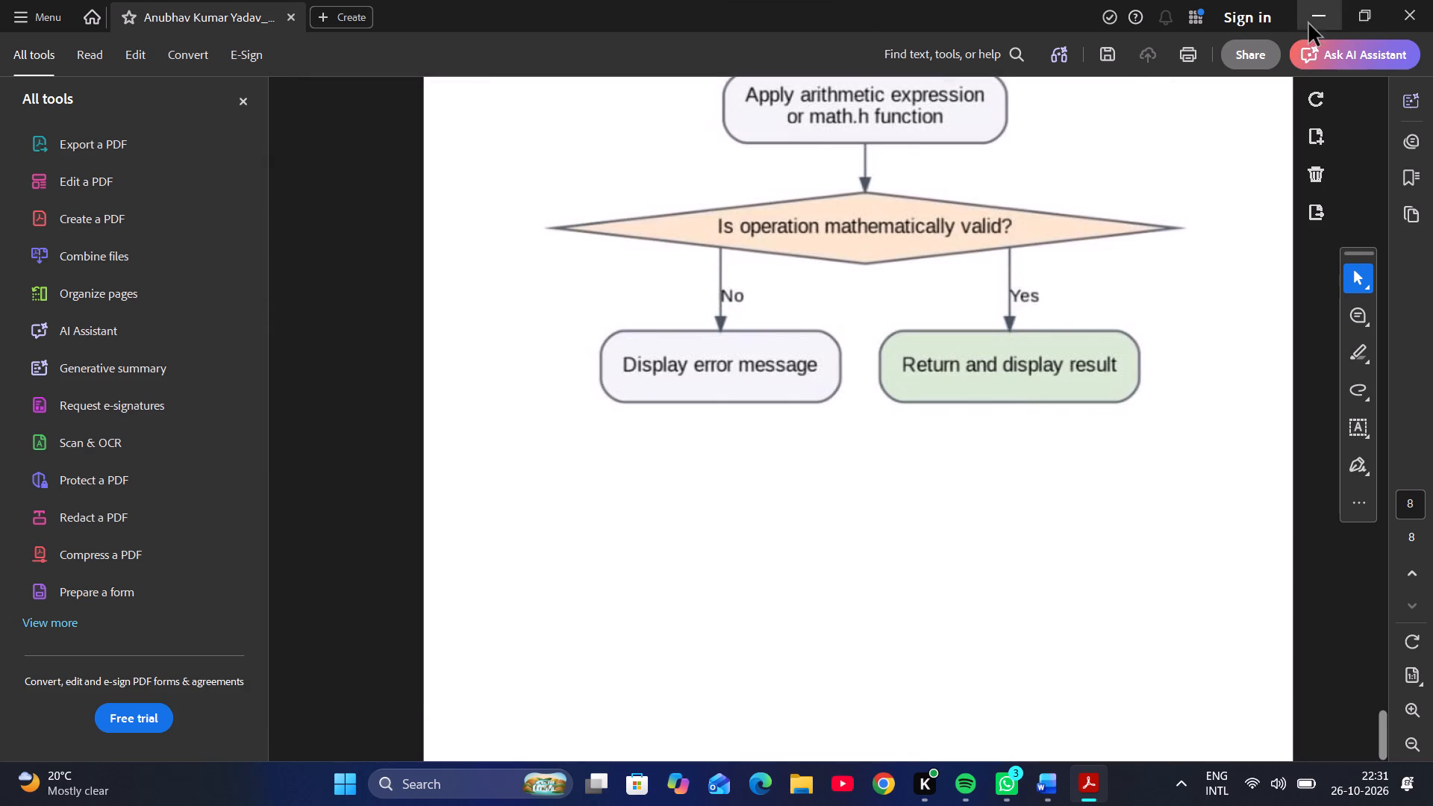
Switch from Acrobat back to the progress report in Word, leaving the converted PDF open.
{"action": "left_click", "coordinate": [1323, 19]}
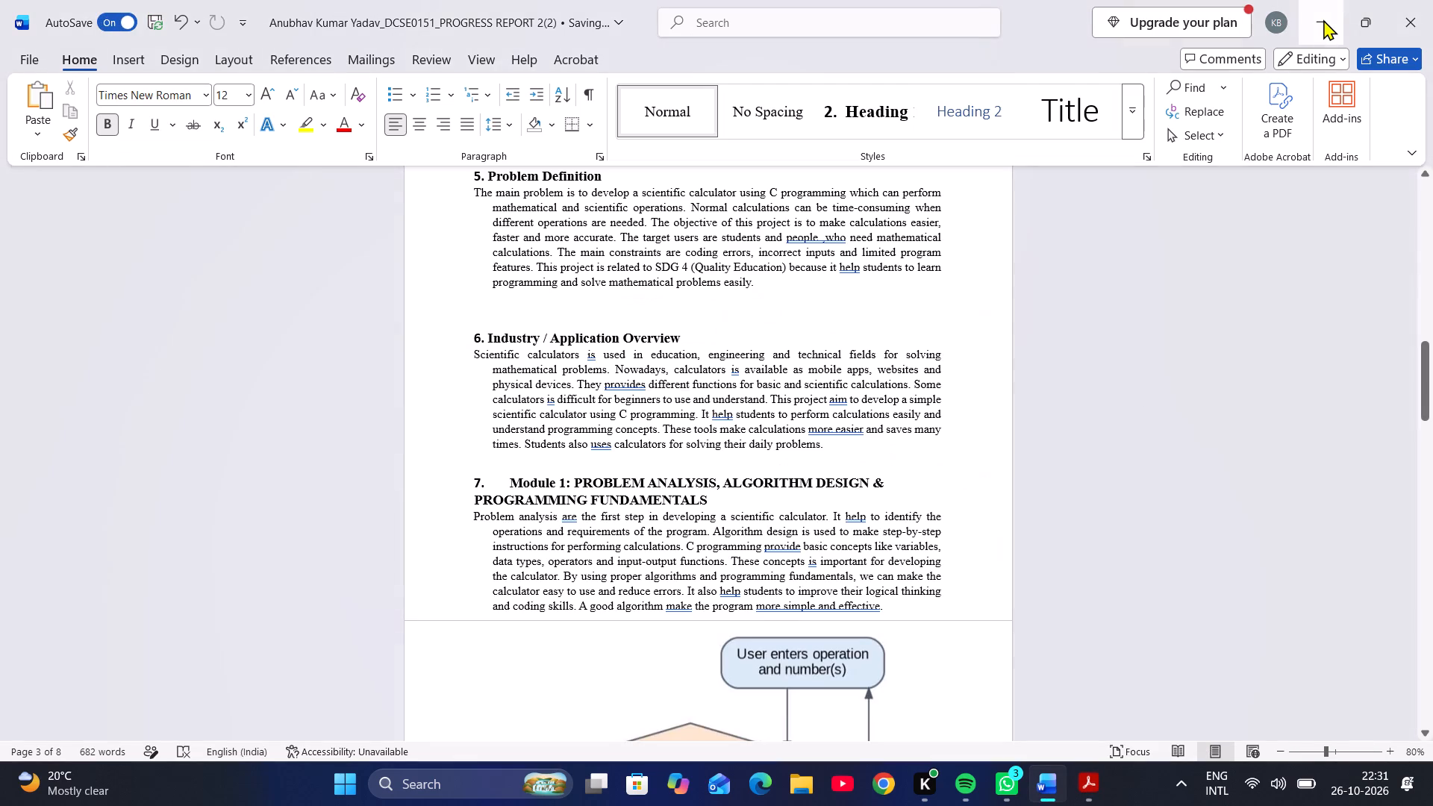
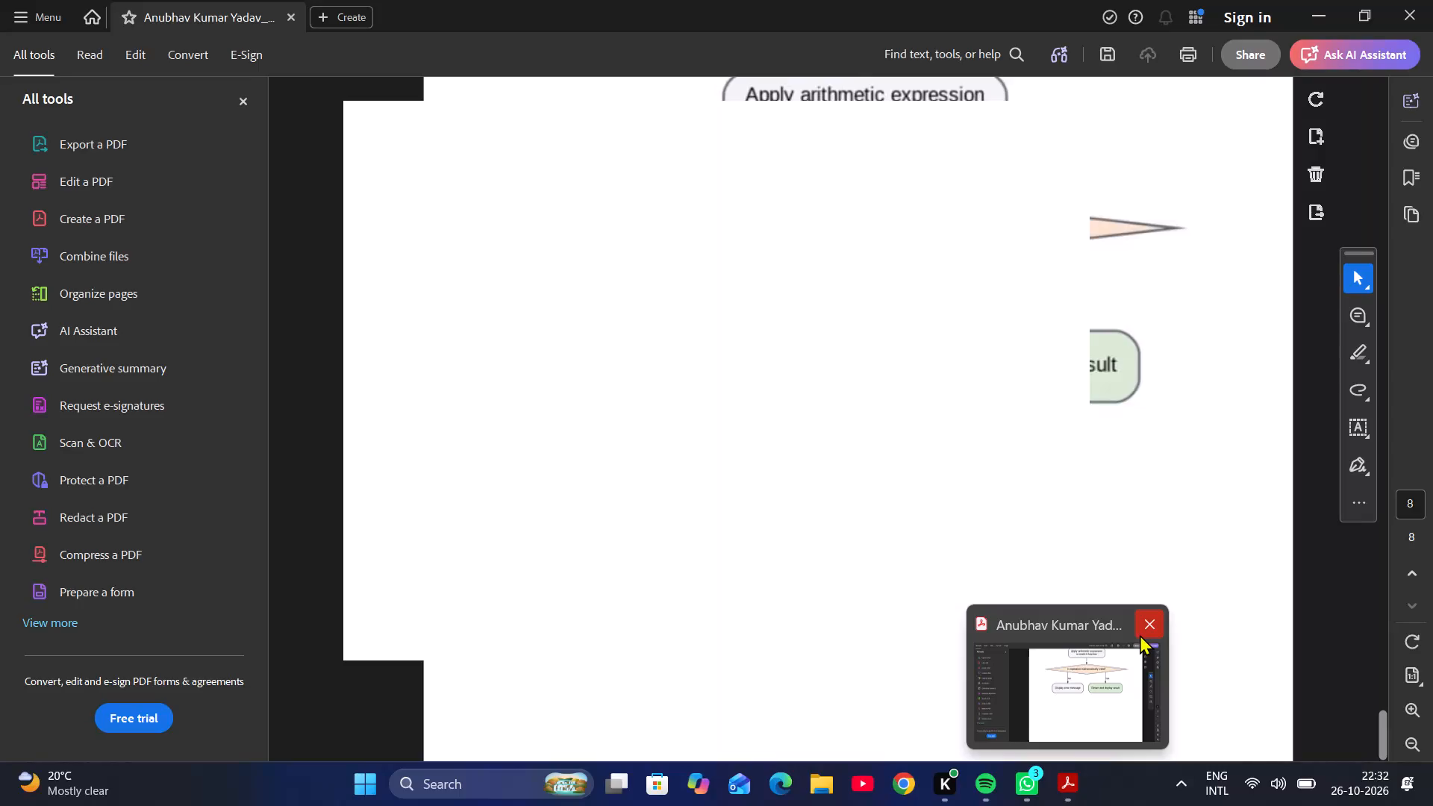
Close the Acrobat window holding the converted progress report PDF.
{"action": "double_click", "coordinate": [1140, 634]}
{"action": "double_click", "coordinate": [1140, 634]}
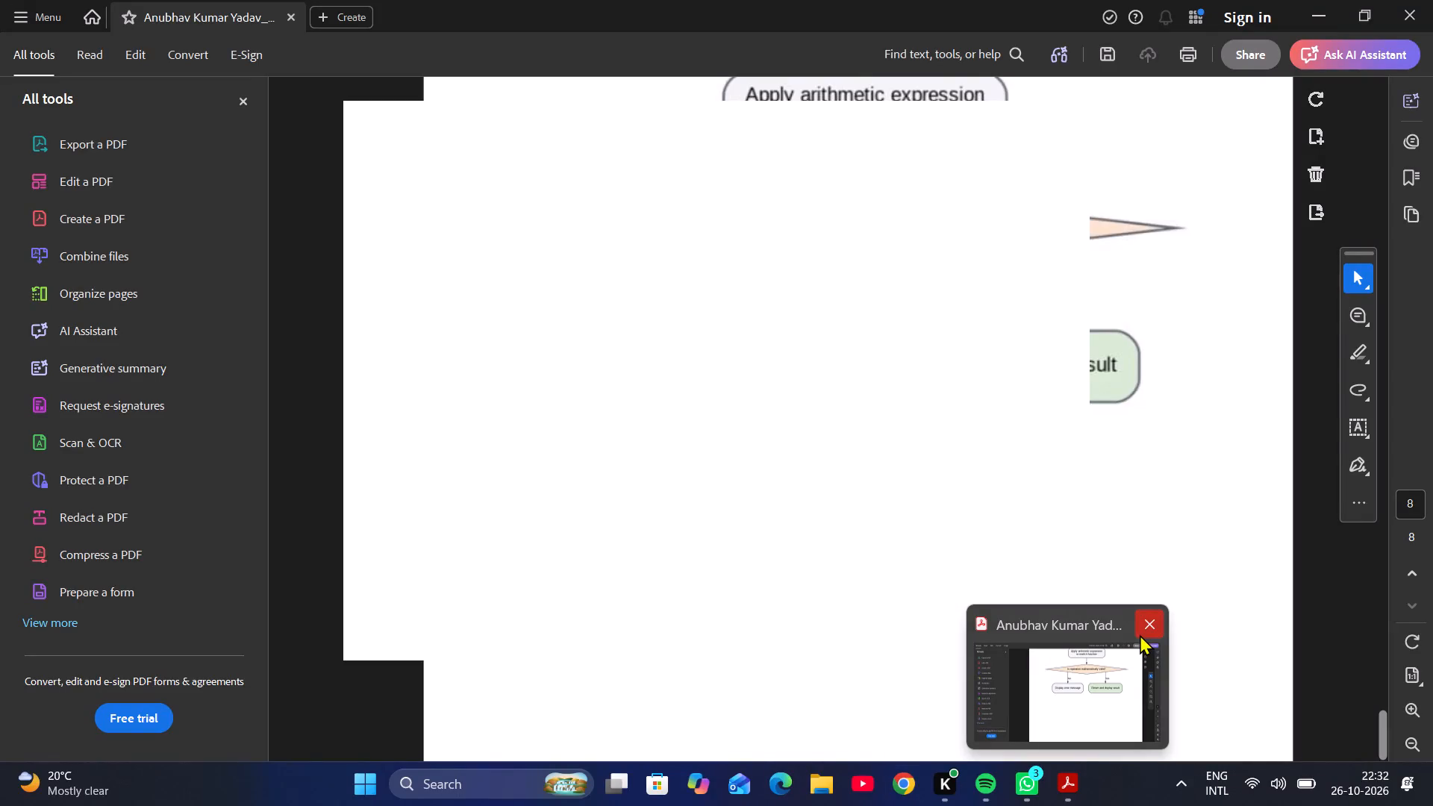
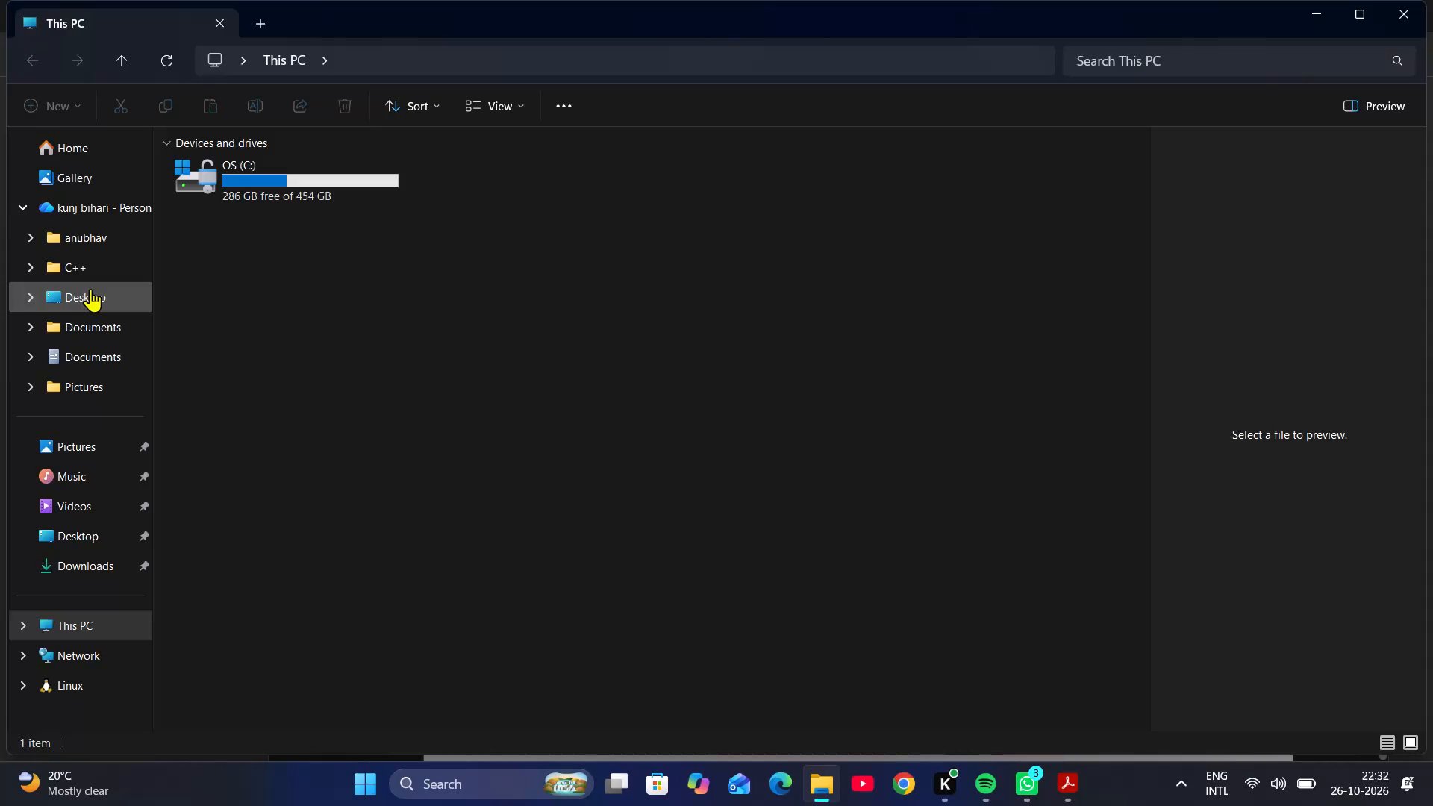
Look through the Desktop, Documents and Downloads folders for the converted progress report PDF.
{"action": "left_click", "coordinate": [90, 289]}
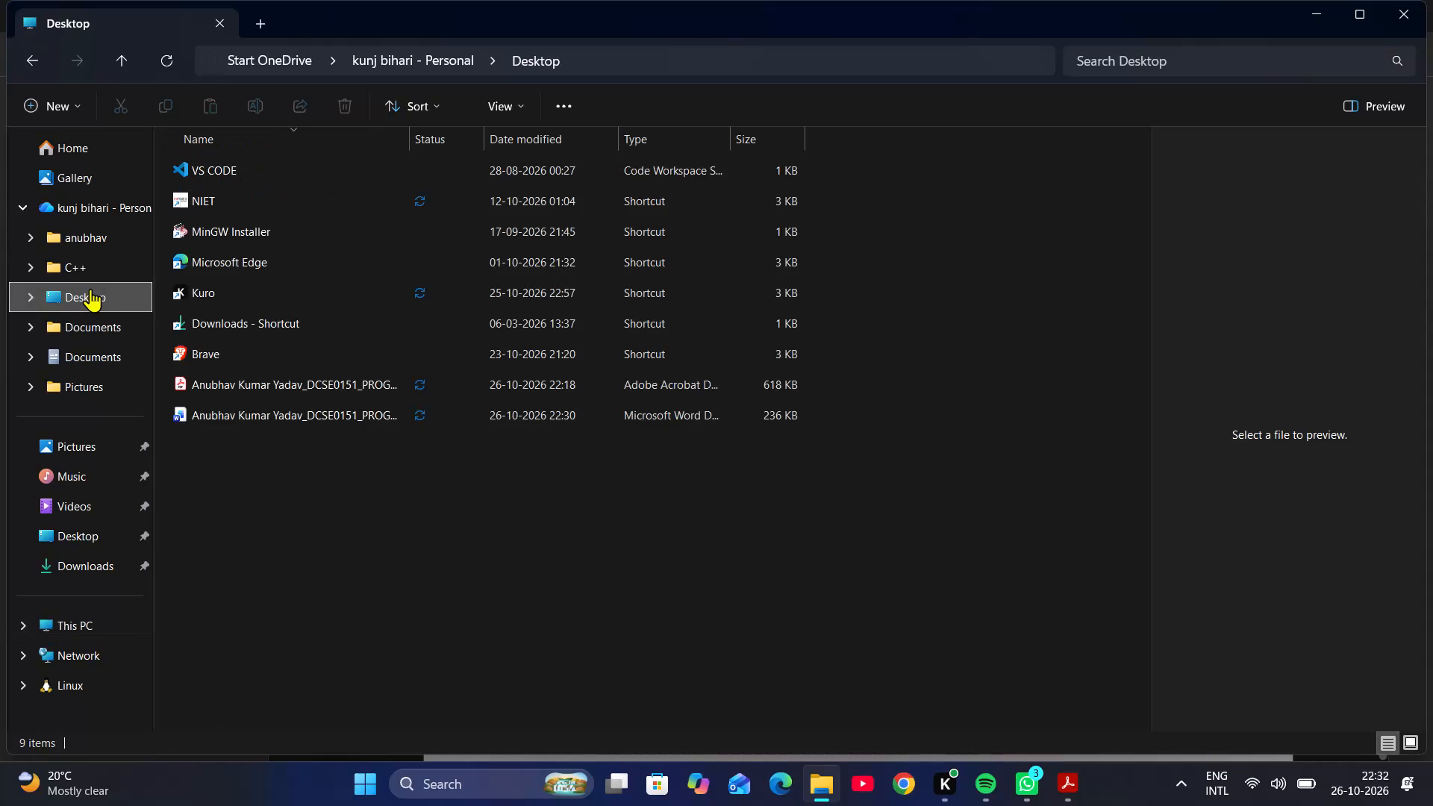
{"action": "left_click", "coordinate": [87, 356]}
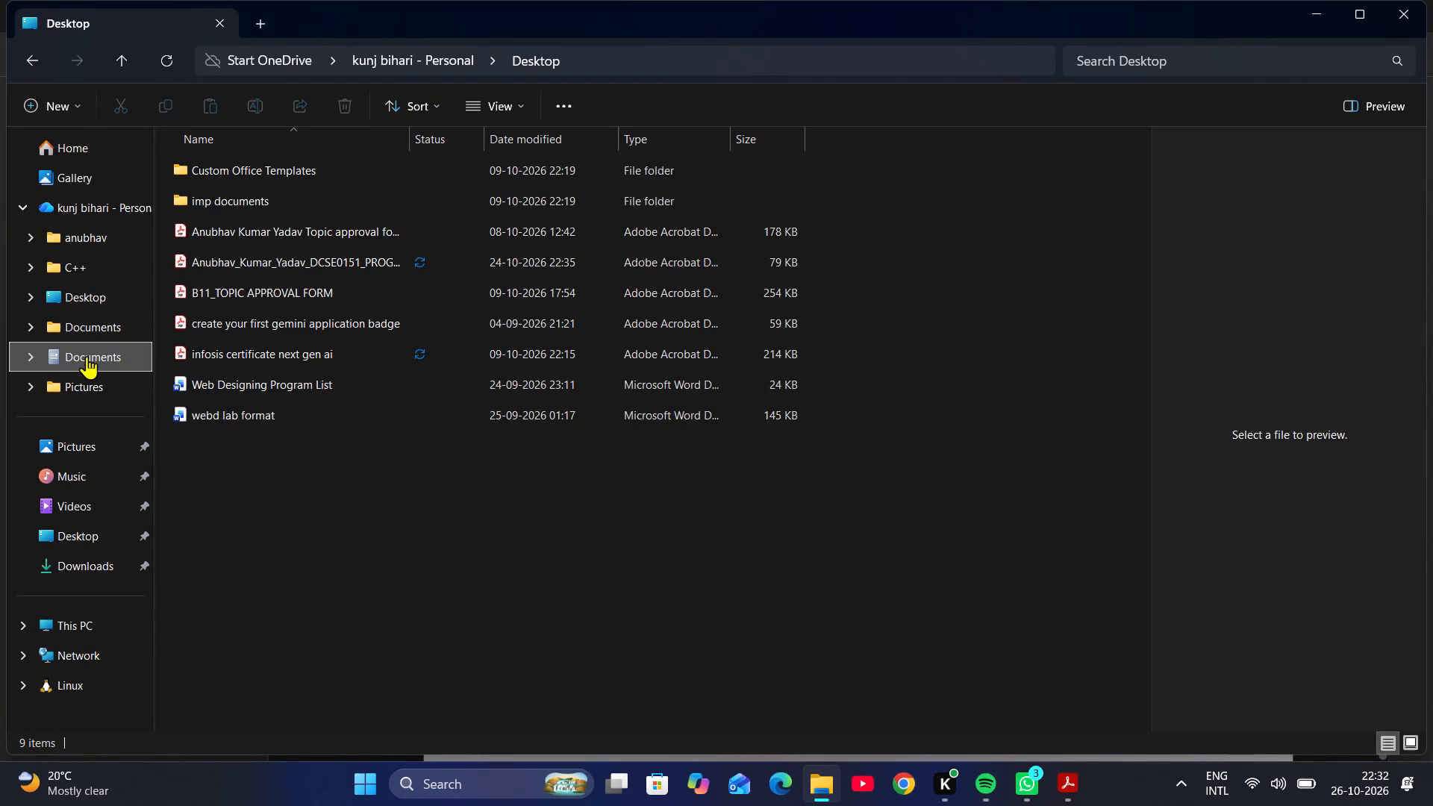
{"action": "left_click", "coordinate": [122, 542]}
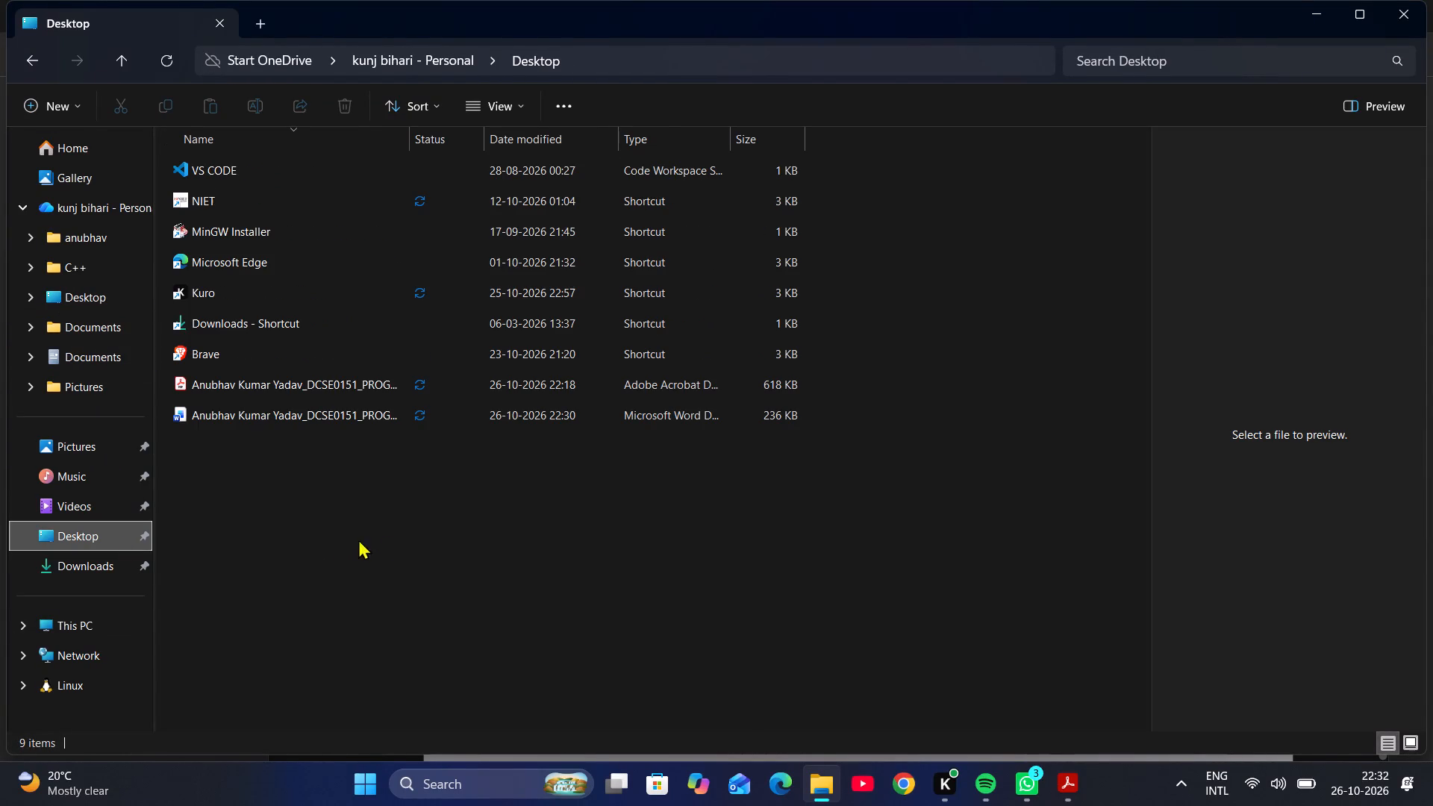
{"action": "left_click", "coordinate": [387, 537]}
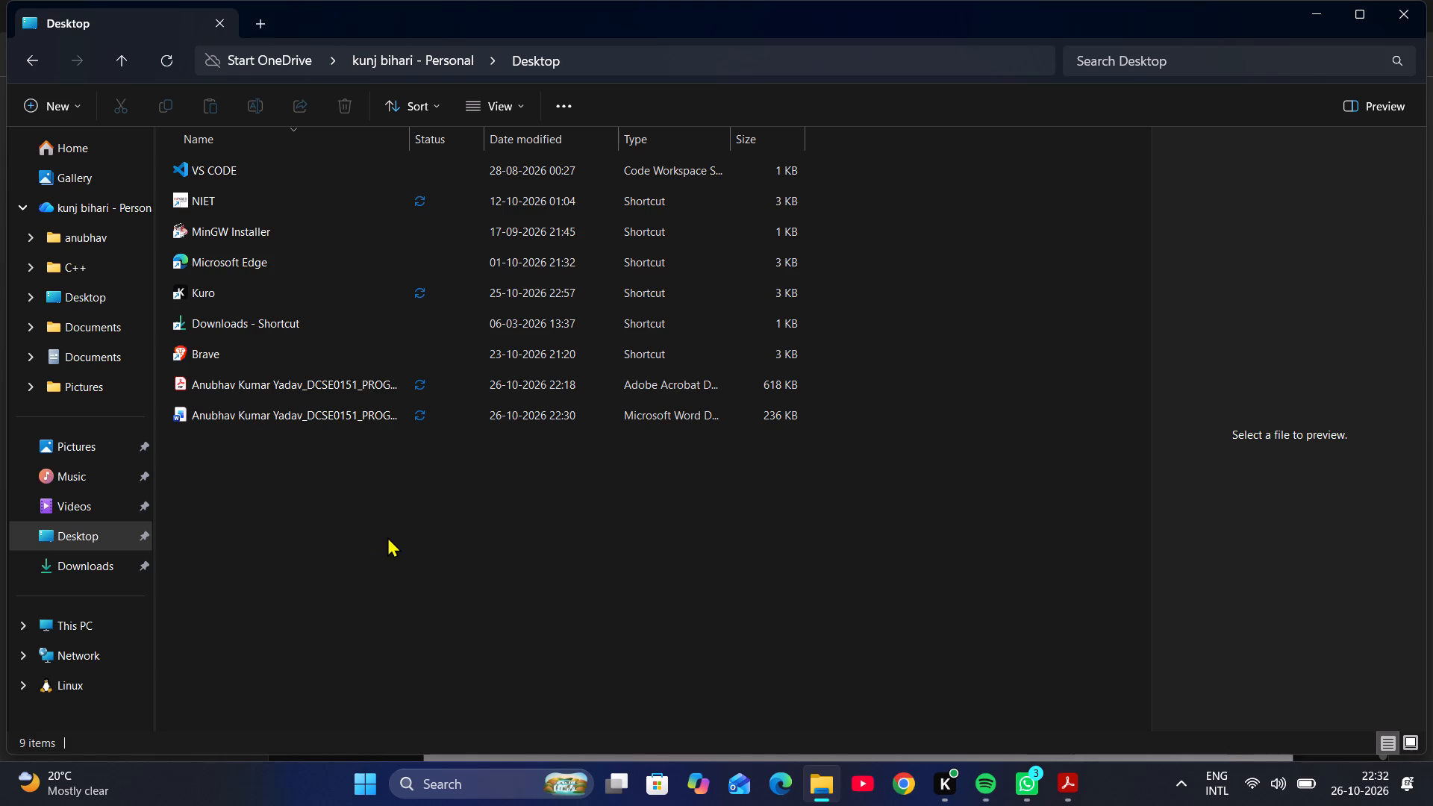
{"action": "left_click", "coordinate": [114, 621]}
{"action": "left_click", "coordinate": [114, 621]}
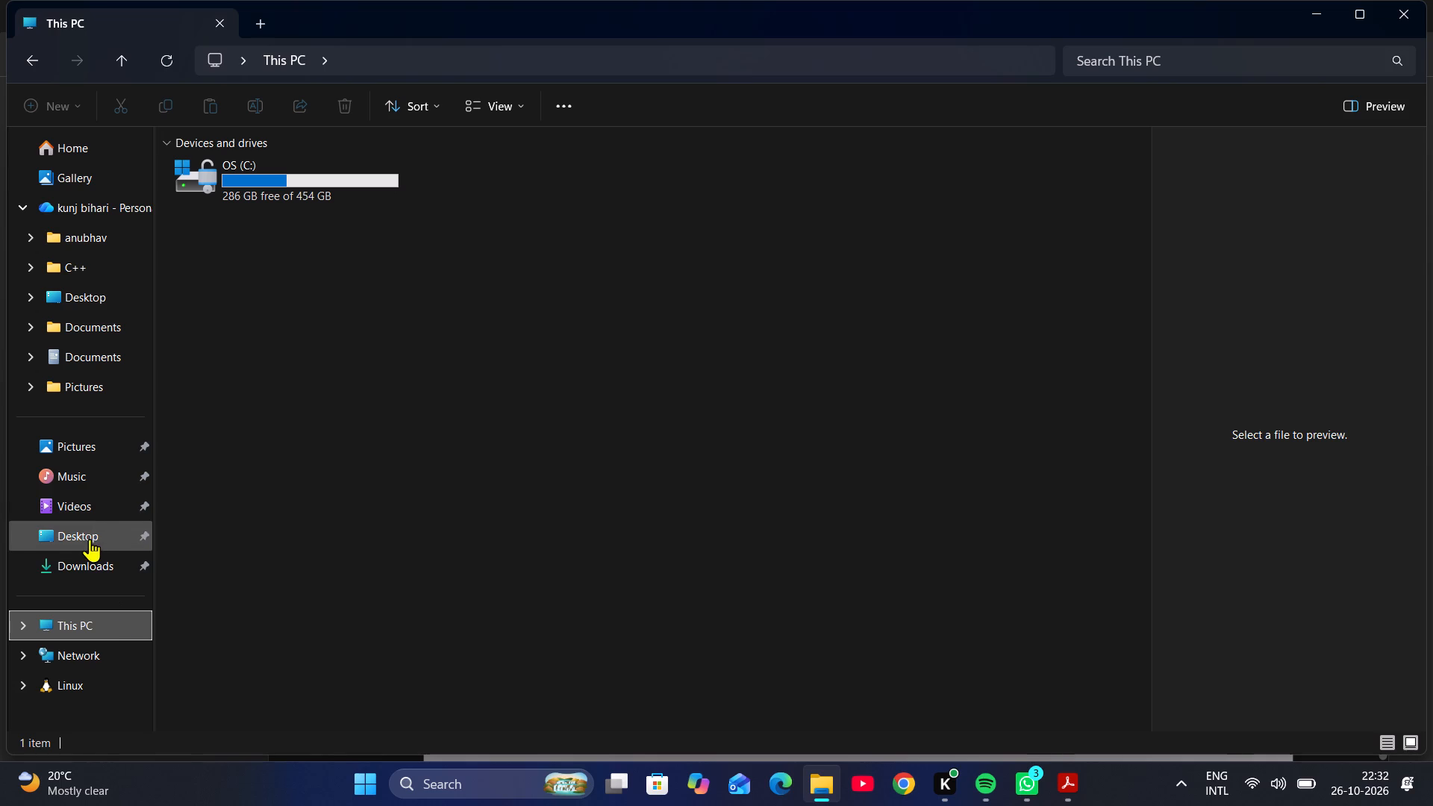
{"action": "left_click", "coordinate": [87, 560]}
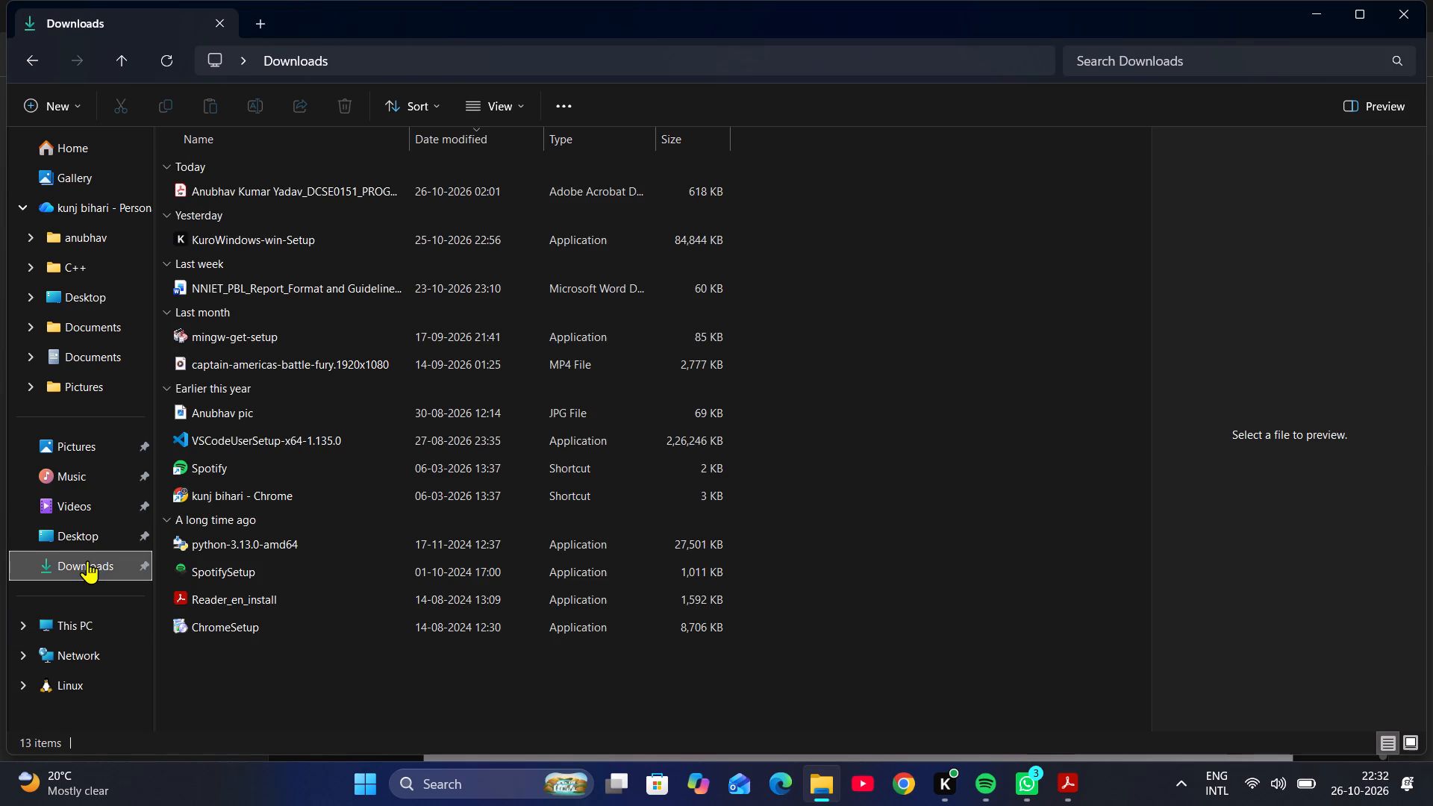
{"action": "left_click", "coordinate": [87, 560]}
{"action": "left_click", "coordinate": [96, 396]}
{"action": "left_click", "coordinate": [91, 353]}
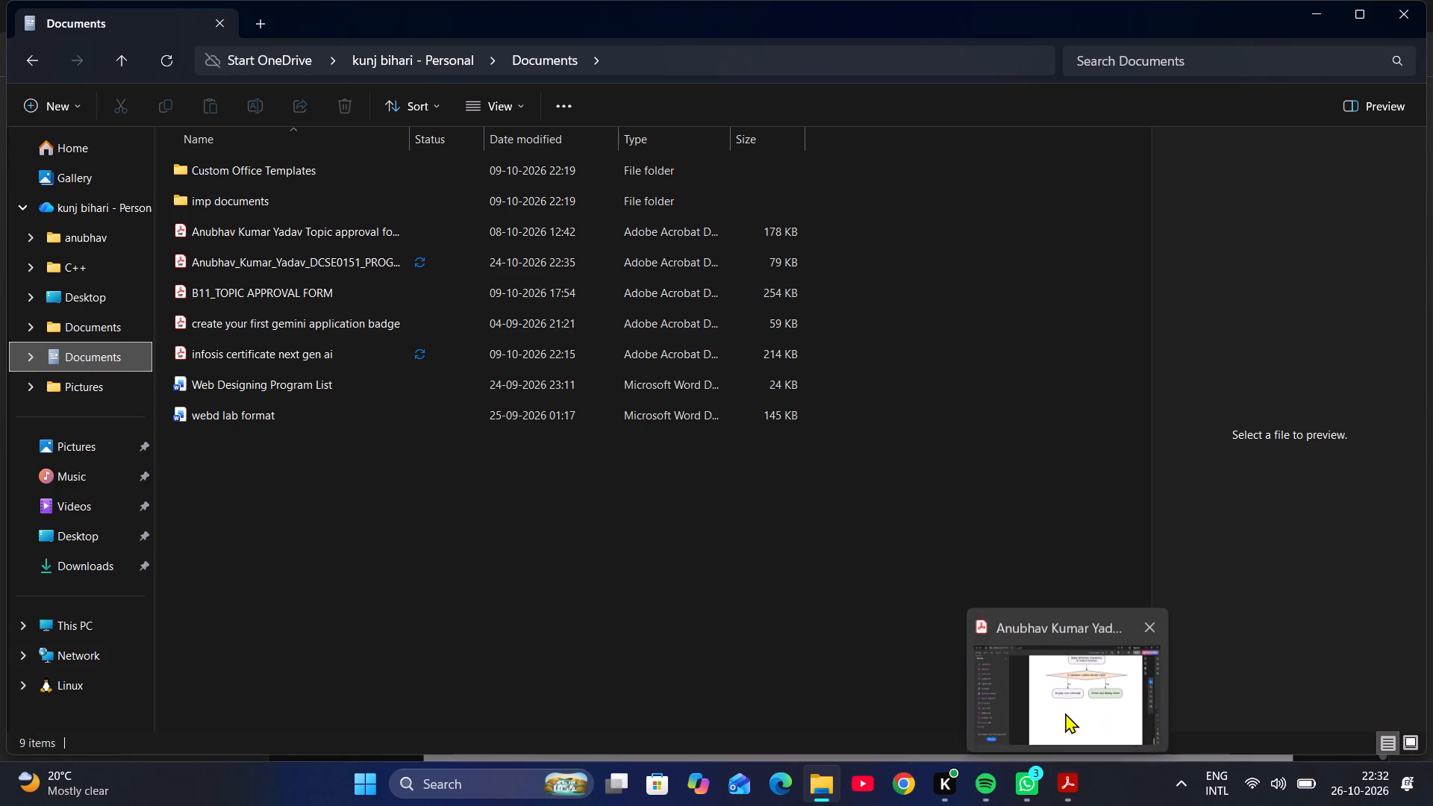
Close the progress report PDF still open in Acrobat without saving its changes.
{"action": "left_click", "coordinate": [1065, 713]}
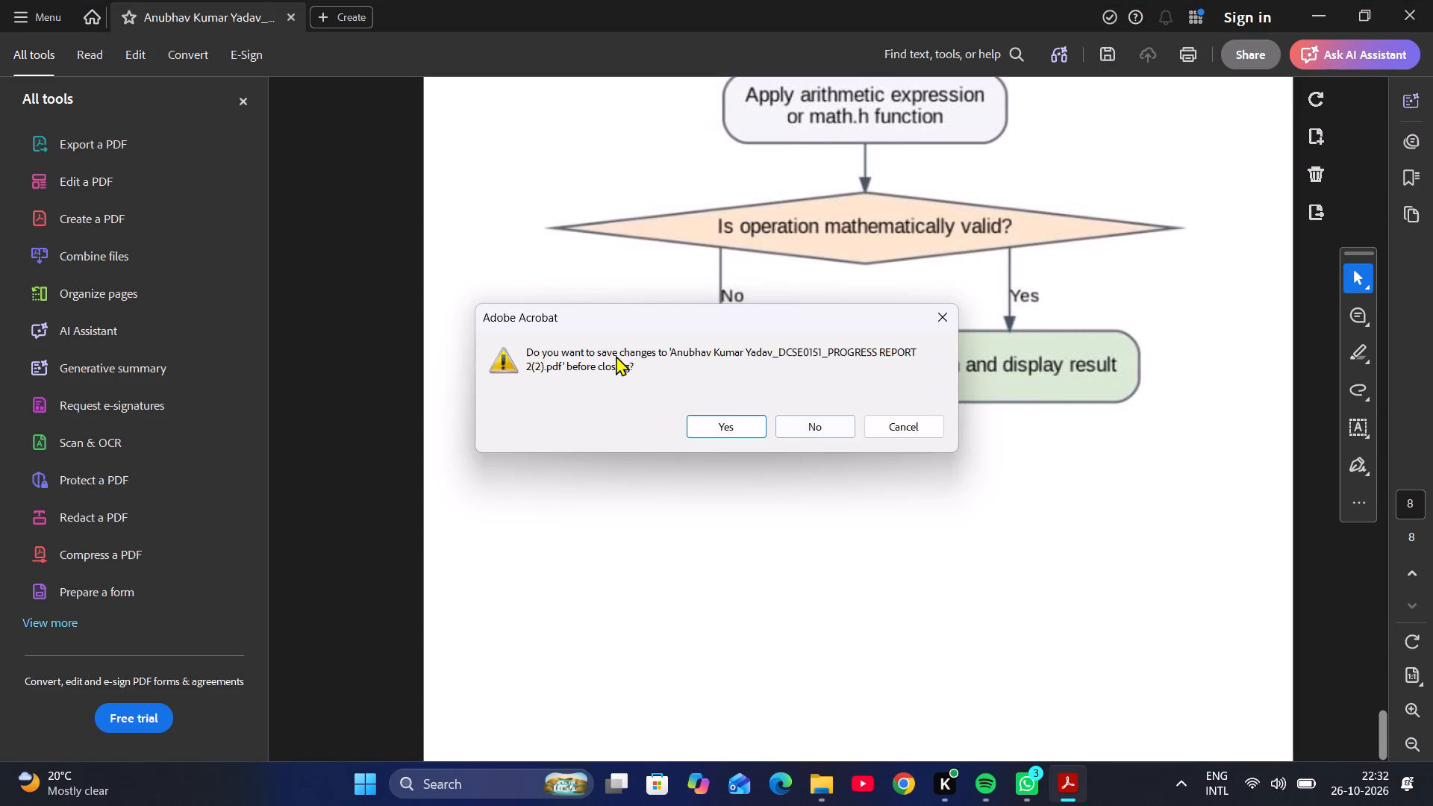
{"action": "left_click", "coordinate": [808, 422]}
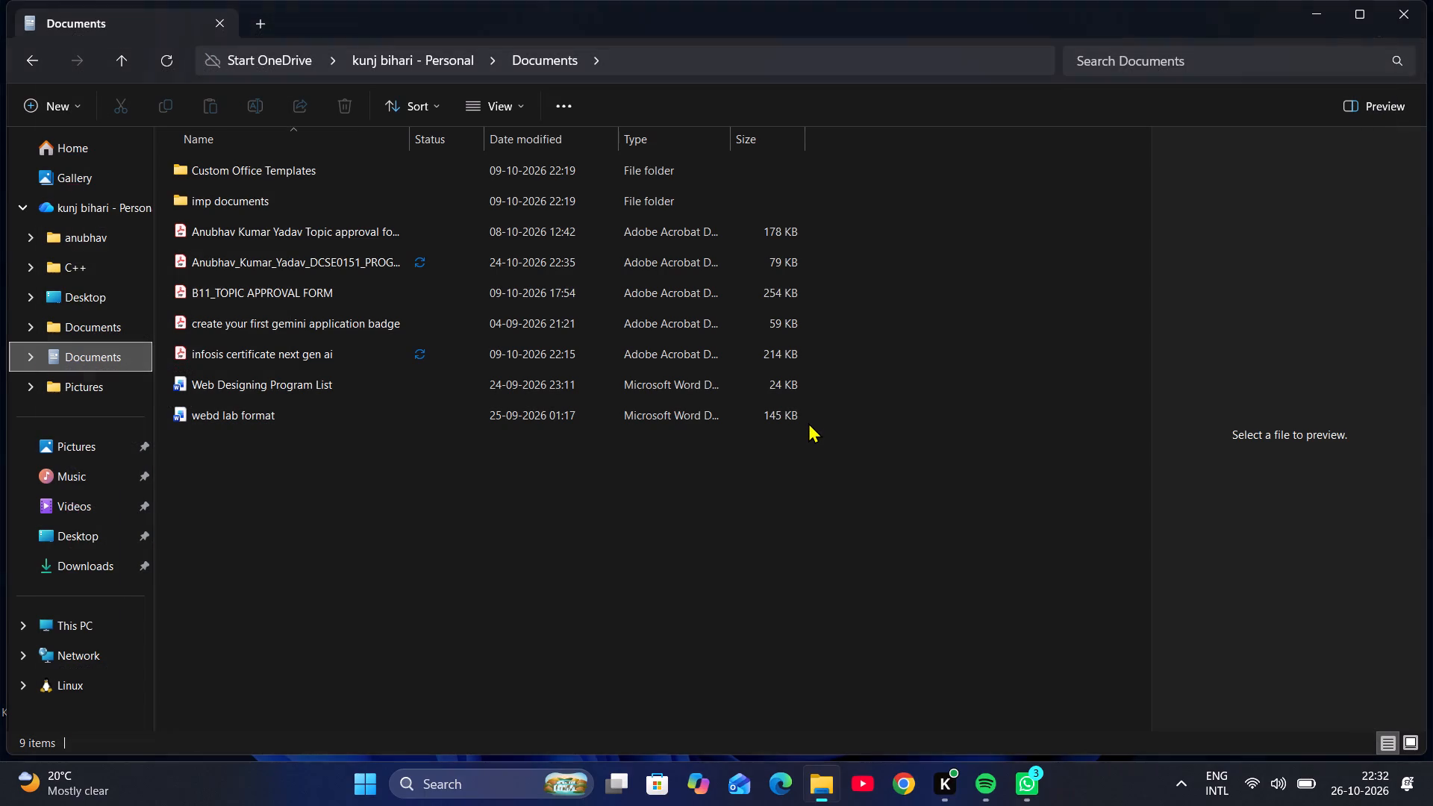
Open the progress report PDF from the Desktop folder, skim its opening pages, and close it.
{"action": "left_click", "coordinate": [509, 596]}
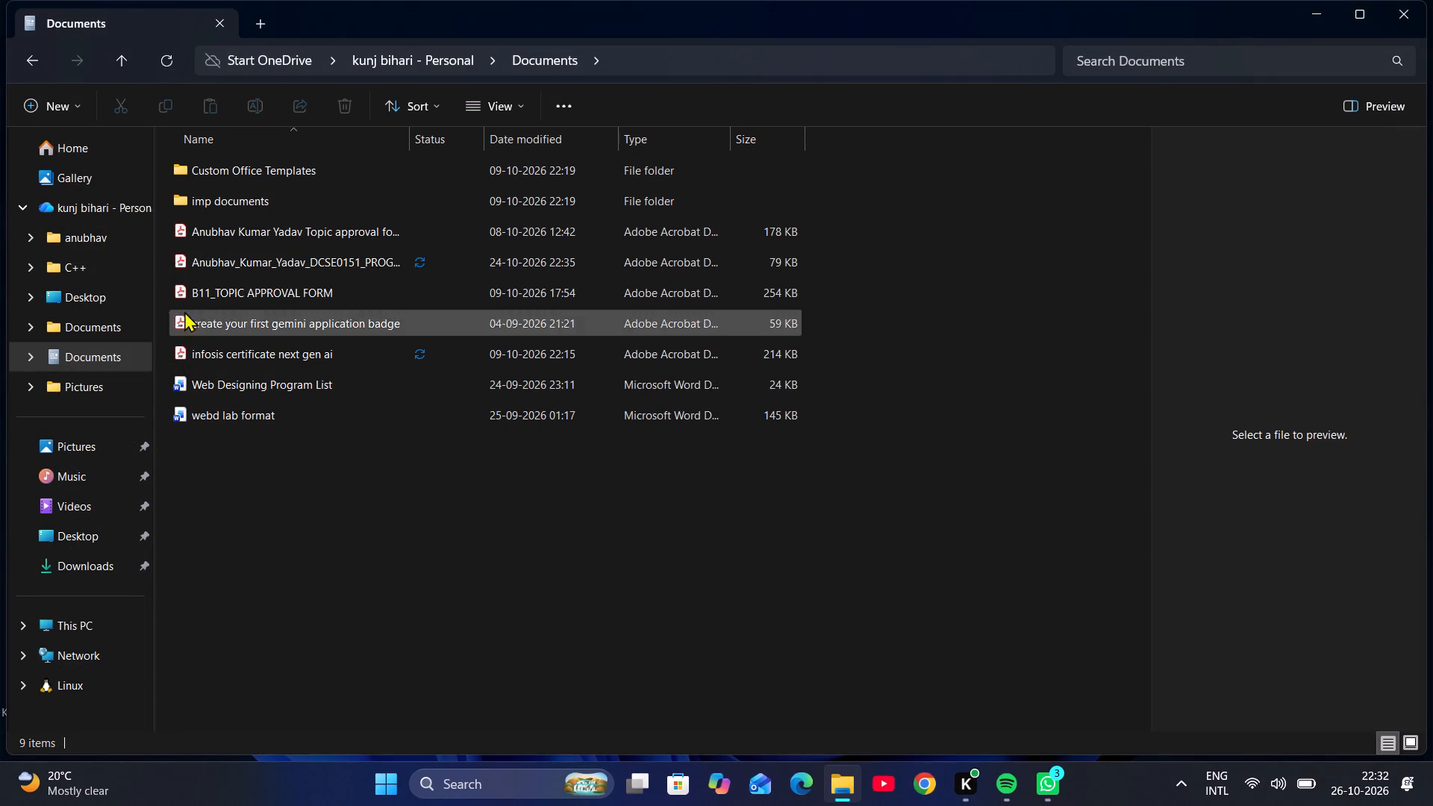
{"action": "left_click", "coordinate": [159, 66]}
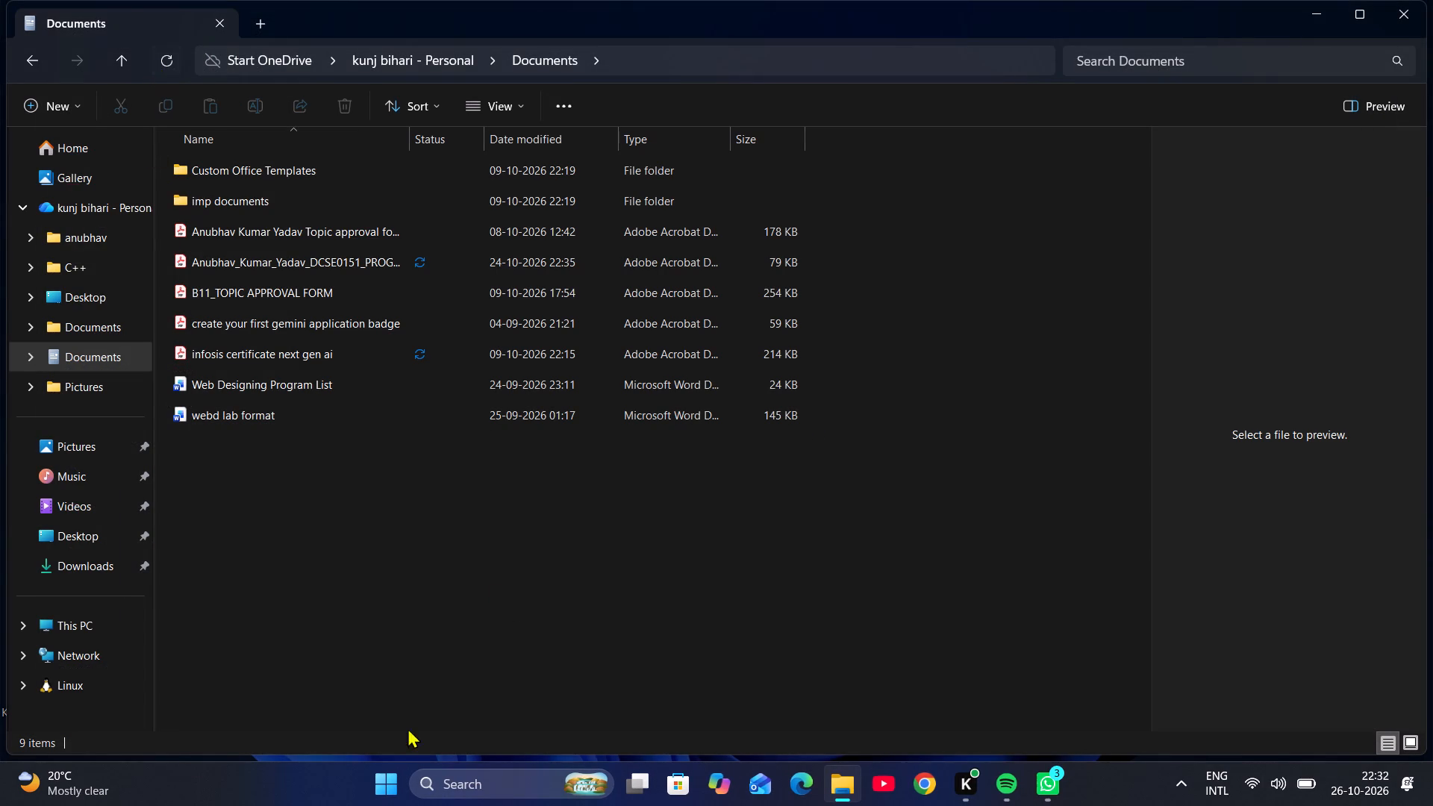
{"action": "left_click", "coordinate": [337, 557]}
{"action": "left_click", "coordinate": [82, 306]}
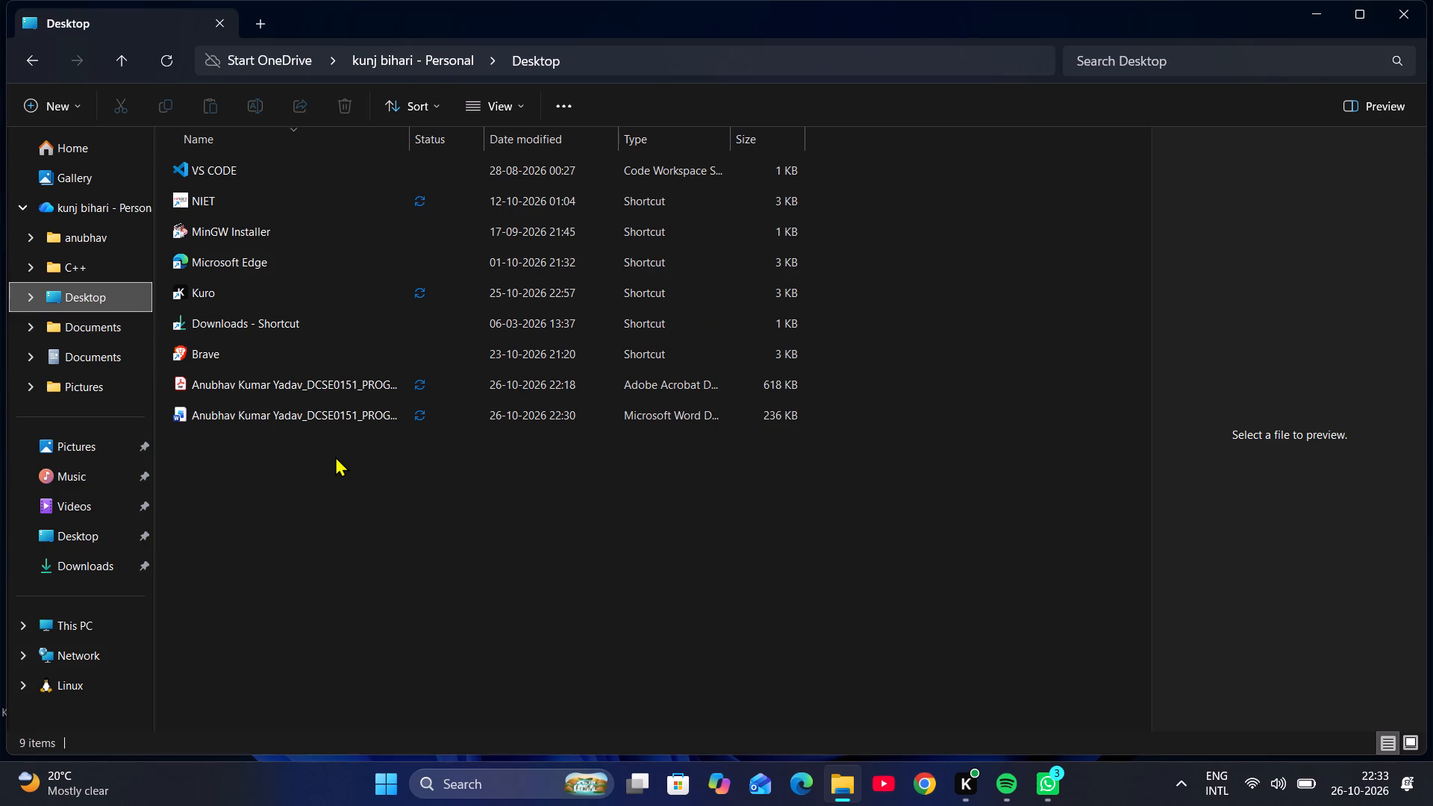
{"action": "double_click", "coordinate": [274, 390]}
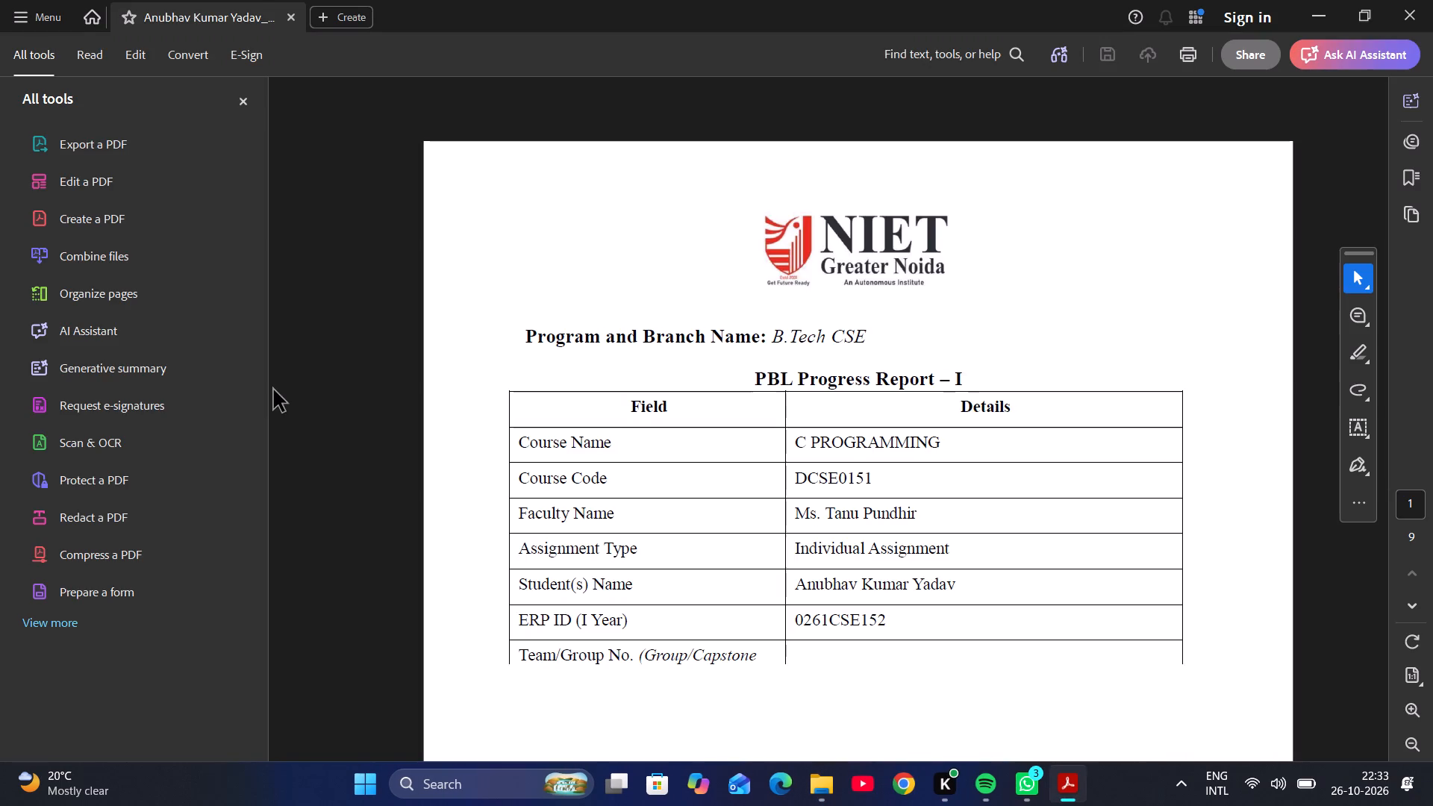
{"action": "scroll", "coordinate": [500, 507], "scroll_direction": "down", "scroll_amount": 10}
{"action": "scroll", "coordinate": [500, 507], "scroll_direction": "up", "scroll_amount": 1}
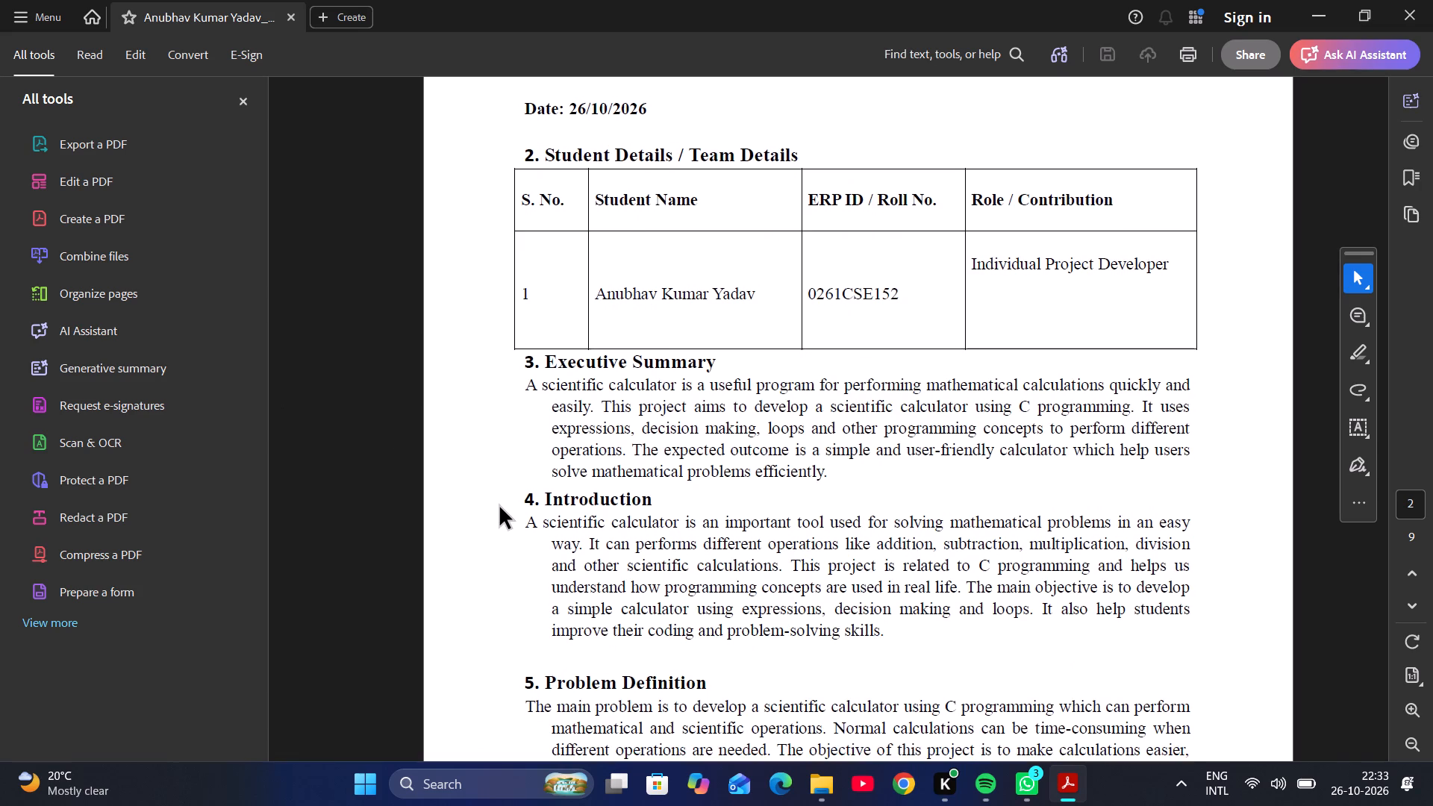
{"action": "scroll", "coordinate": [500, 507], "scroll_direction": "up", "scroll_amount": 2}
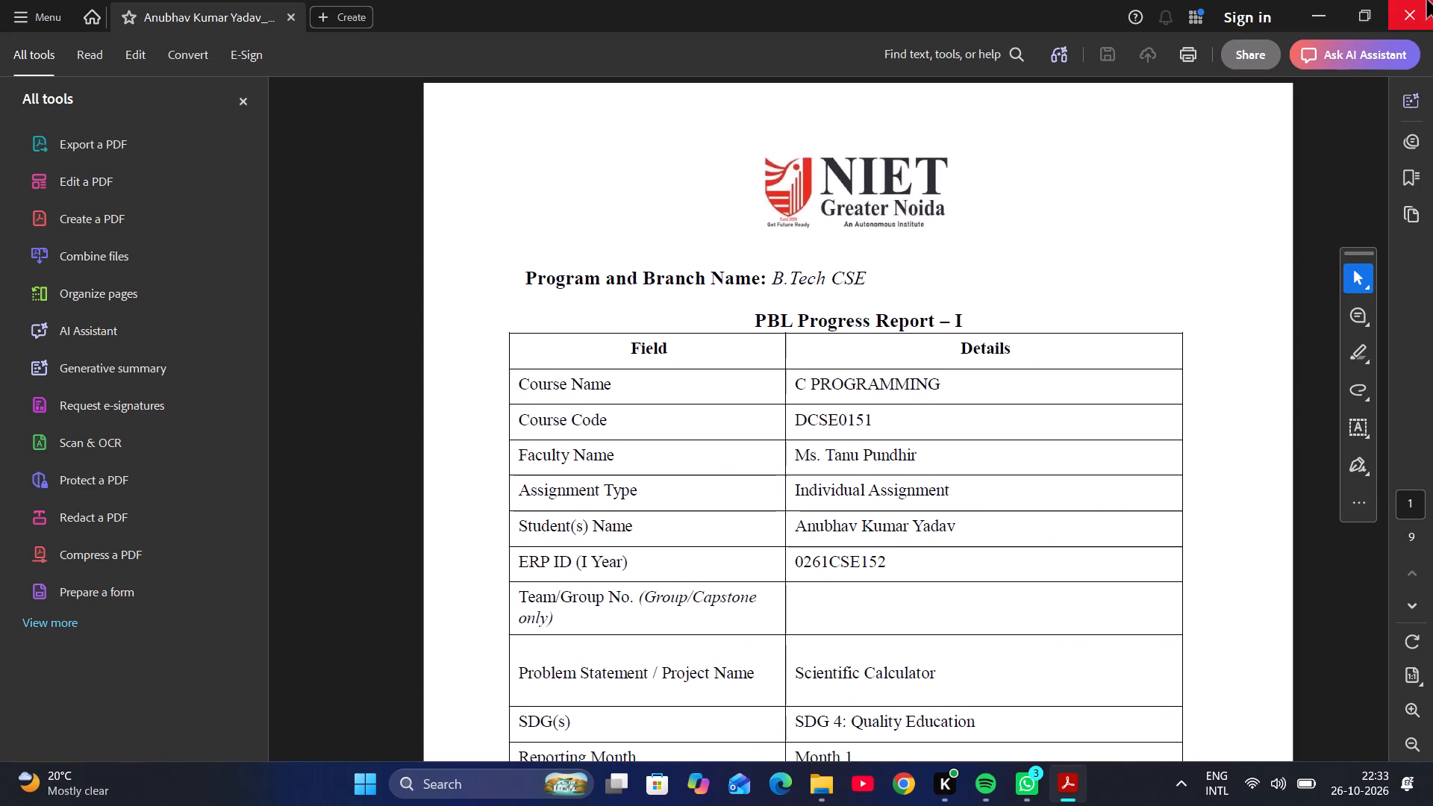
{"action": "left_click", "coordinate": [1427, 0]}
Switch the Desktop folder's display from the details list to tiles.
{"action": "left_click", "coordinate": [437, 613]}
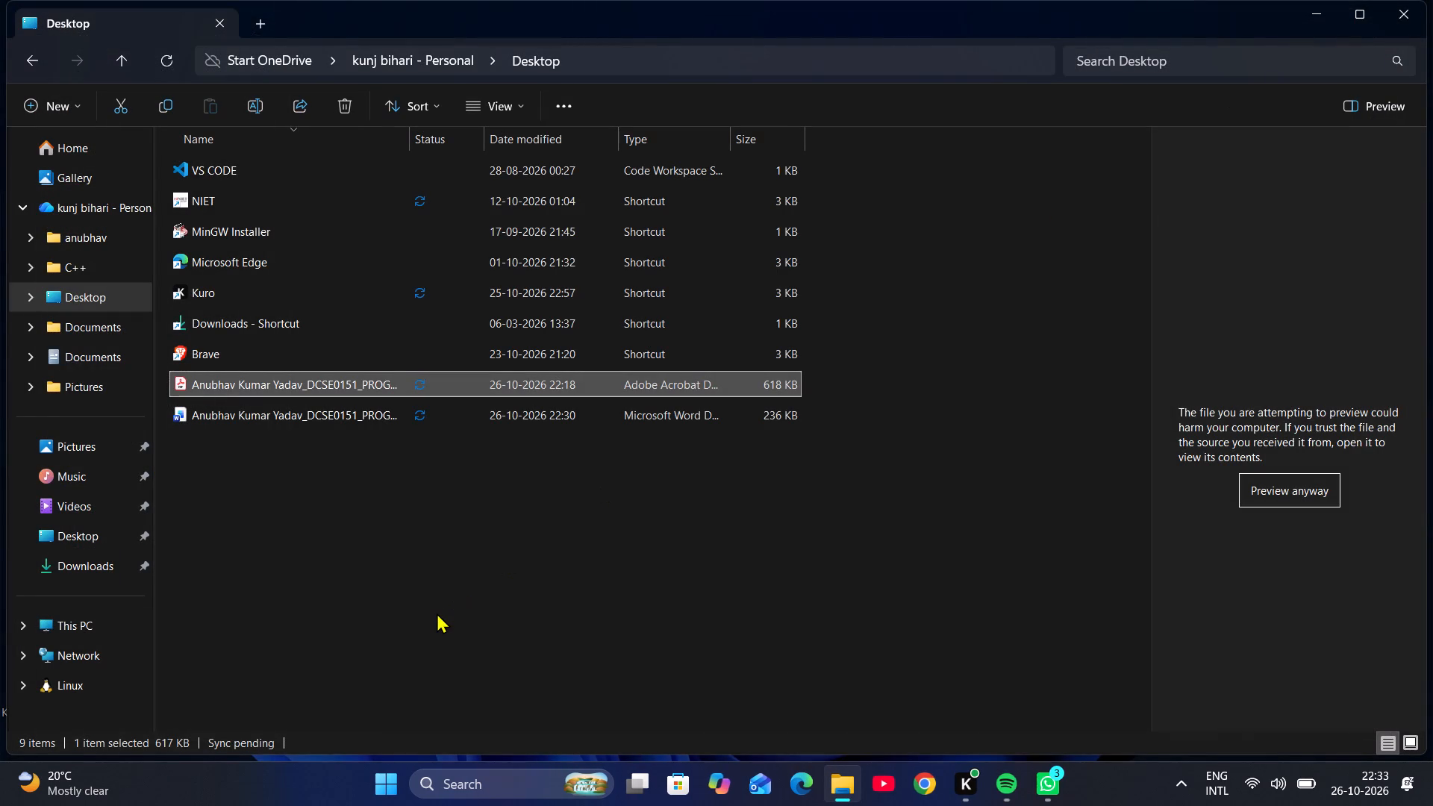
{"action": "scroll", "coordinate": [854, 213], "scroll_direction": "left", "scroll_amount": 2}
{"action": "scroll", "coordinate": [576, 355], "scroll_direction": "down", "scroll_amount": 1, "text": "ctrl"}
{"action": "scroll", "coordinate": [576, 355], "scroll_direction": "left", "scroll_amount": 4, "text": "ctrl"}
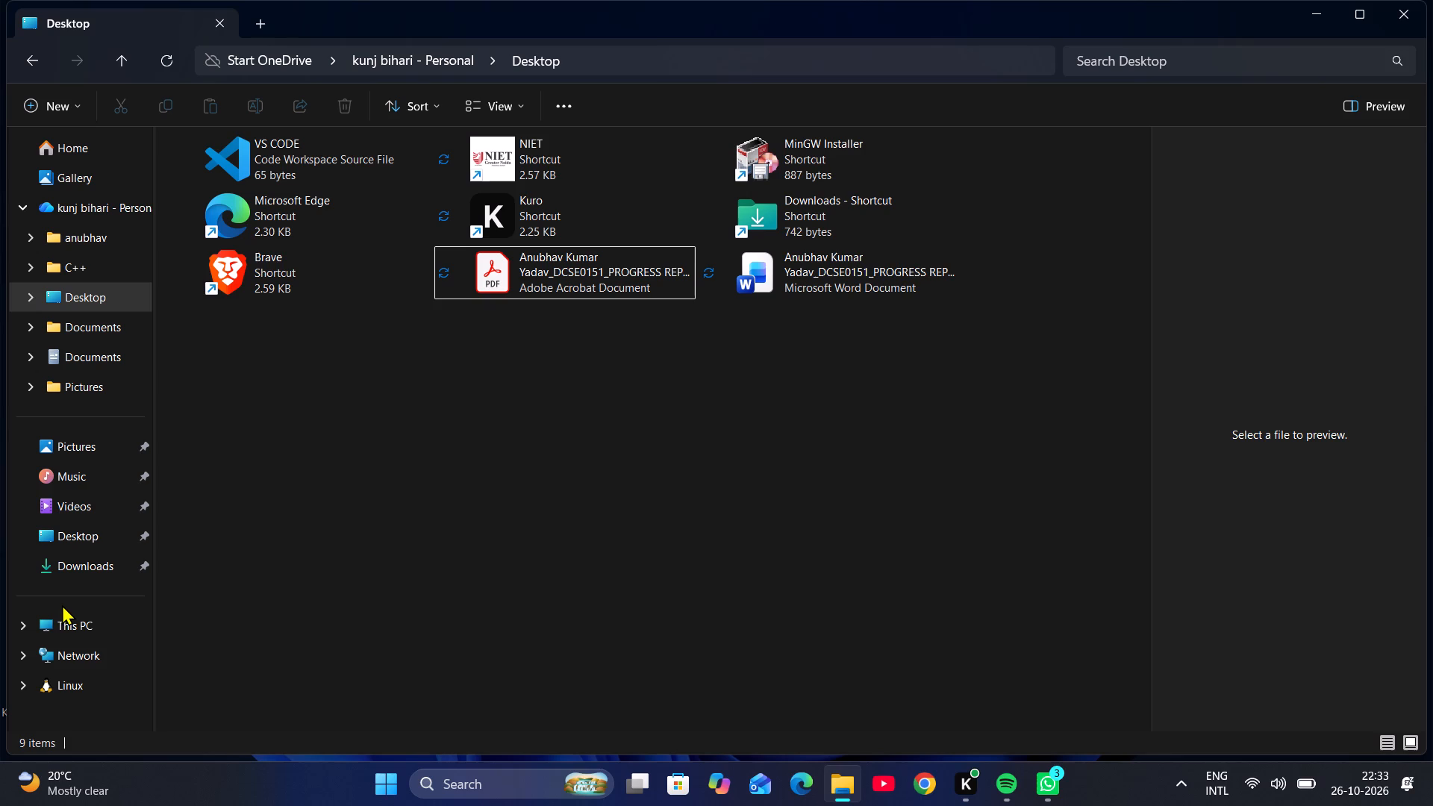
Search This PC for files containing the student's full name, correcting the capitalisation of the middle name.
{"action": "left_click", "coordinate": [65, 639]}
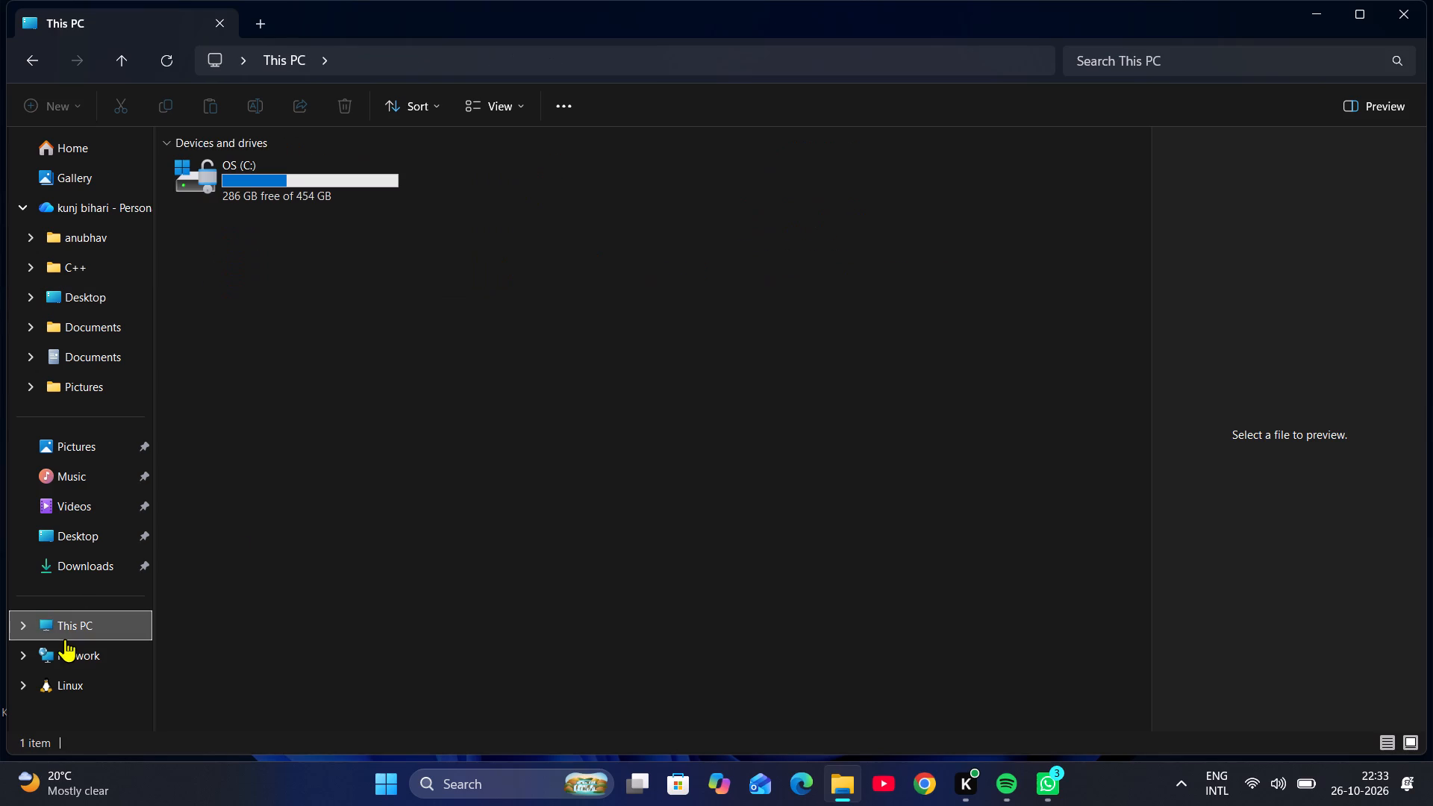
{"action": "left_click", "coordinate": [1184, 49]}
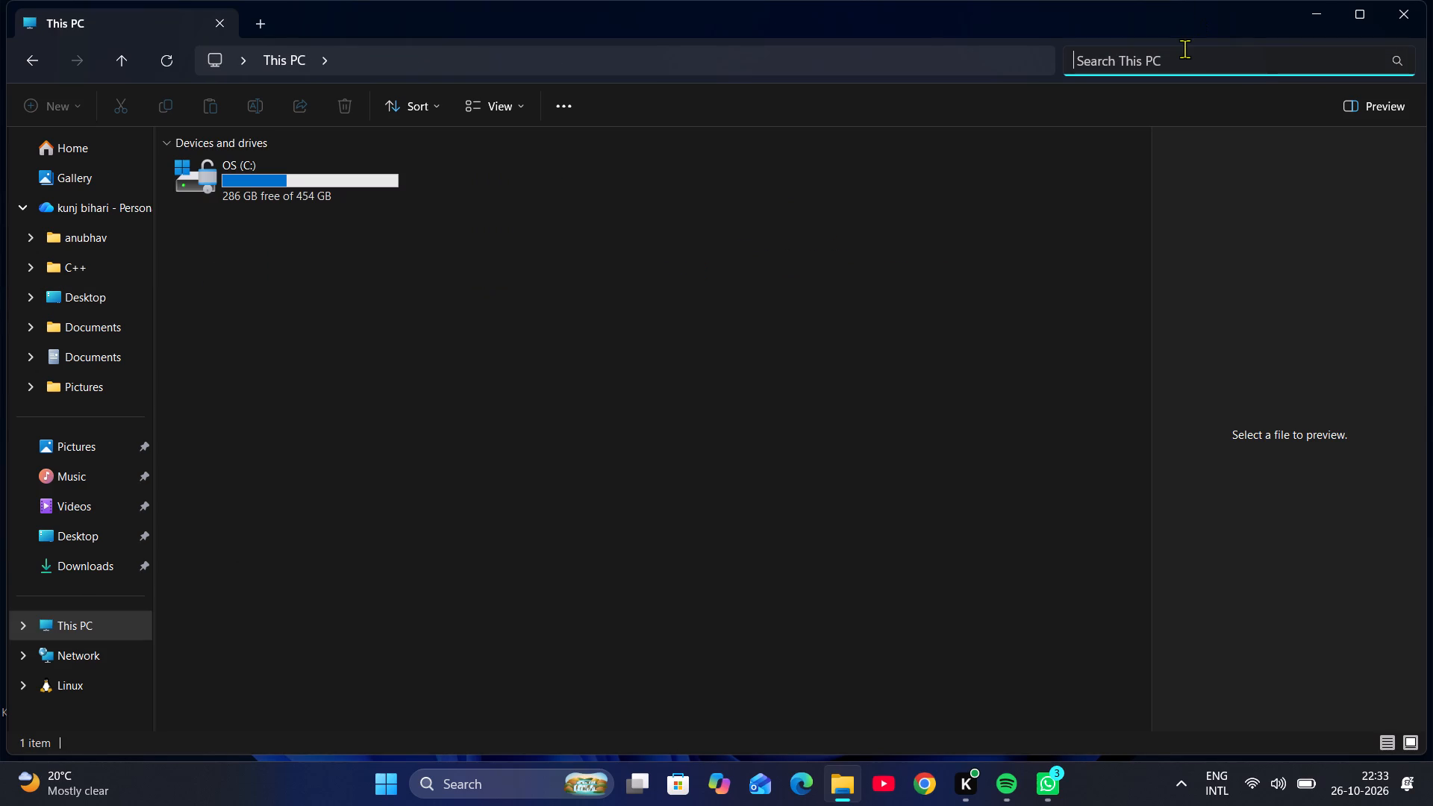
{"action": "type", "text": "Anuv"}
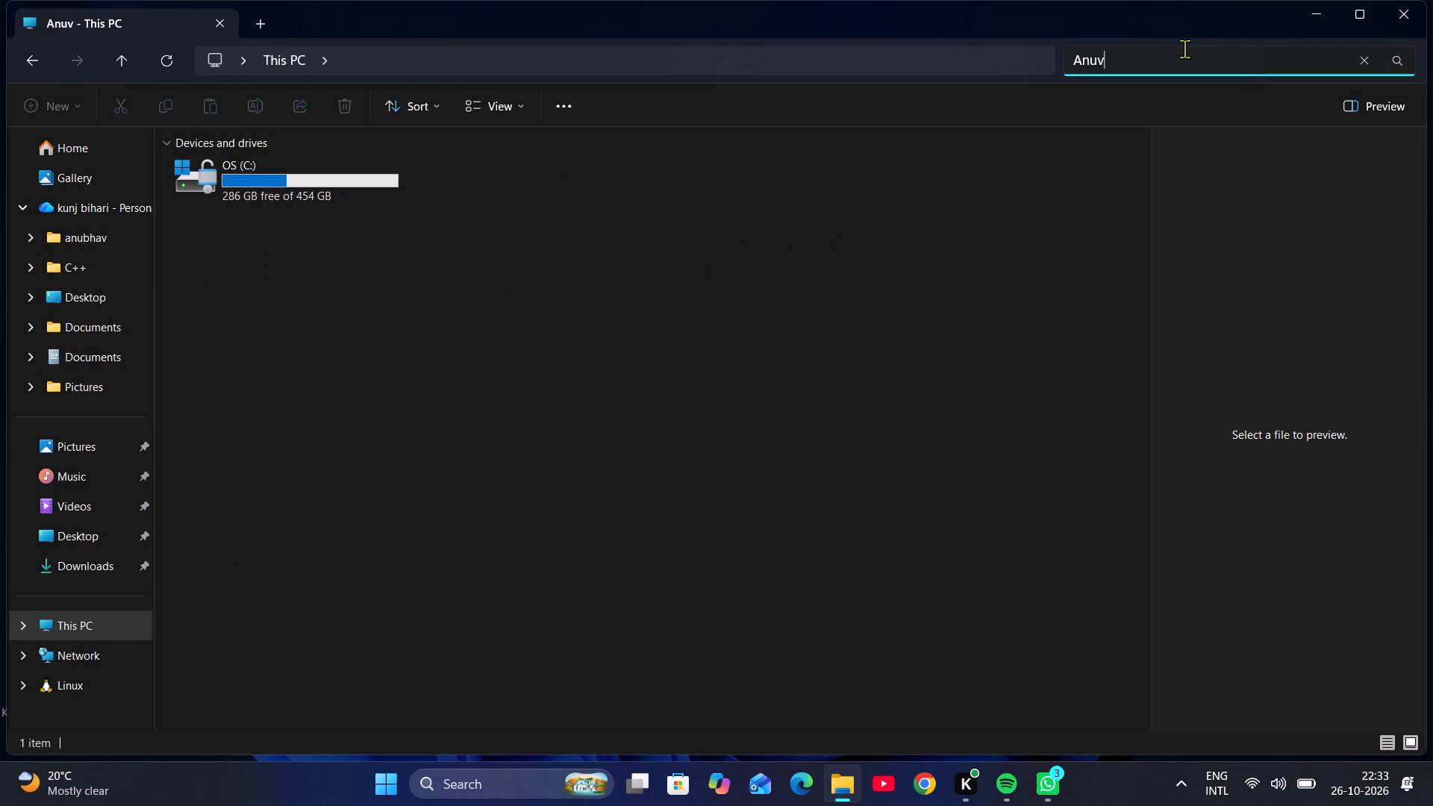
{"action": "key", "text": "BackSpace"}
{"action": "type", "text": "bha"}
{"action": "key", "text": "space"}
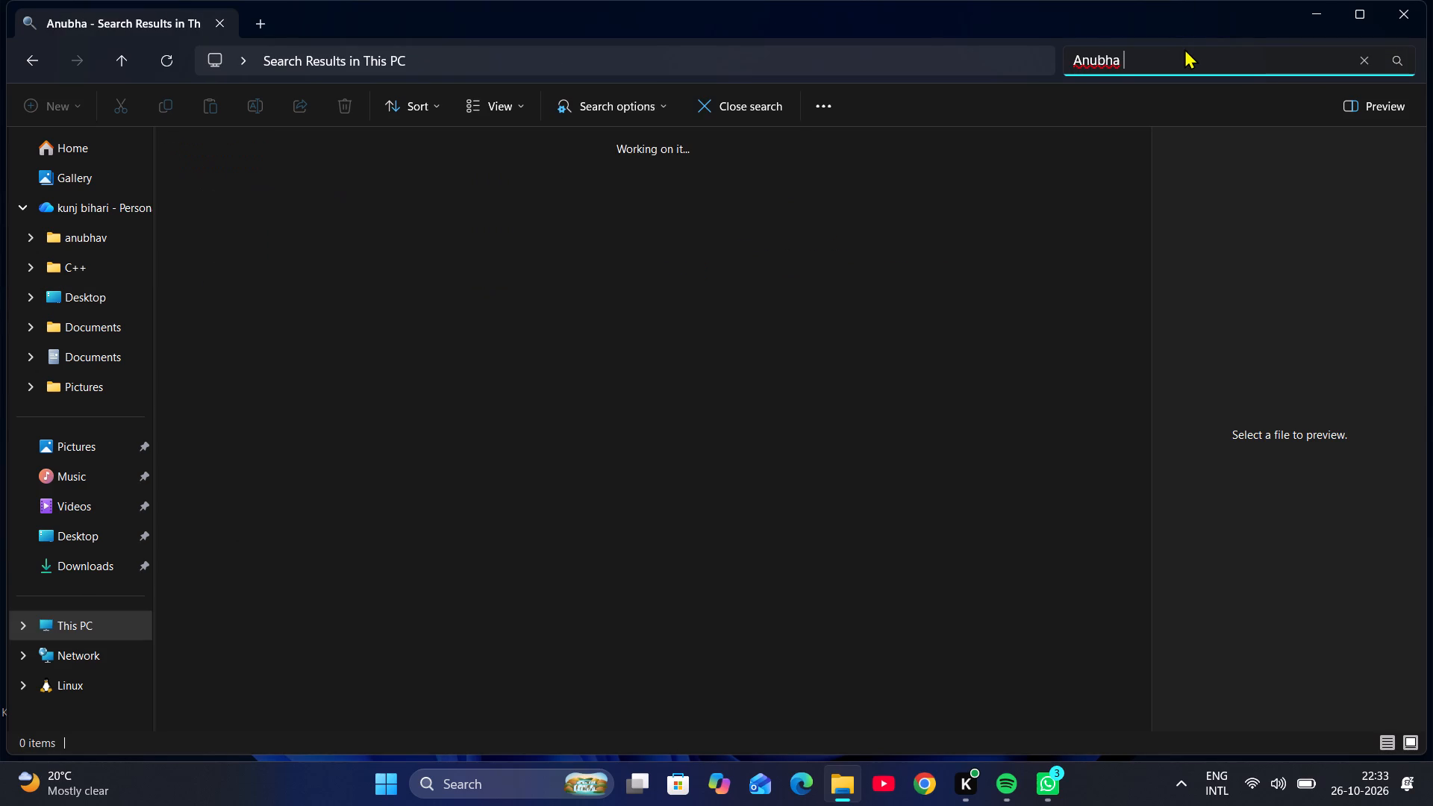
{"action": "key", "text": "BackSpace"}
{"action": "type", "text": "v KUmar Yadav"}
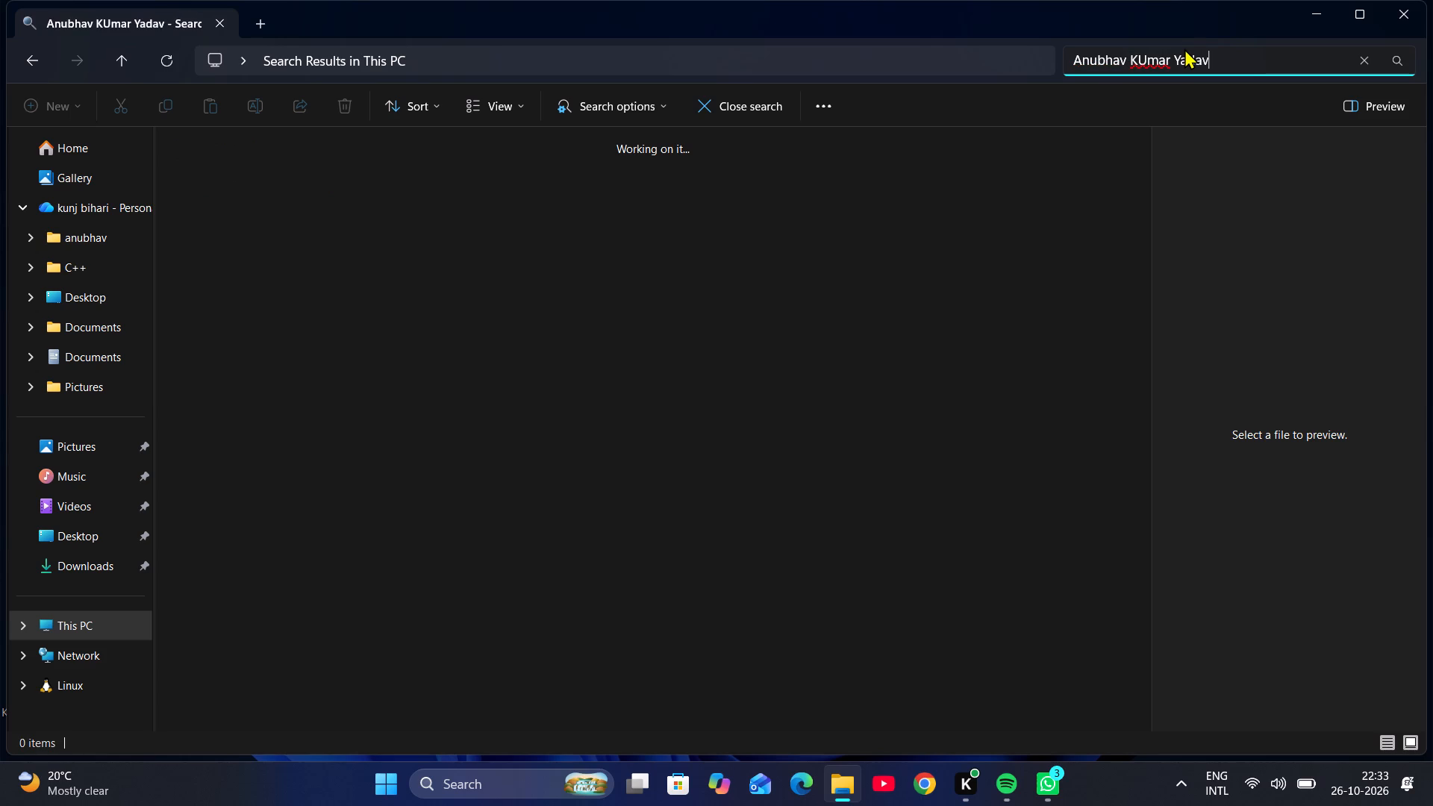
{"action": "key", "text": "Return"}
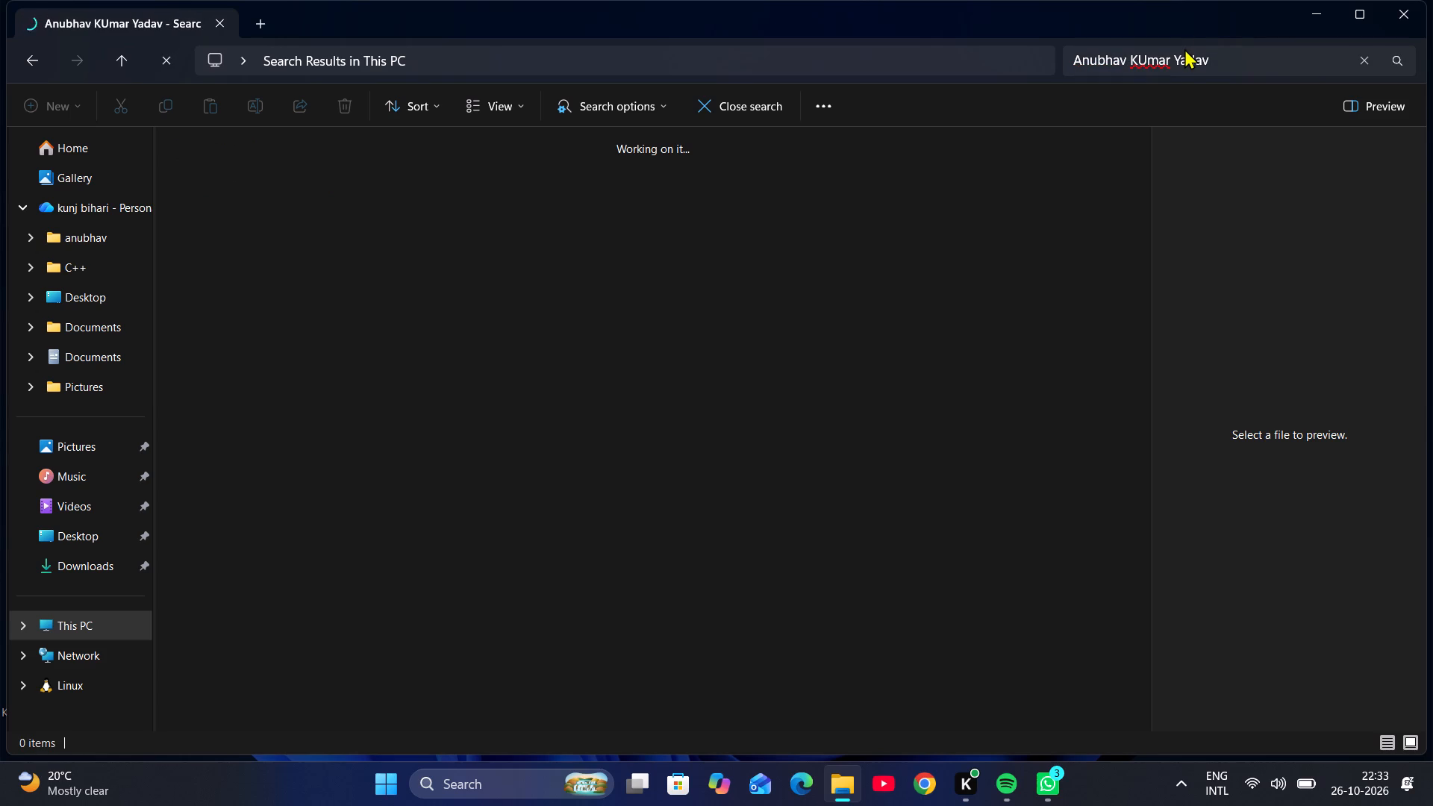
{"action": "left_click", "coordinate": [1151, 63]}
{"action": "key", "text": "BackSpace"}
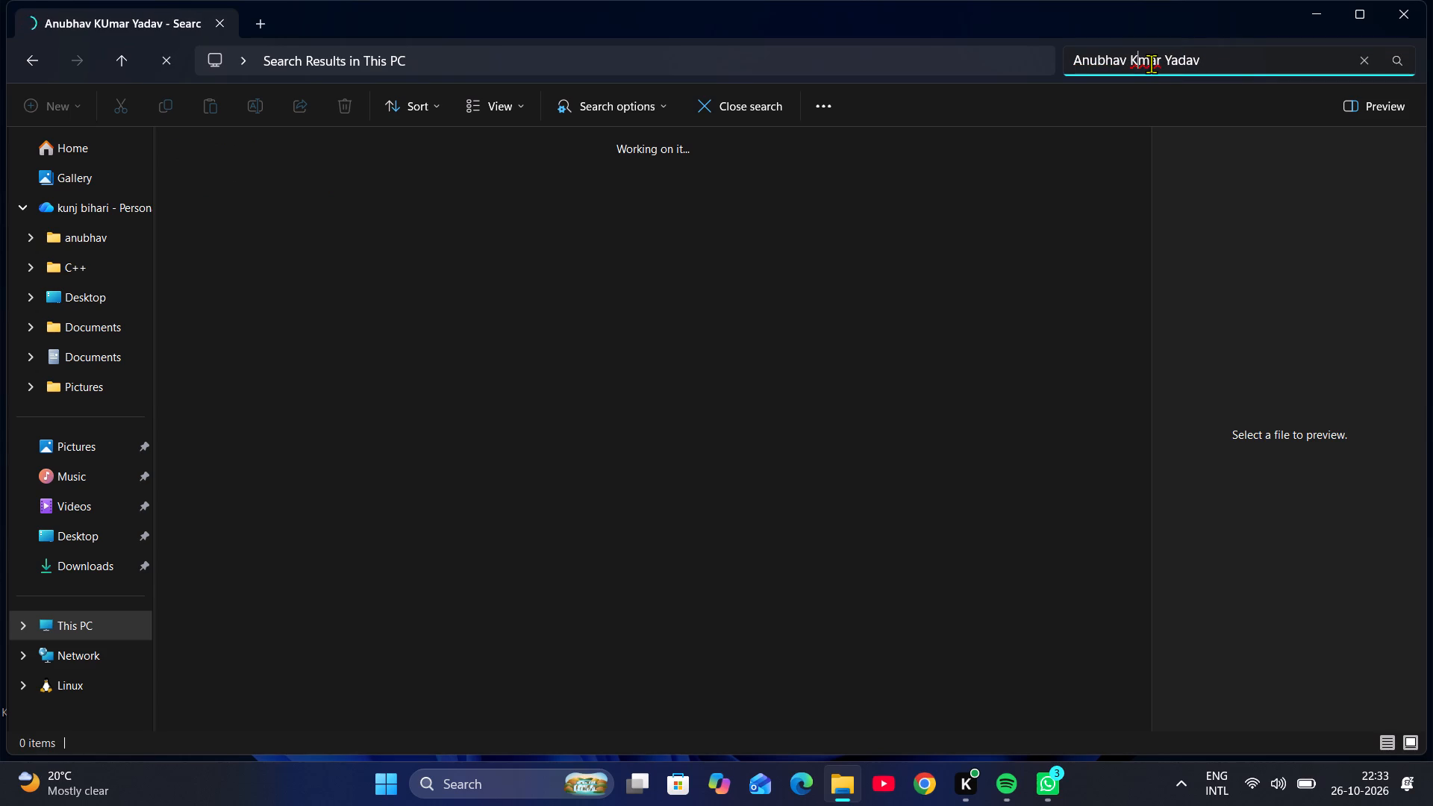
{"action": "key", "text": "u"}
{"action": "key", "text": "Return"}
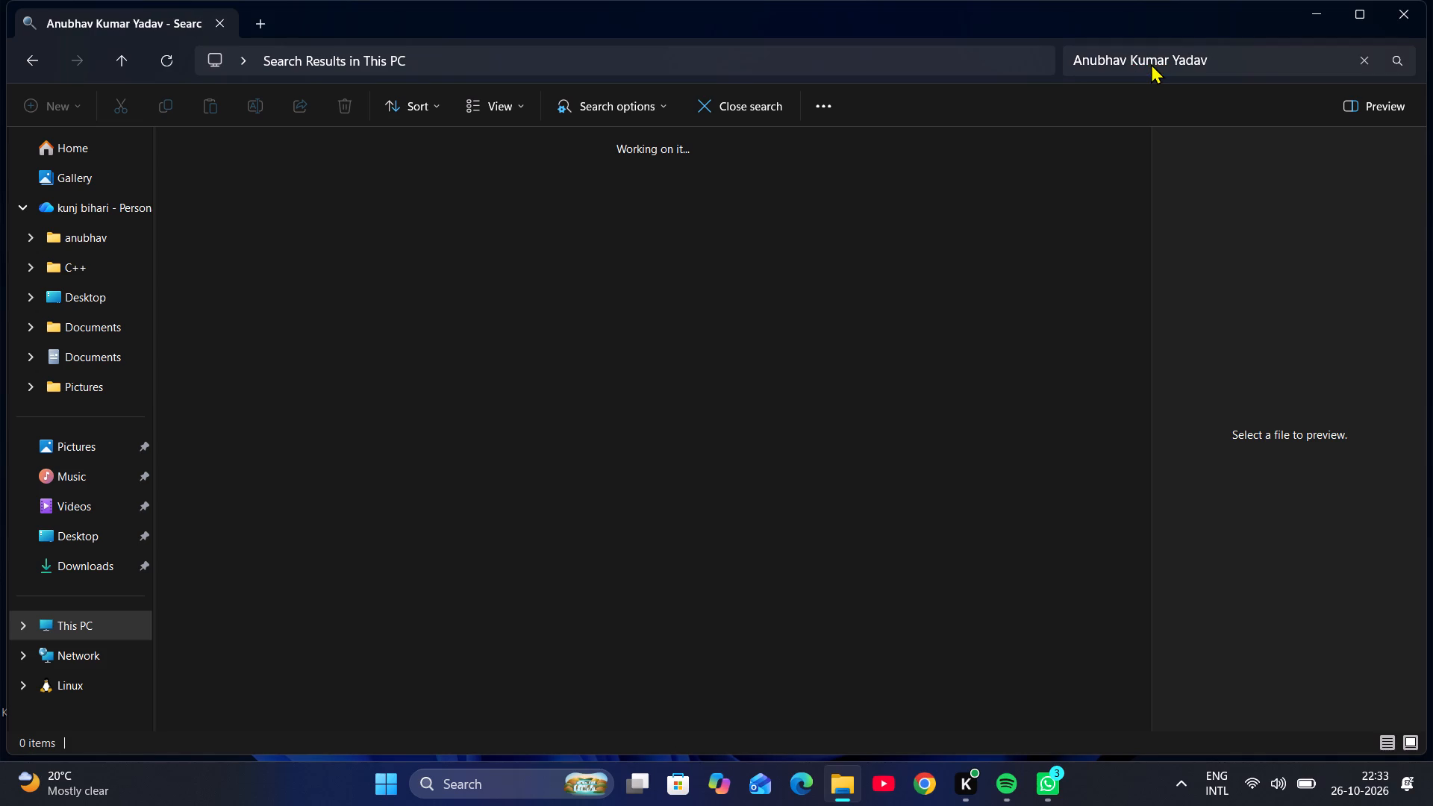
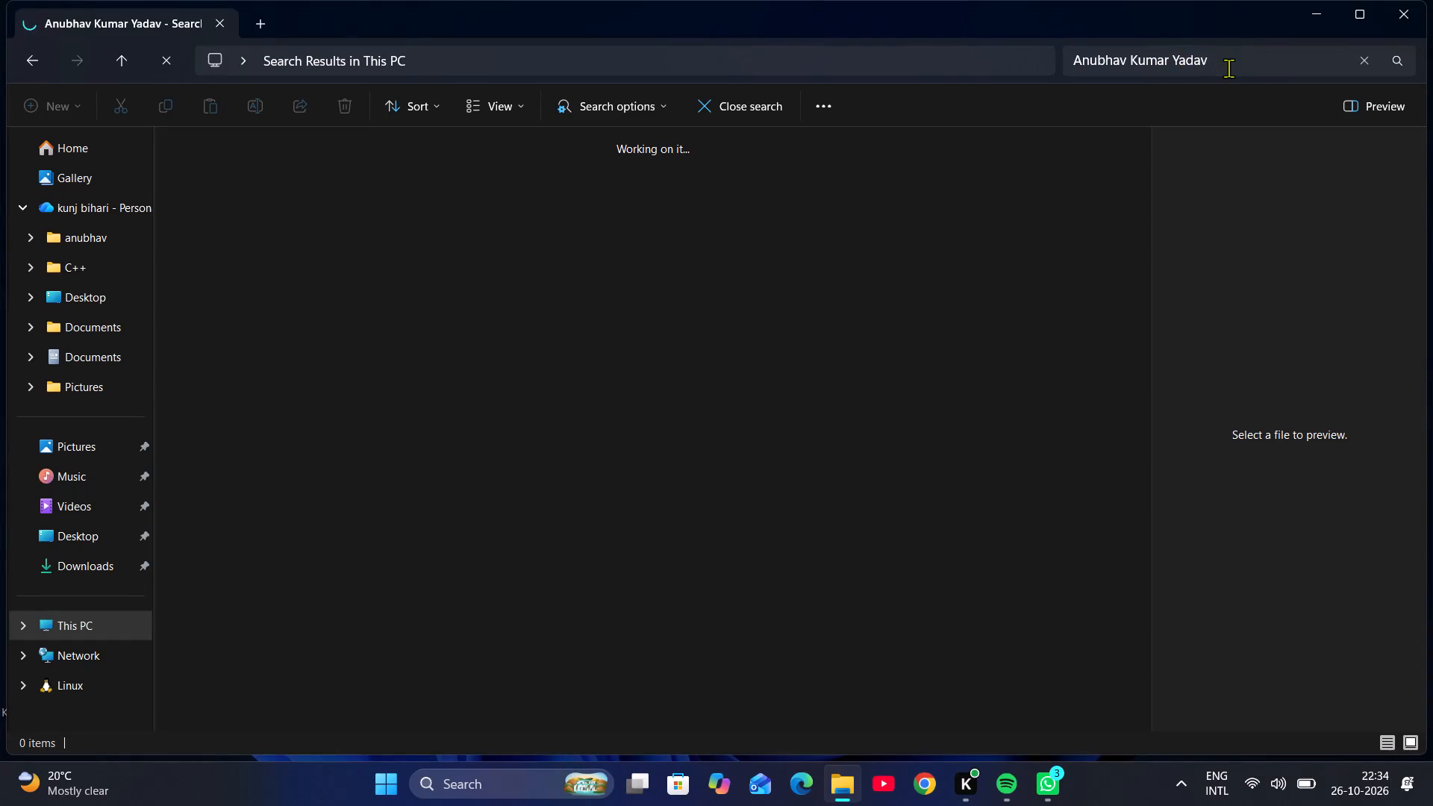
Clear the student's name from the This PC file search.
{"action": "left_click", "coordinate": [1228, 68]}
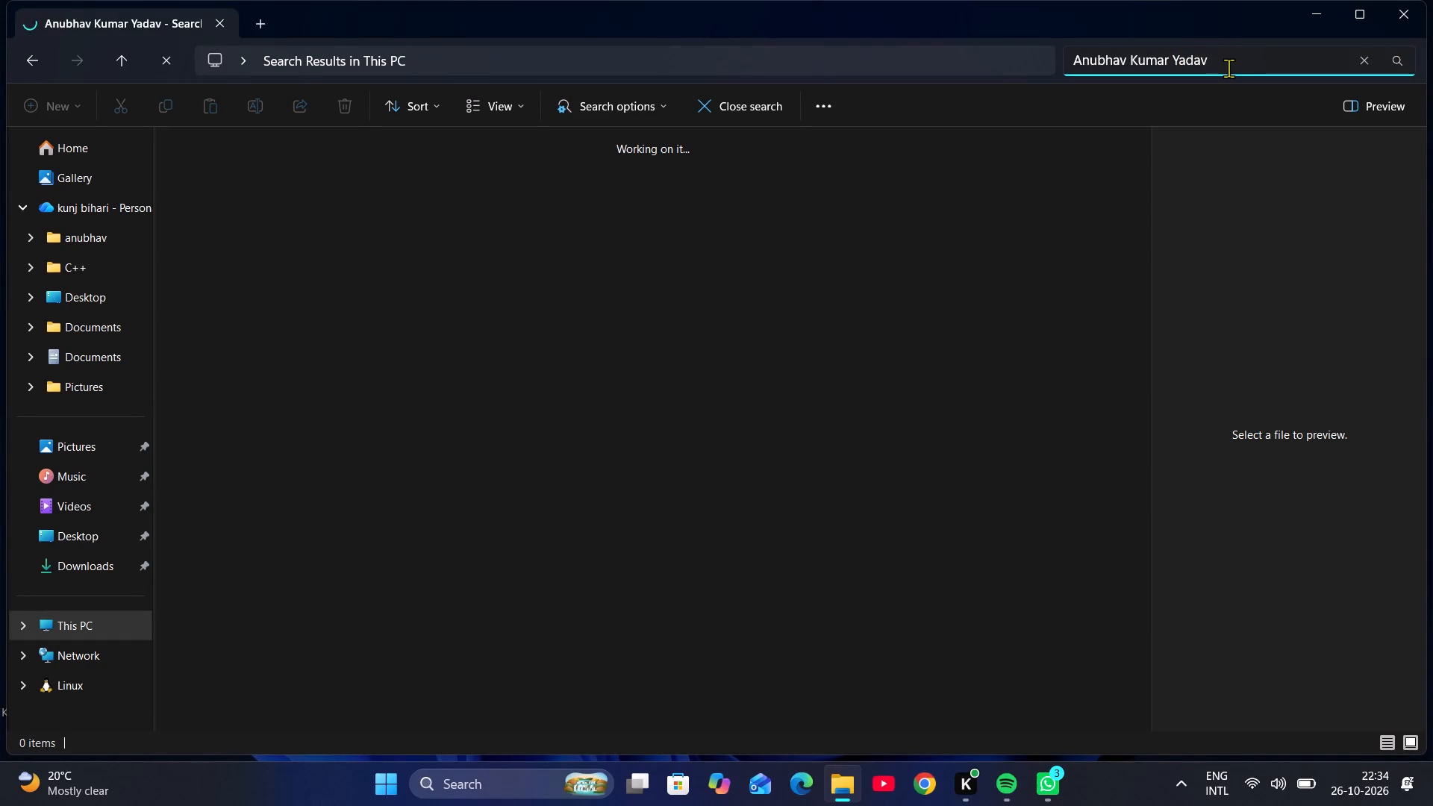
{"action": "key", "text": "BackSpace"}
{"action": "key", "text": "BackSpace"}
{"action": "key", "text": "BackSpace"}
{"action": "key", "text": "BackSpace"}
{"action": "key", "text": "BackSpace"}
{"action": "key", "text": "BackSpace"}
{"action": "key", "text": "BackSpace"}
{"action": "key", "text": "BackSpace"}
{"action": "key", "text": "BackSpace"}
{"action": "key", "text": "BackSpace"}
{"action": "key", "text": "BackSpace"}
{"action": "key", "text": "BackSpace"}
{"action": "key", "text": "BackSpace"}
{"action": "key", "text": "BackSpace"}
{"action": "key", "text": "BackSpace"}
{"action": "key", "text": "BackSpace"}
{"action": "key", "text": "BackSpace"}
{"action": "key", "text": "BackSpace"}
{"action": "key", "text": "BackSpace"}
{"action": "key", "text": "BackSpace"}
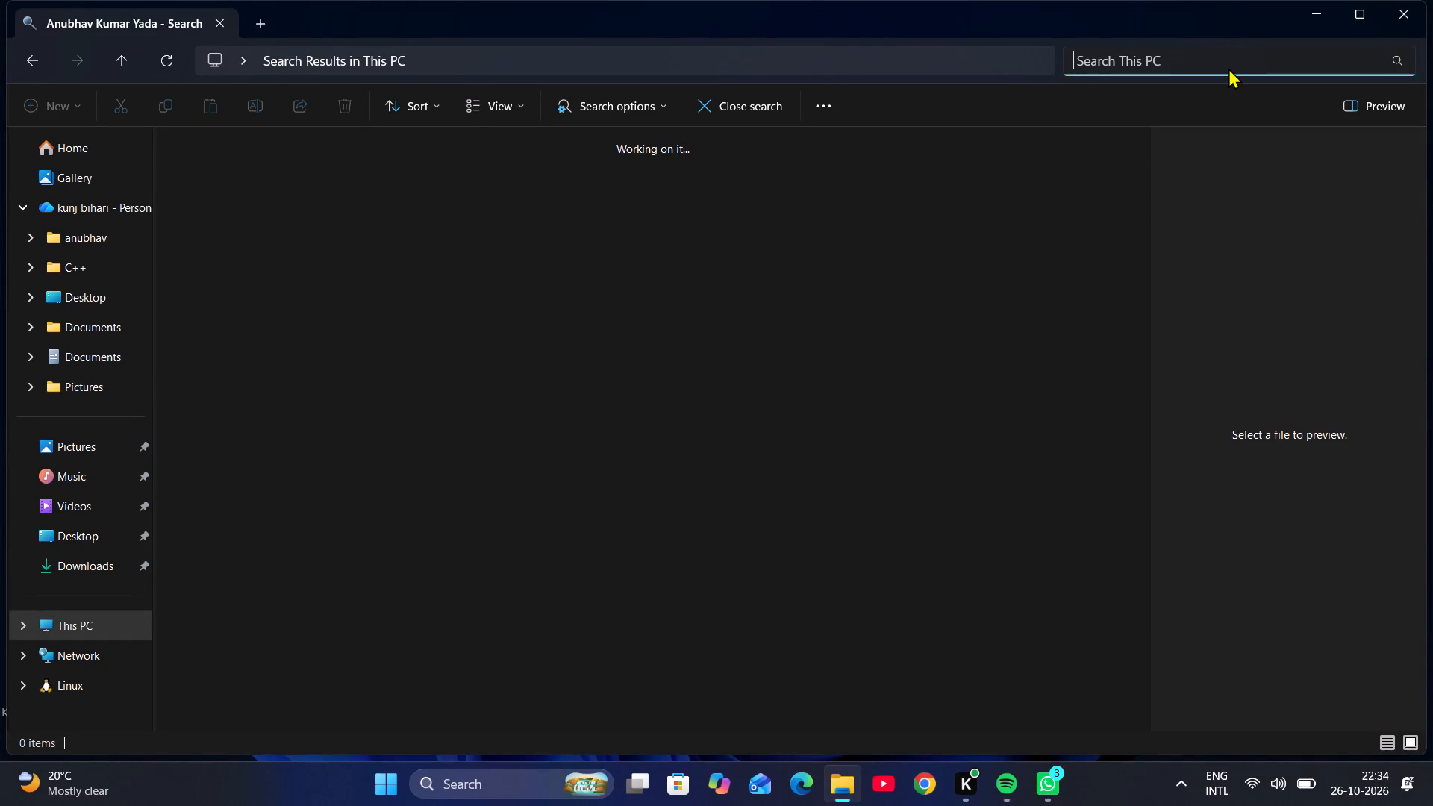
Open the progress report Word document from the OneDrive Desktop folder.
{"action": "left_click", "coordinate": [69, 318]}
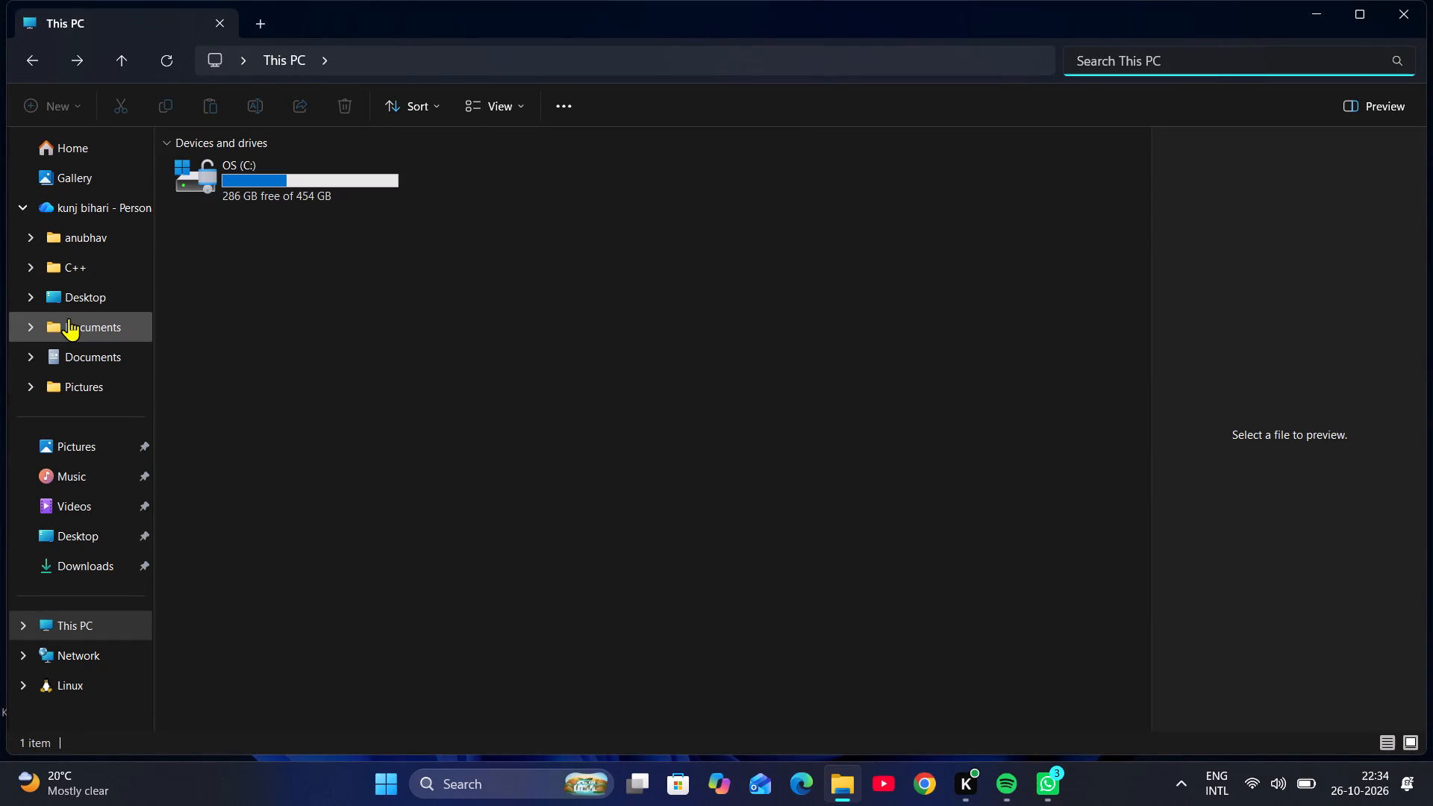
{"action": "left_click", "coordinate": [76, 302]}
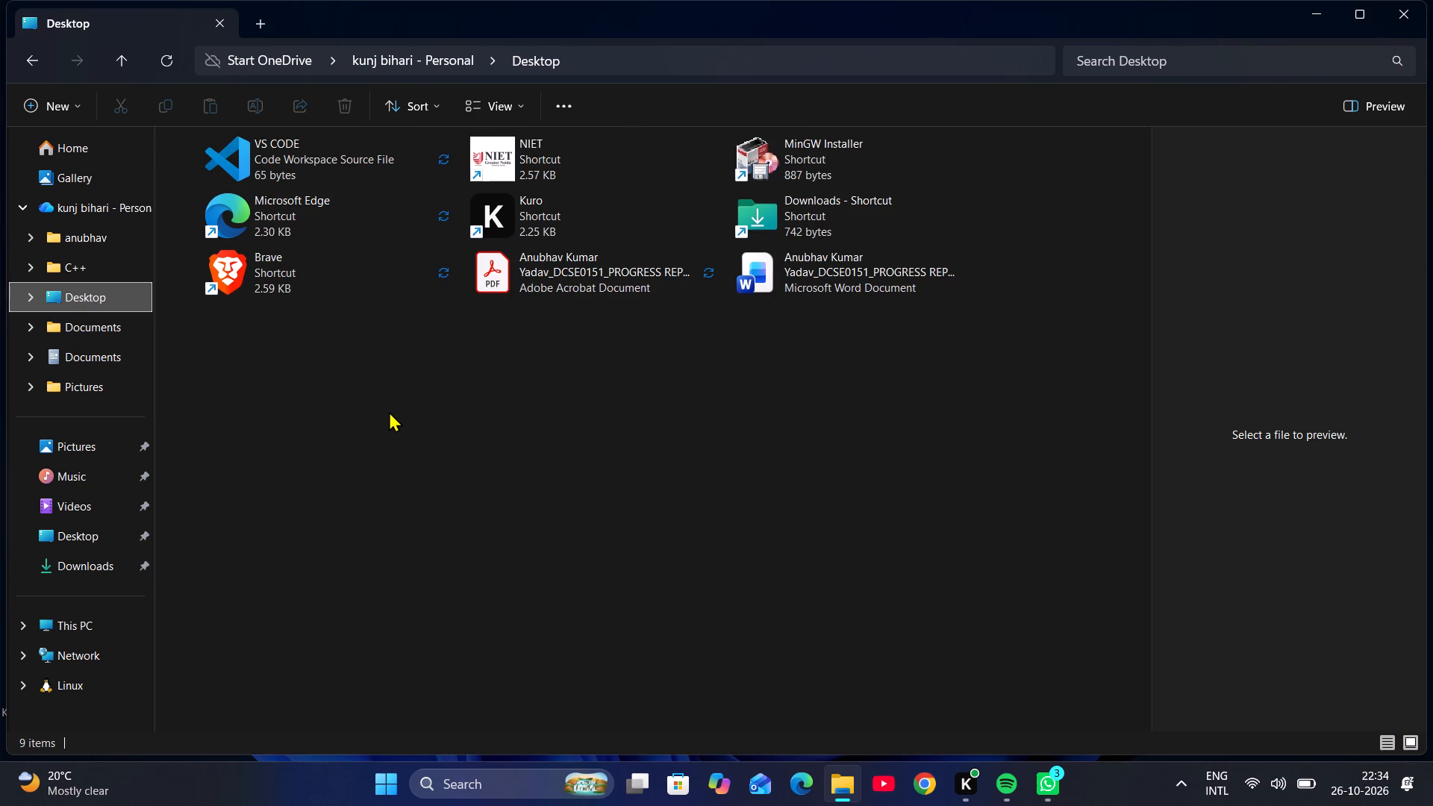
{"action": "double_click", "coordinate": [861, 257]}
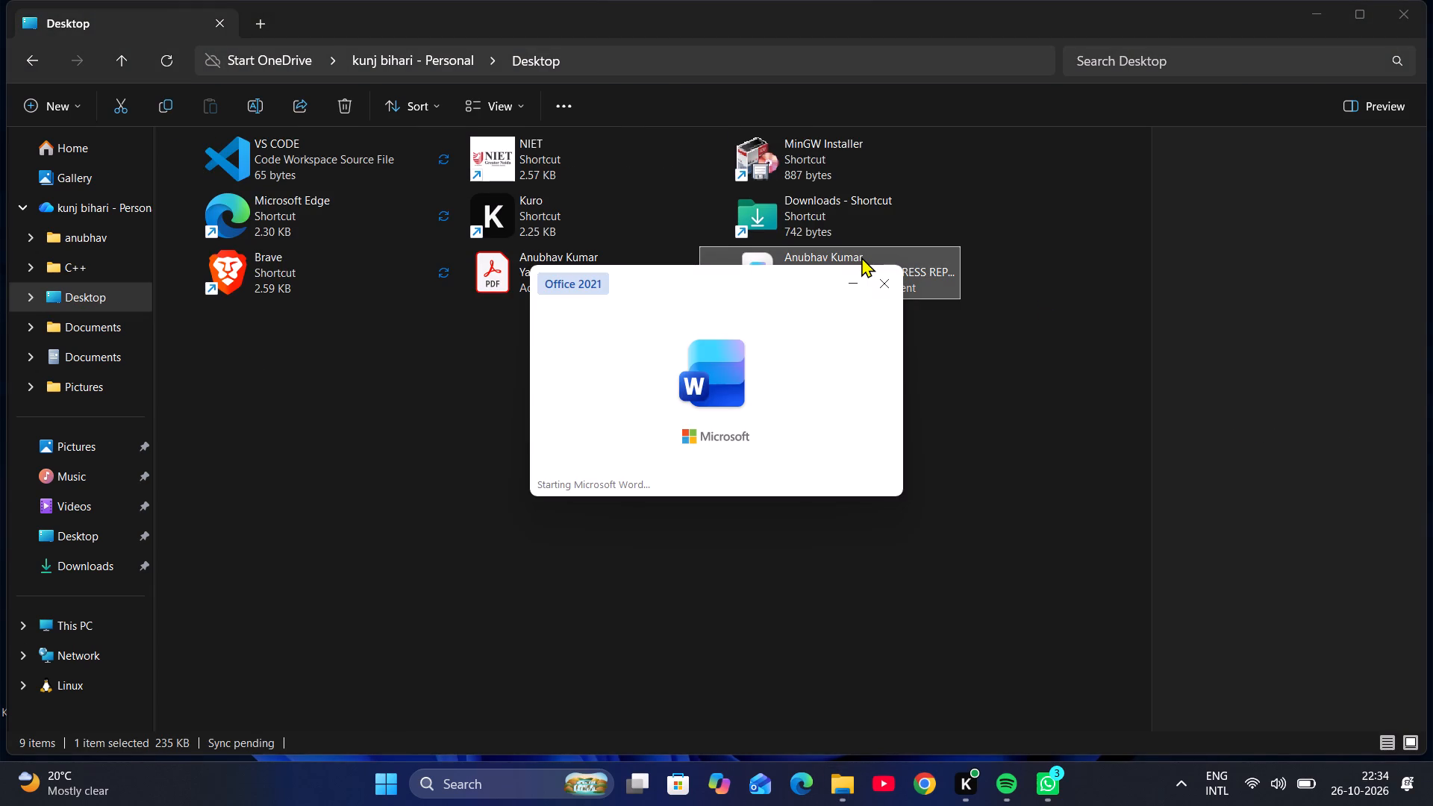
Skim the progress report from its details table through the text sections to the last flowchart.
{"action": "scroll", "coordinate": [1288, 437], "scroll_direction": "down", "scroll_amount": 3}
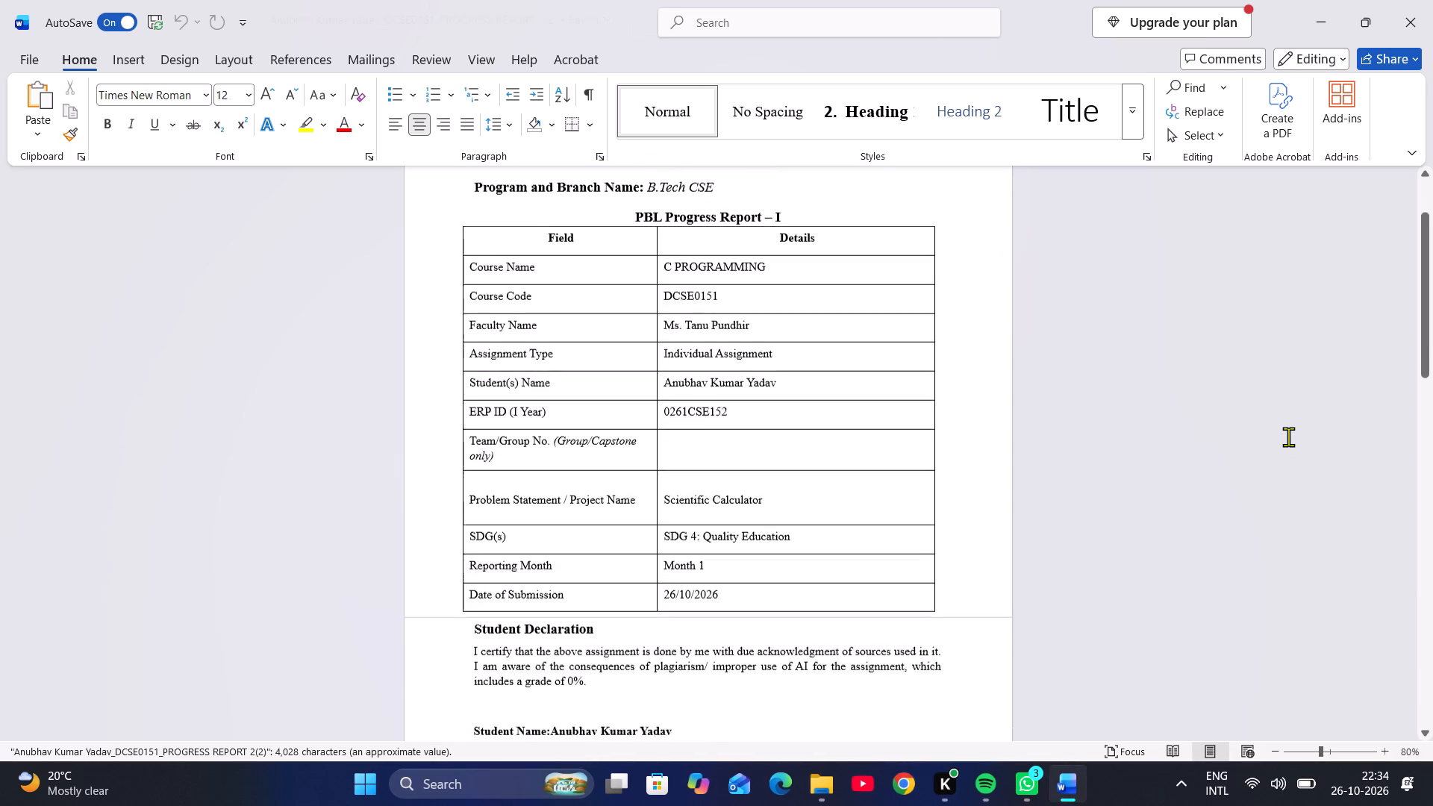
{"action": "scroll", "coordinate": [1288, 437], "scroll_direction": "down", "scroll_amount": 2}
{"action": "scroll", "coordinate": [1288, 437], "scroll_direction": "up", "scroll_amount": 1, "text": "ctrl"}
{"action": "scroll", "coordinate": [1288, 437], "scroll_direction": "down", "scroll_amount": 6, "text": "ctrl"}
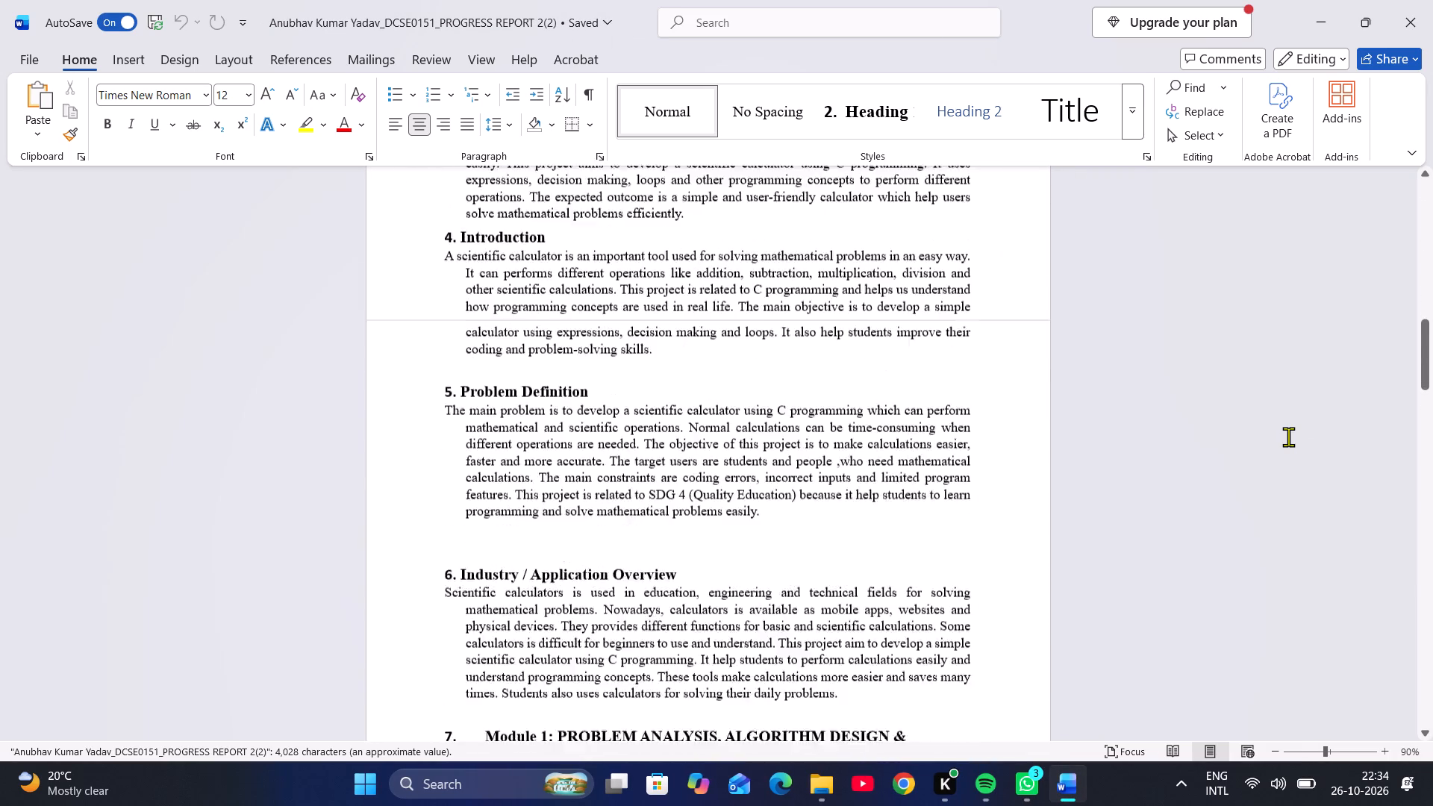
{"action": "scroll", "coordinate": [1288, 437], "scroll_direction": "down", "scroll_amount": 7, "text": "ctrl"}
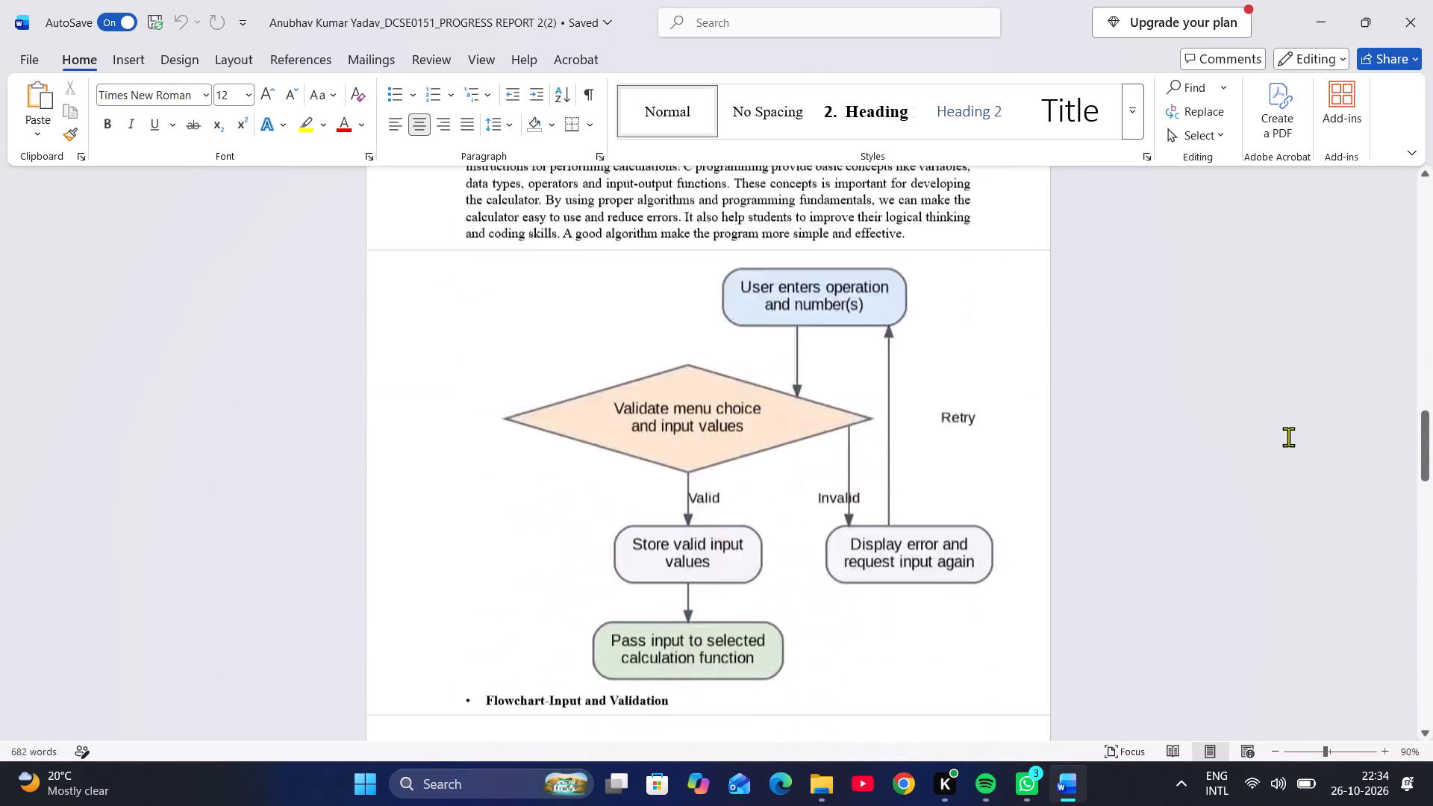
{"action": "scroll", "coordinate": [1288, 437], "scroll_direction": "down", "scroll_amount": 2, "text": "ctrl"}
{"action": "scroll", "coordinate": [1288, 437], "scroll_direction": "down", "scroll_amount": 9}
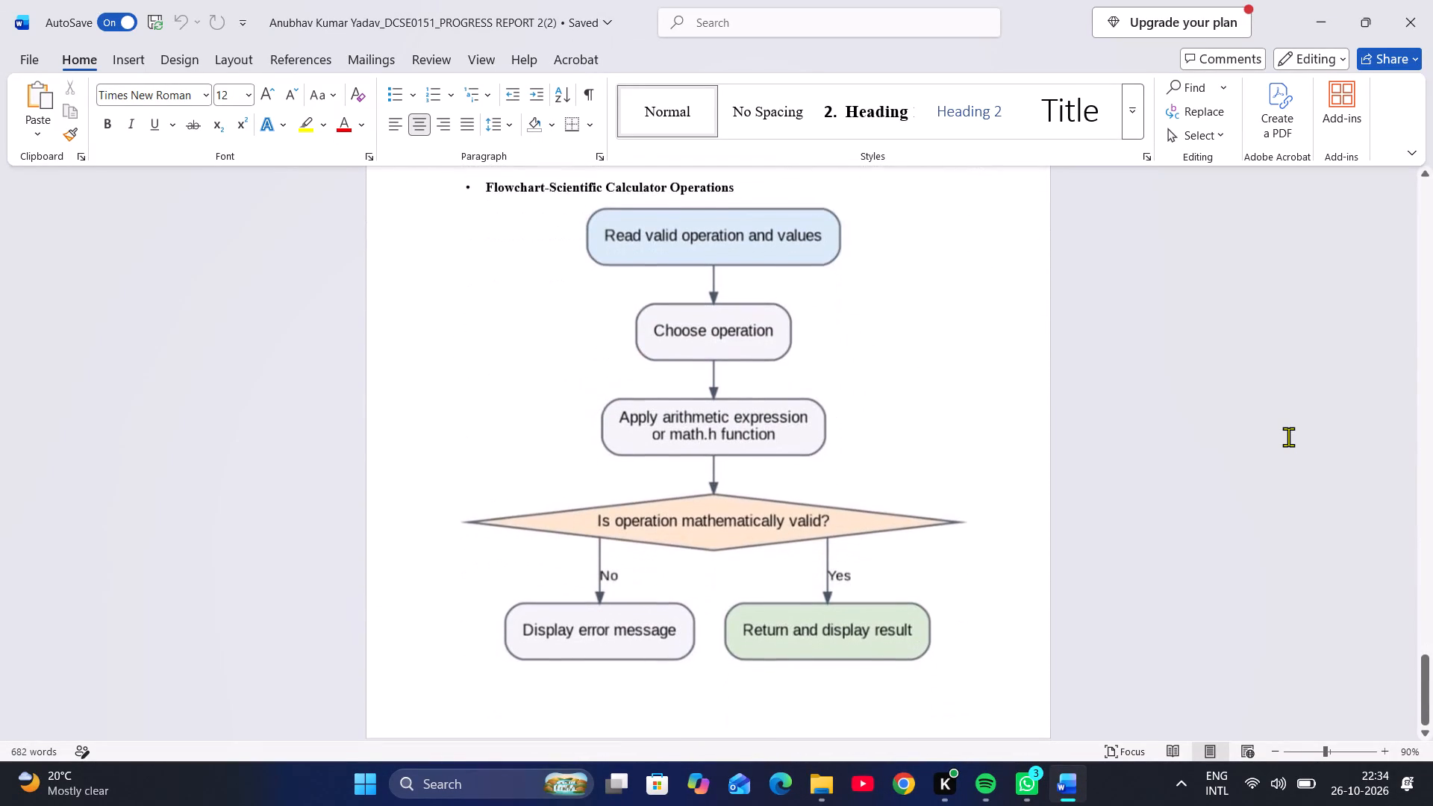
{"action": "scroll", "coordinate": [1288, 437], "scroll_direction": "down", "scroll_amount": 3}
Send the progress report to Acrobat for conversion with Create a PDF, dismissing the Acrobat Pro upgrade offer.
{"action": "left_click", "coordinate": [1276, 98]}
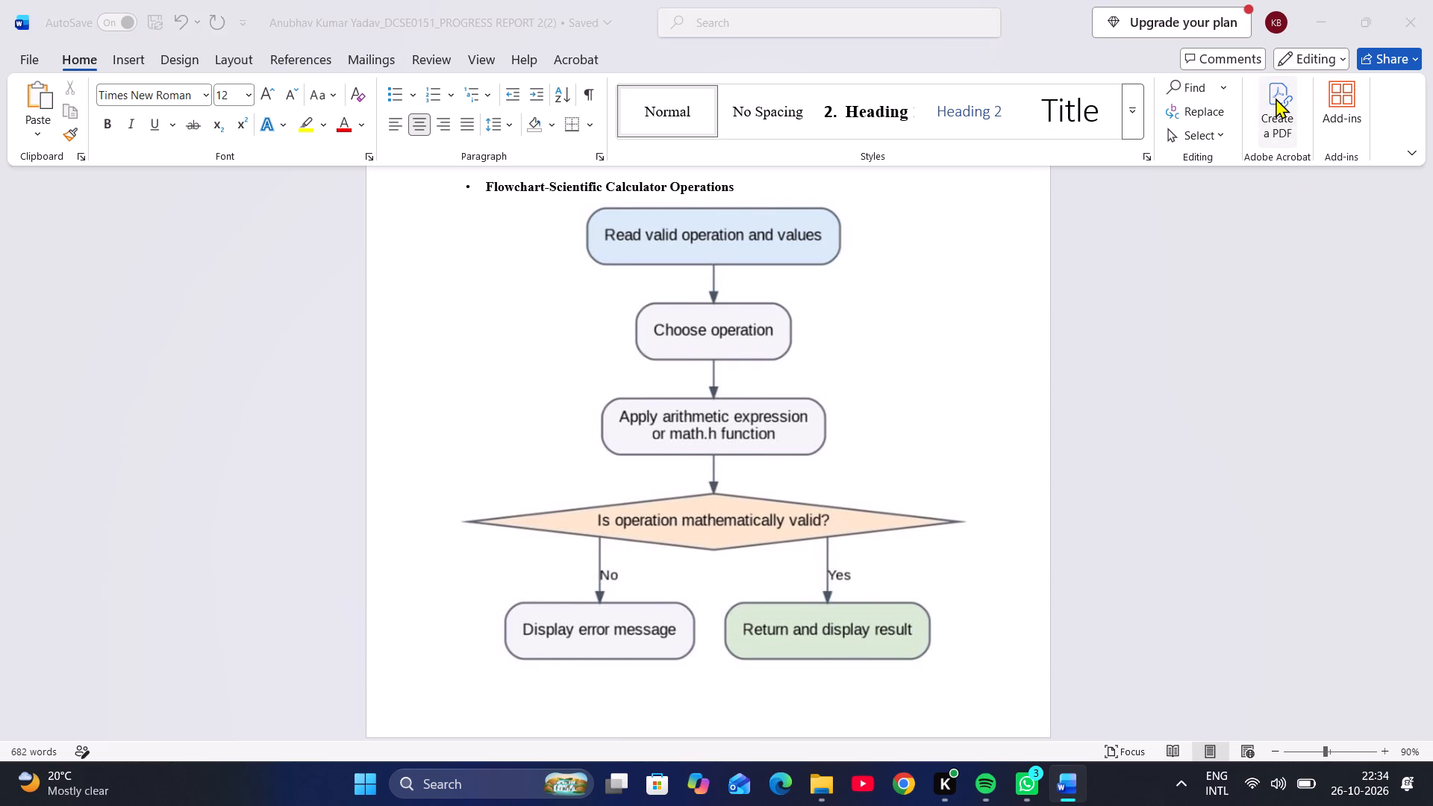
{"action": "left_click", "coordinate": [876, 387]}
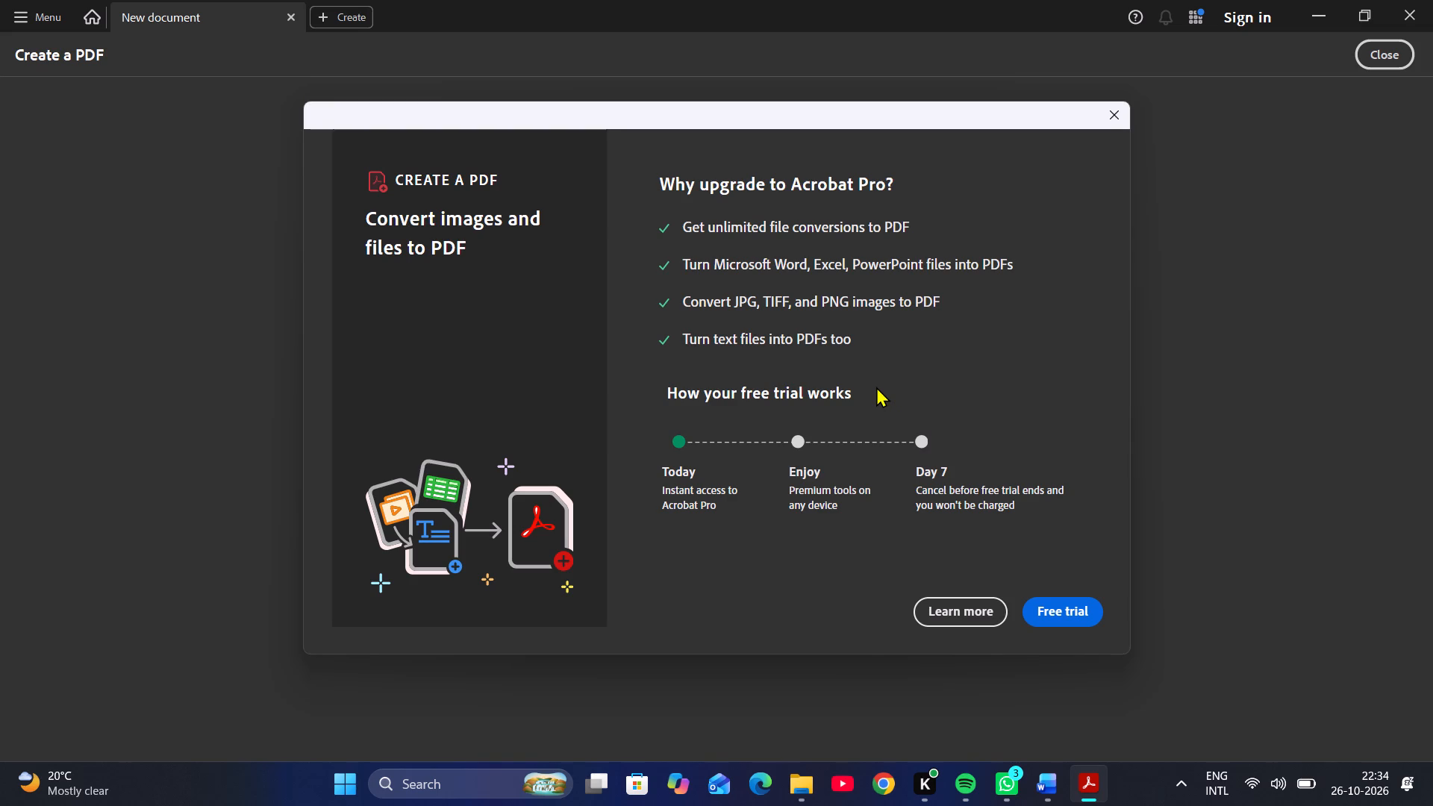
{"action": "left_click", "coordinate": [1123, 115]}
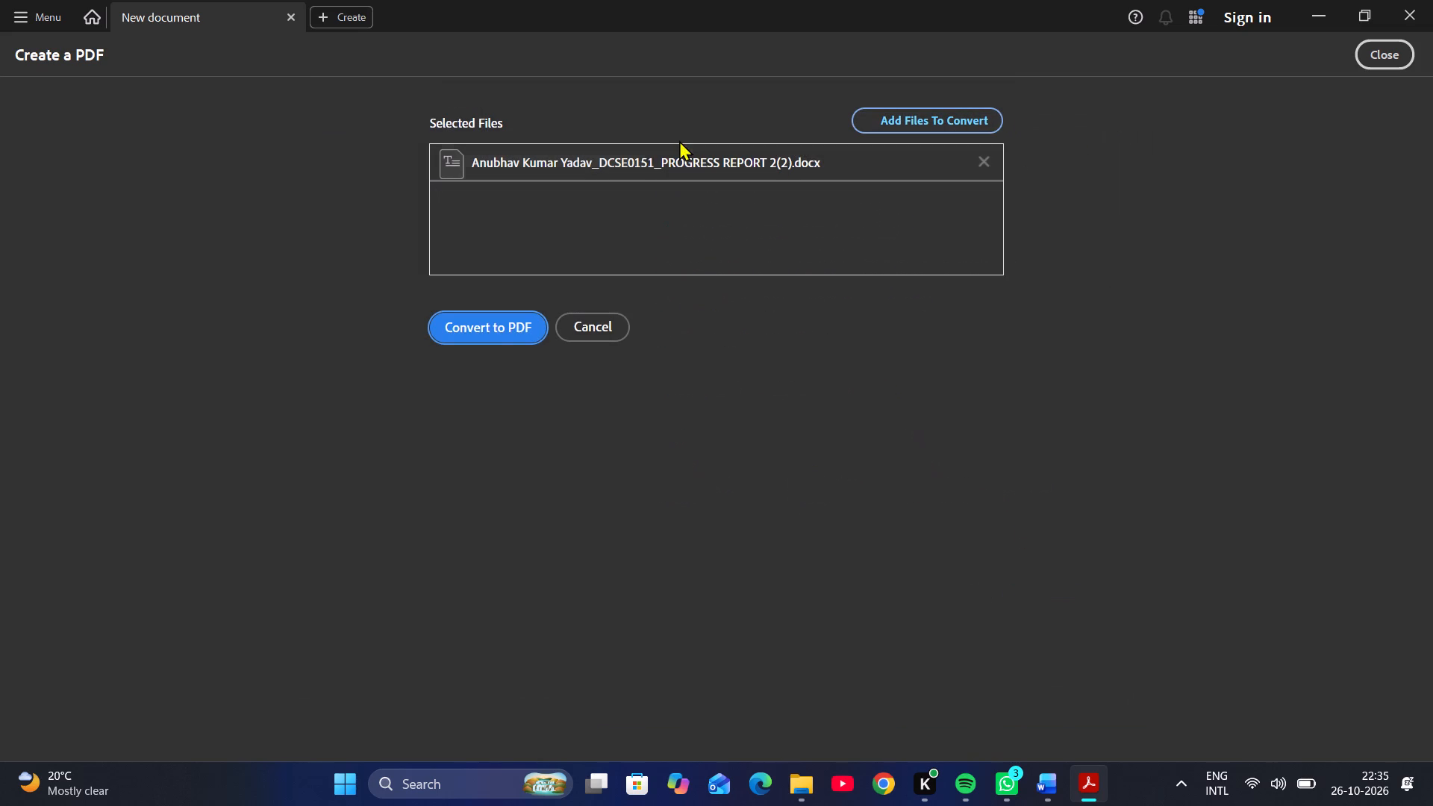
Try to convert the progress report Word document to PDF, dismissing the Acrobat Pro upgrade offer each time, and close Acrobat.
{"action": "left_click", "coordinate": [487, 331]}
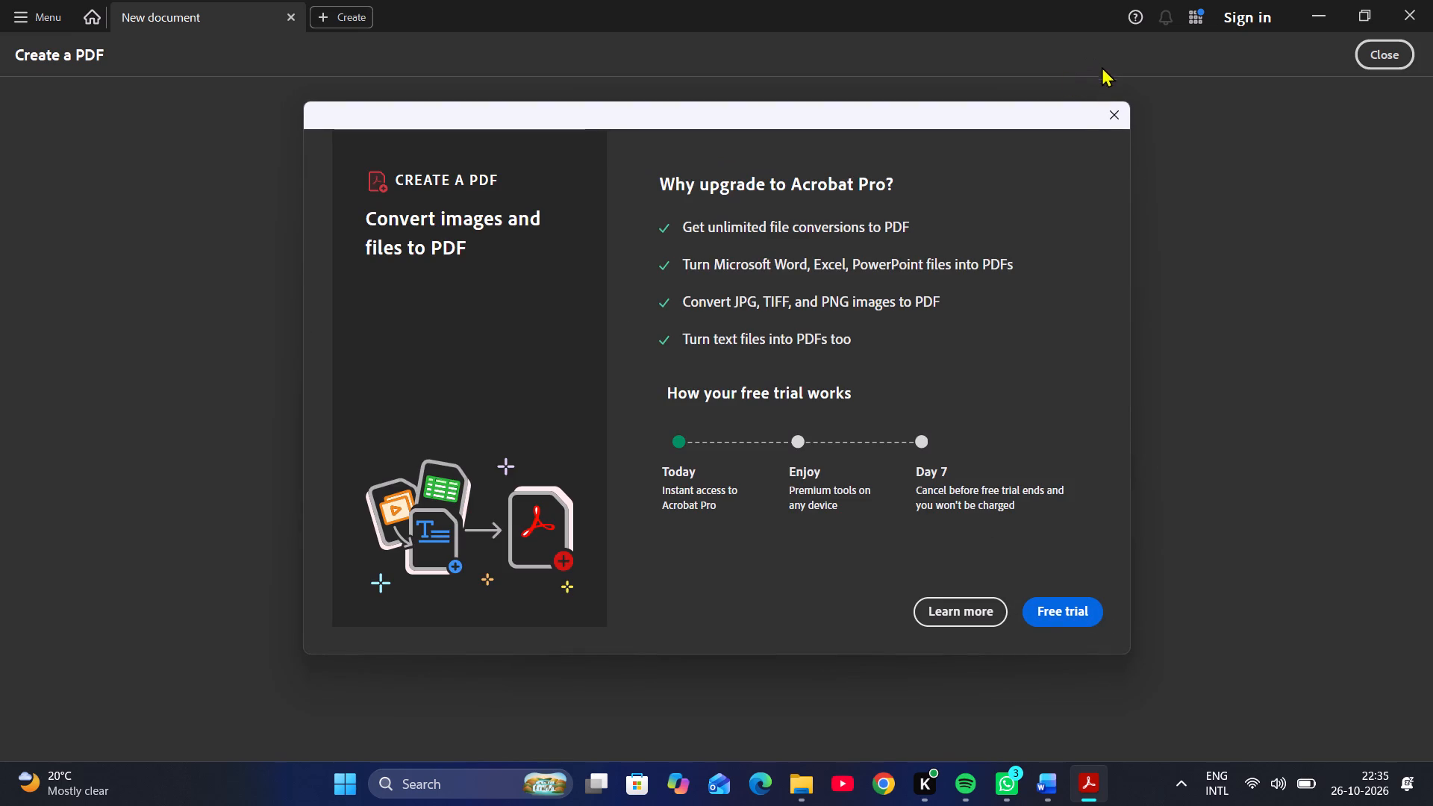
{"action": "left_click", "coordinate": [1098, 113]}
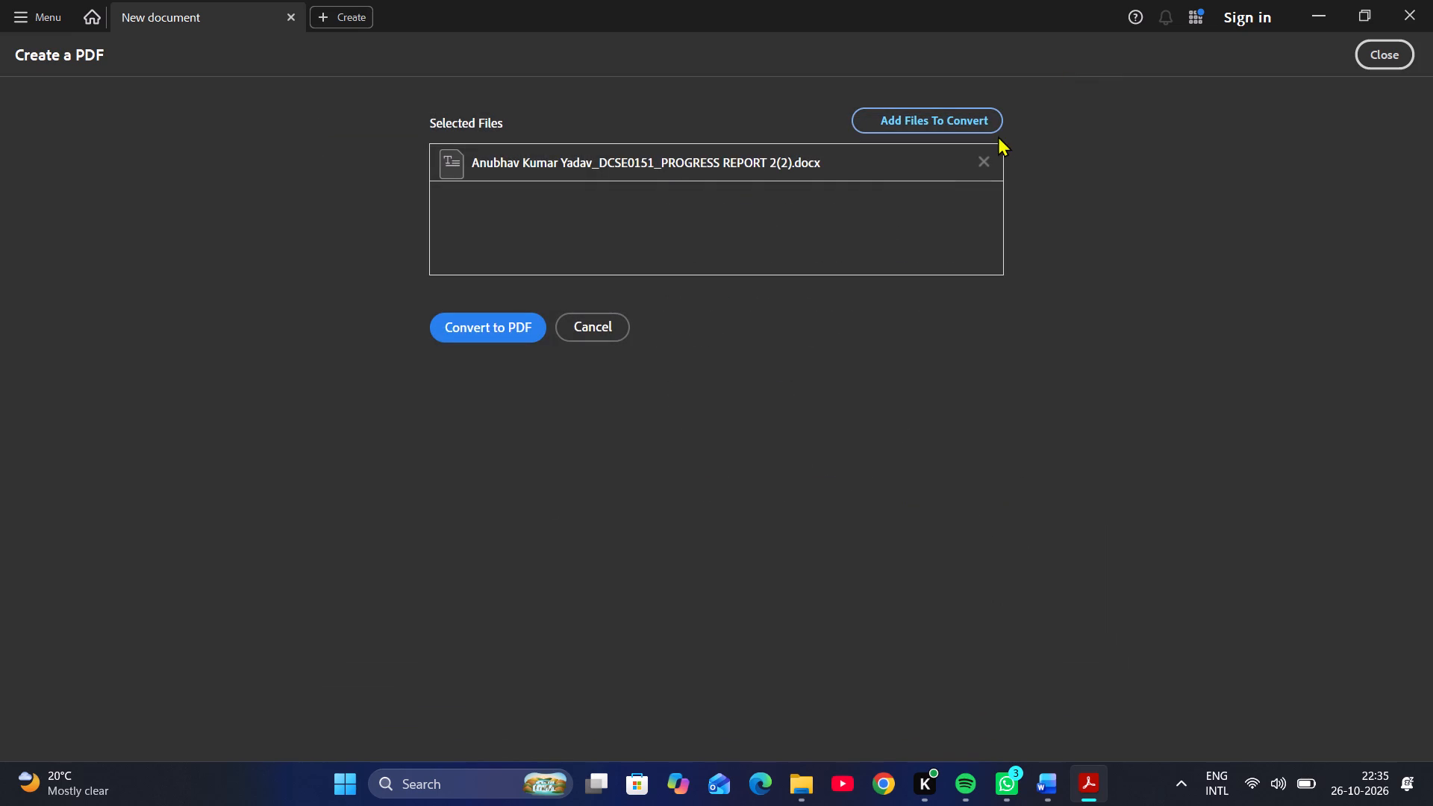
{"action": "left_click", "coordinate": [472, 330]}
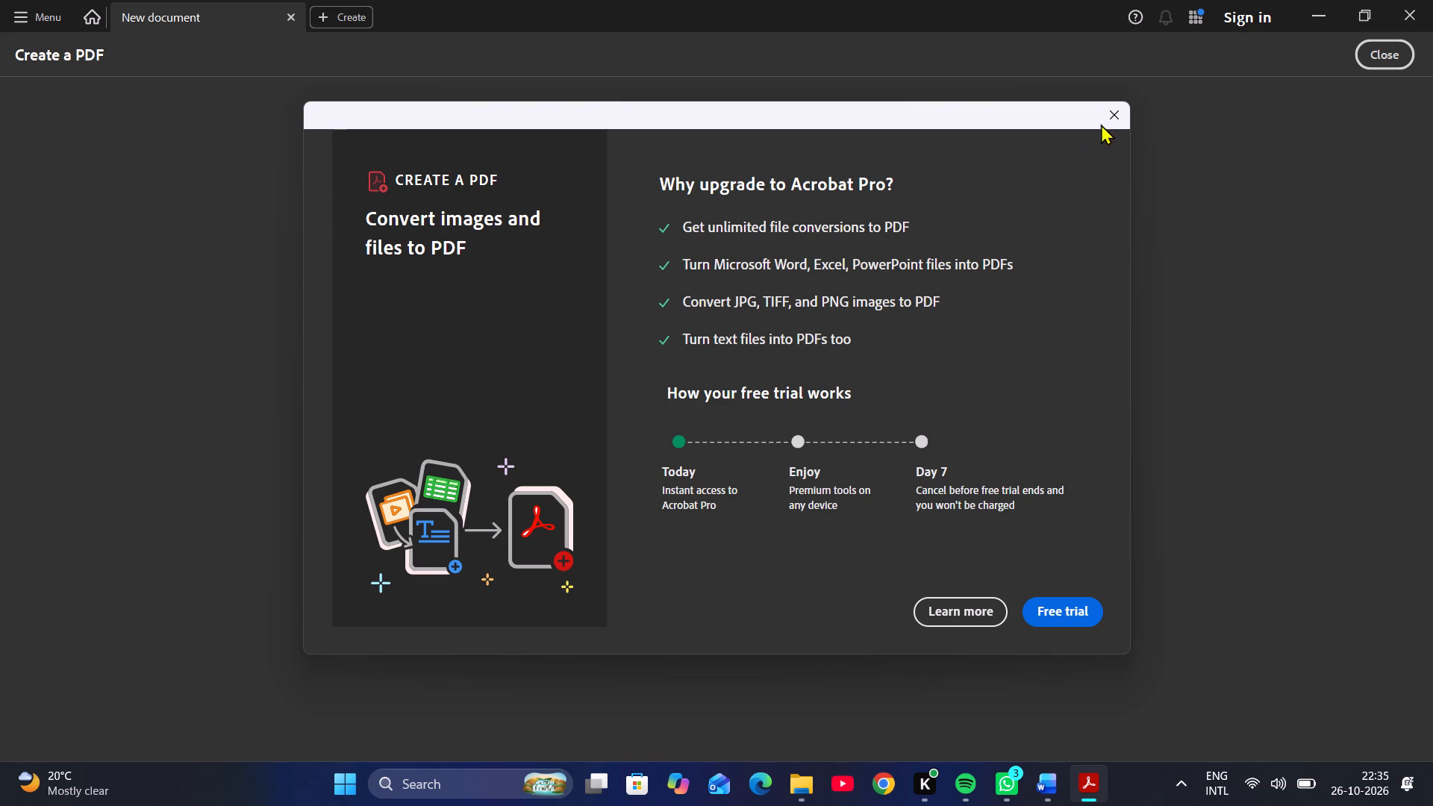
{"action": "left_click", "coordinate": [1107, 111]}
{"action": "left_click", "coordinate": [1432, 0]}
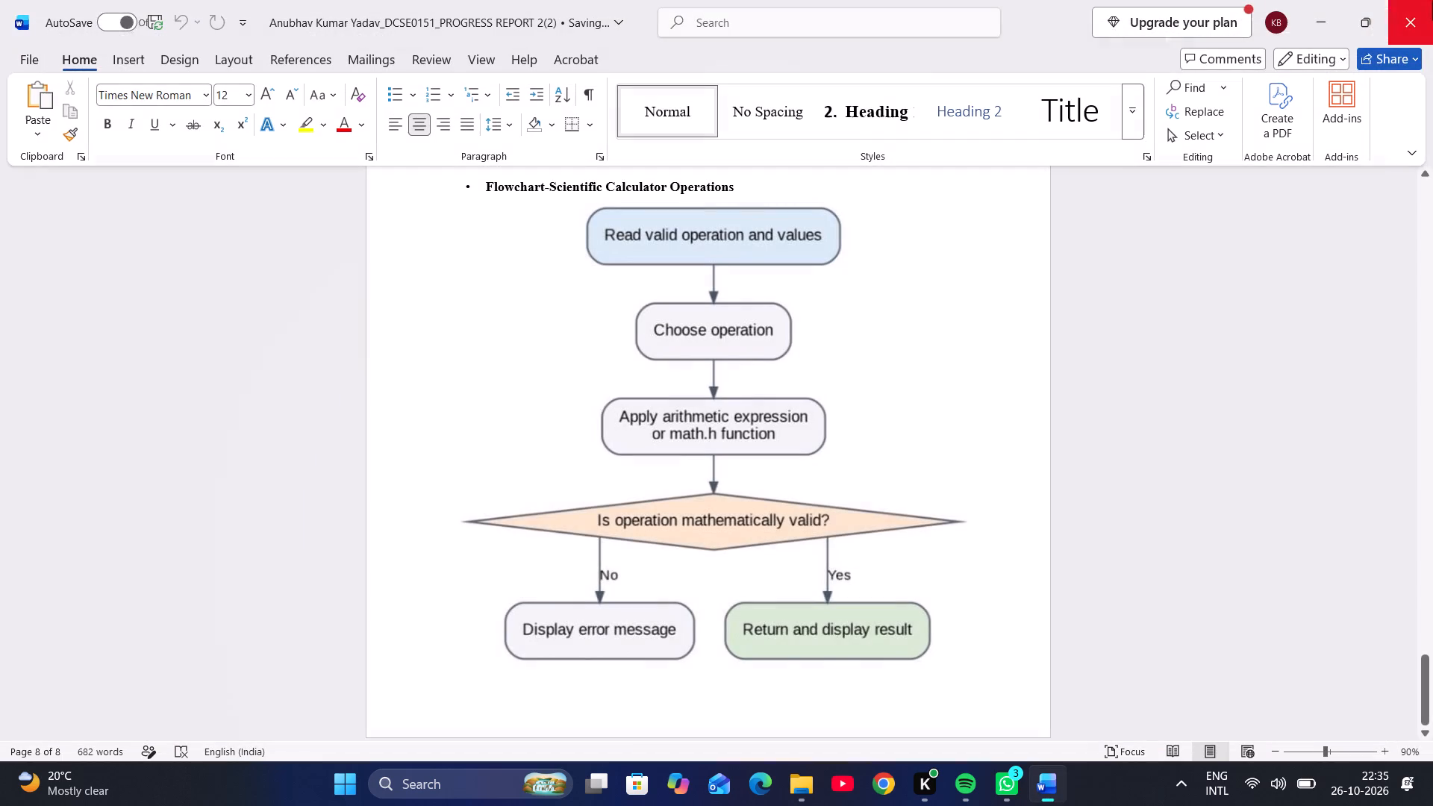
Close the progress report document in Word and return to the OneDrive Desktop folder.
{"action": "left_click", "coordinate": [1331, 5]}
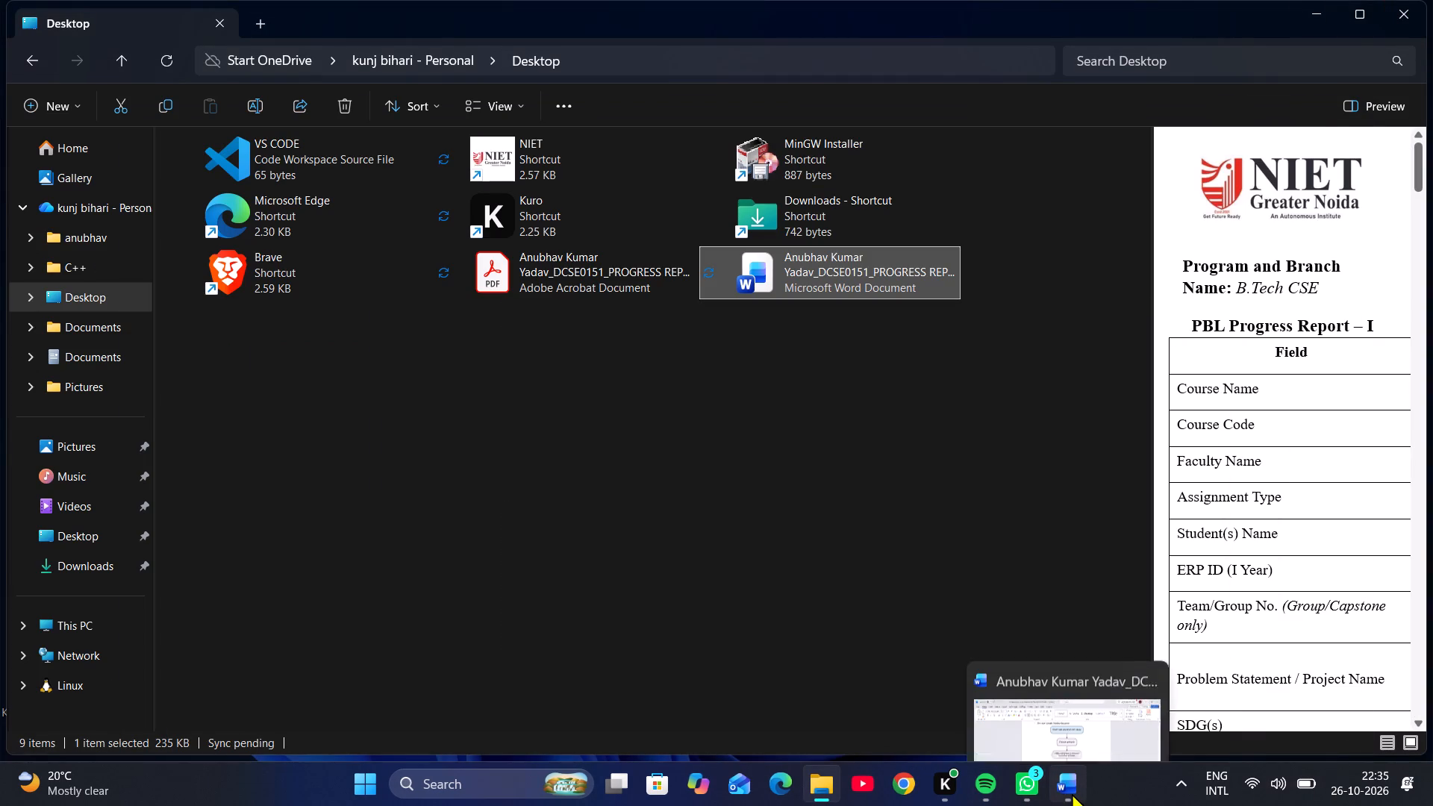
{"action": "left_click", "coordinate": [1146, 629]}
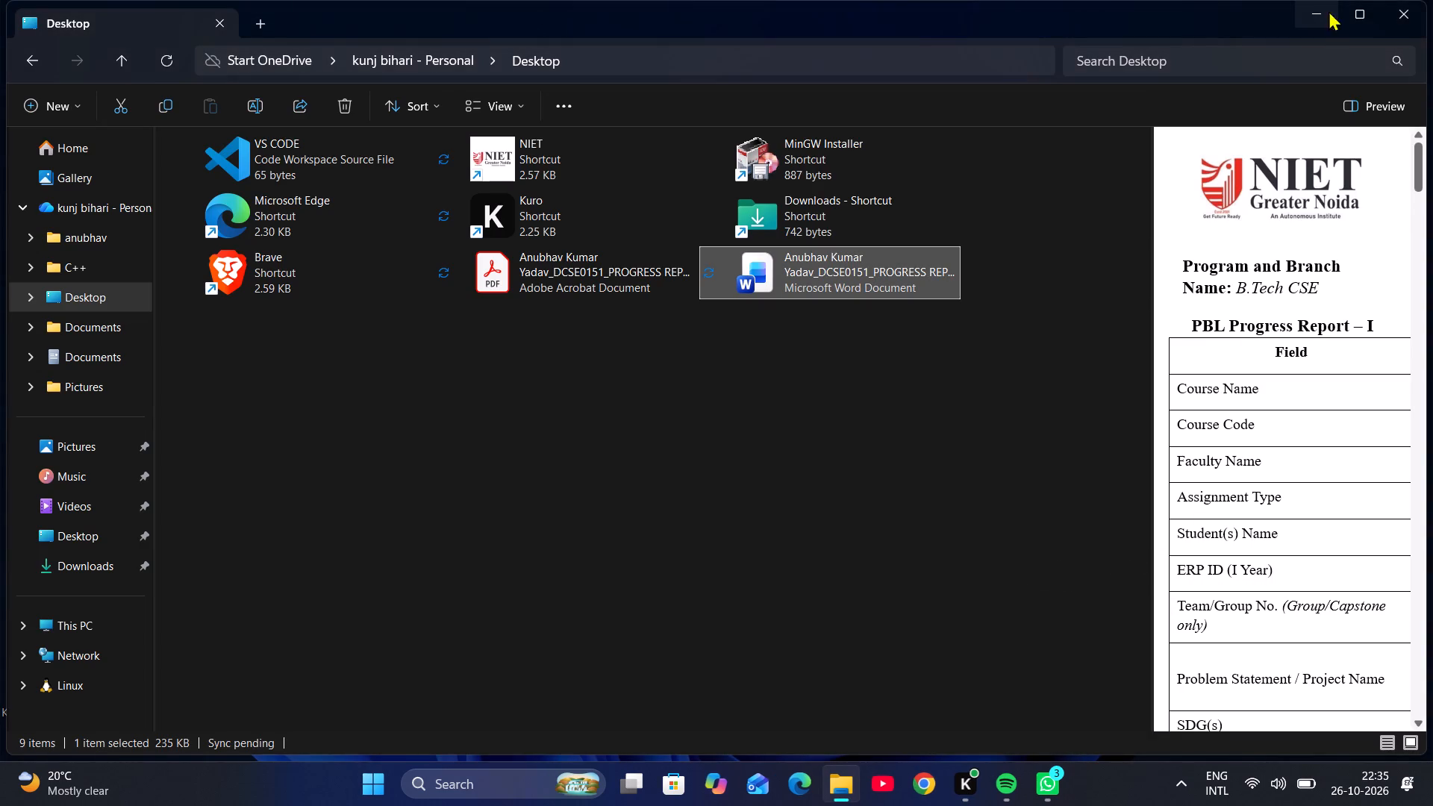